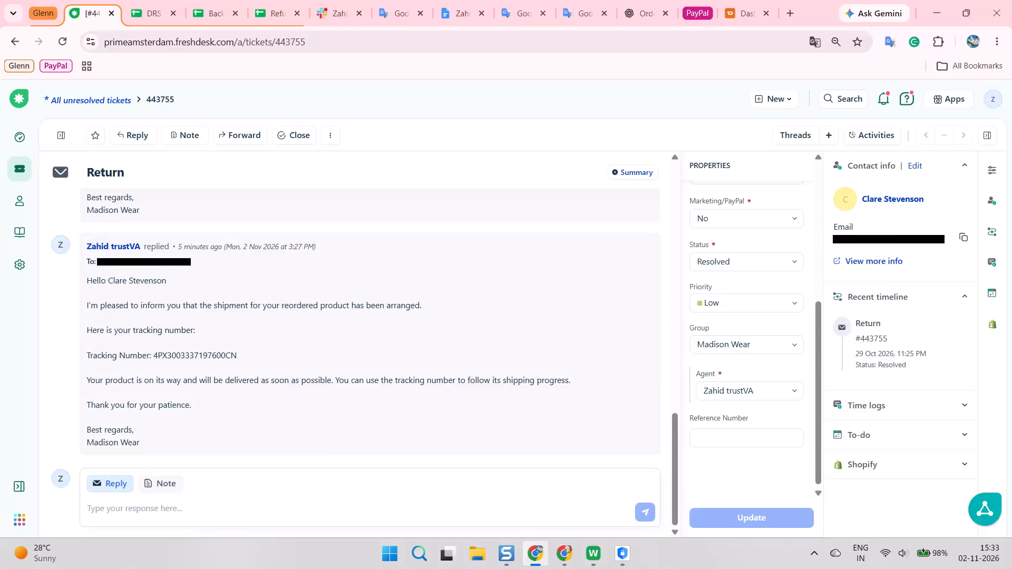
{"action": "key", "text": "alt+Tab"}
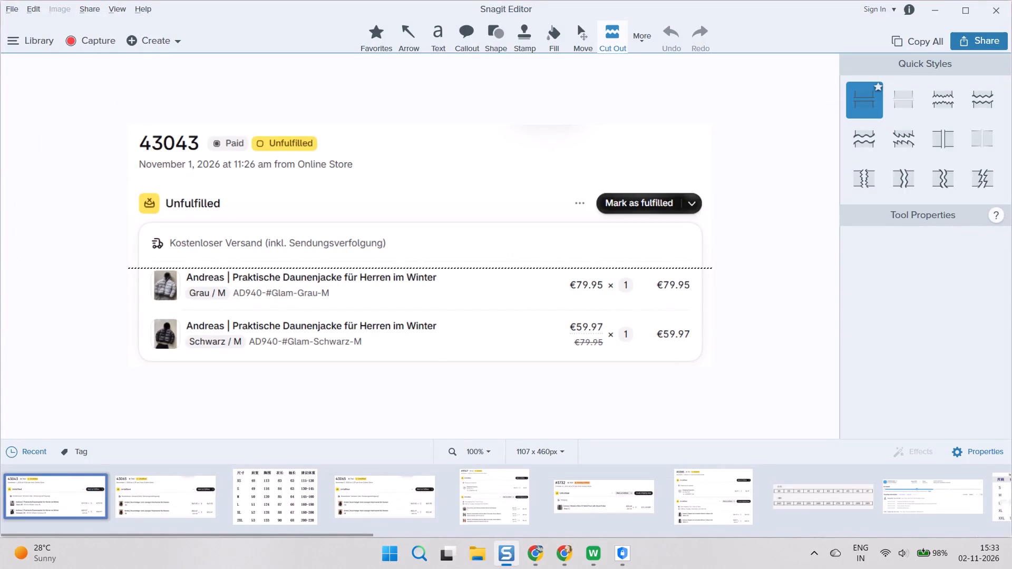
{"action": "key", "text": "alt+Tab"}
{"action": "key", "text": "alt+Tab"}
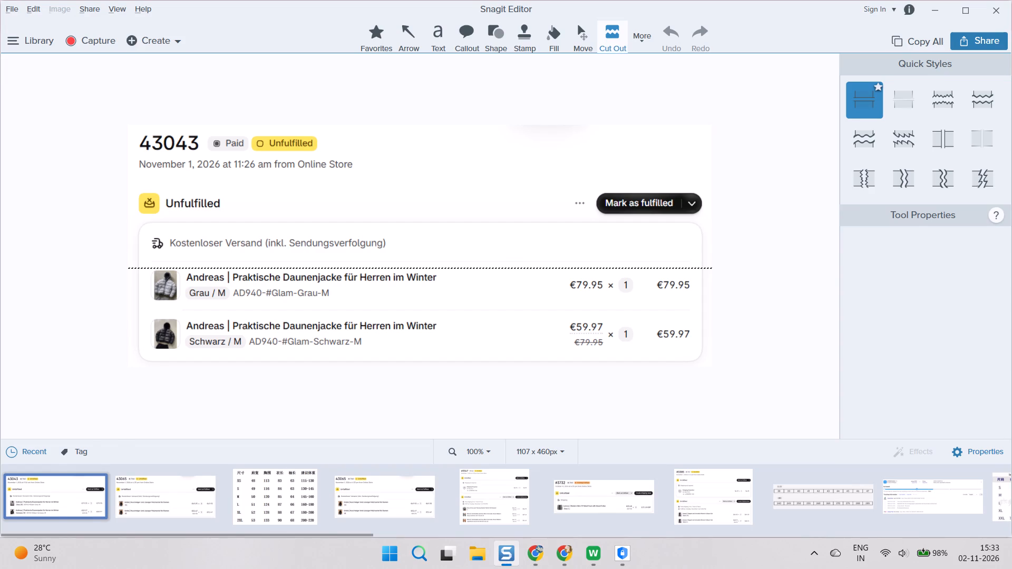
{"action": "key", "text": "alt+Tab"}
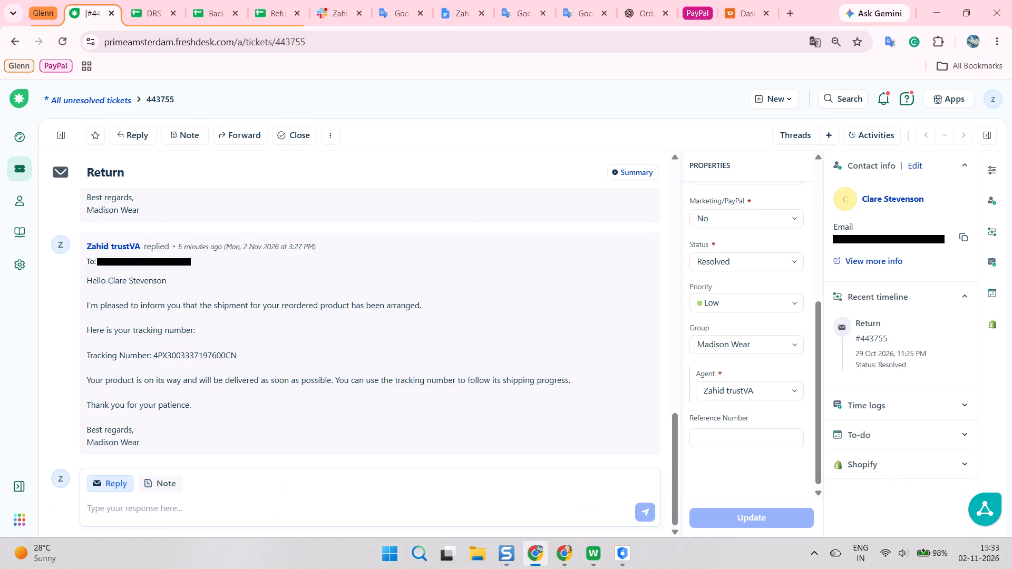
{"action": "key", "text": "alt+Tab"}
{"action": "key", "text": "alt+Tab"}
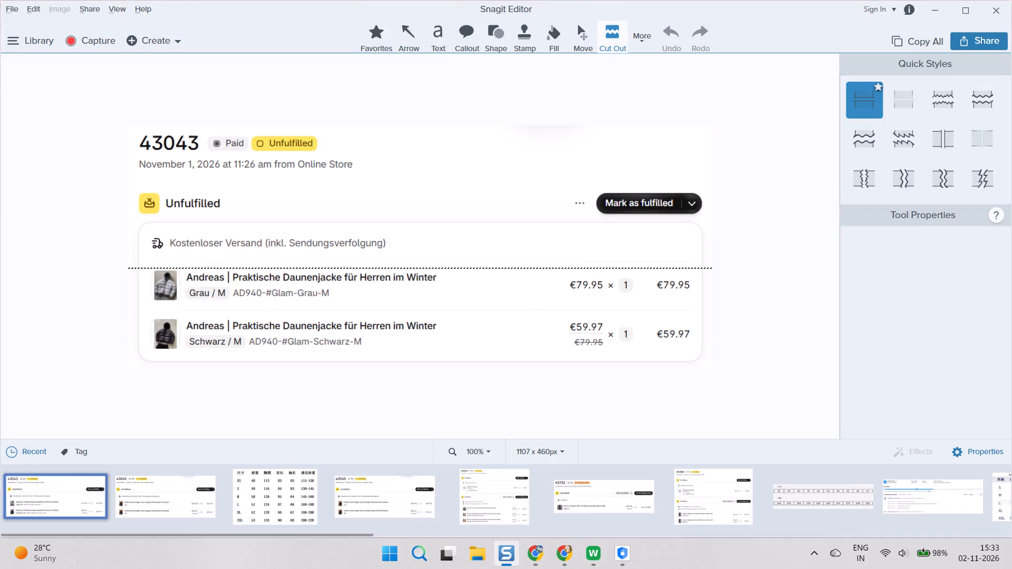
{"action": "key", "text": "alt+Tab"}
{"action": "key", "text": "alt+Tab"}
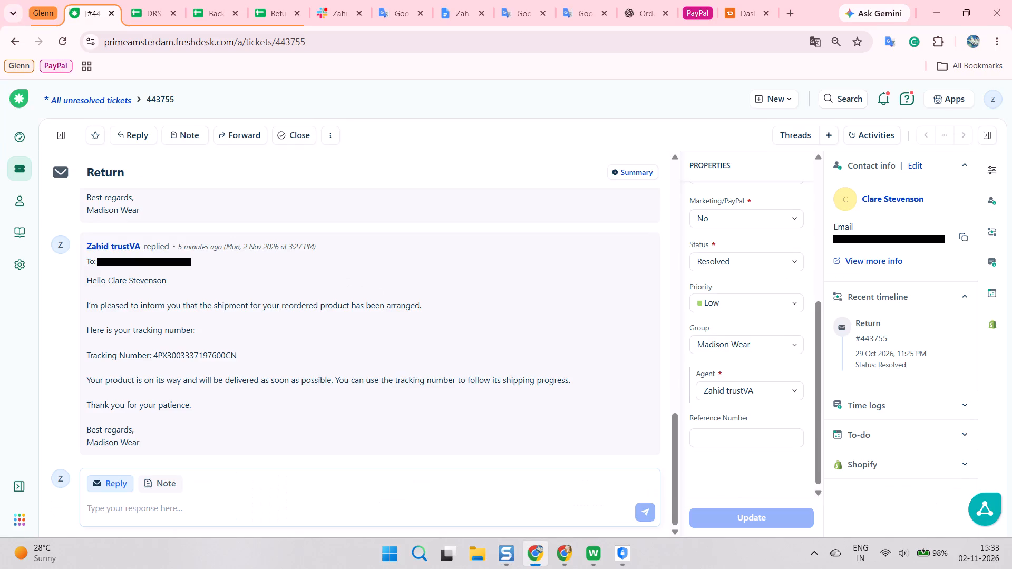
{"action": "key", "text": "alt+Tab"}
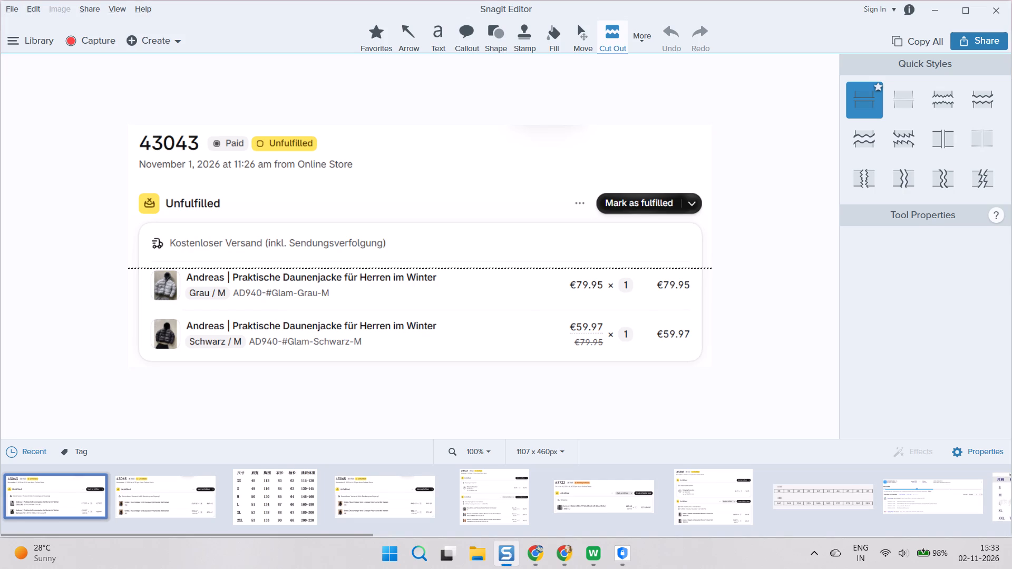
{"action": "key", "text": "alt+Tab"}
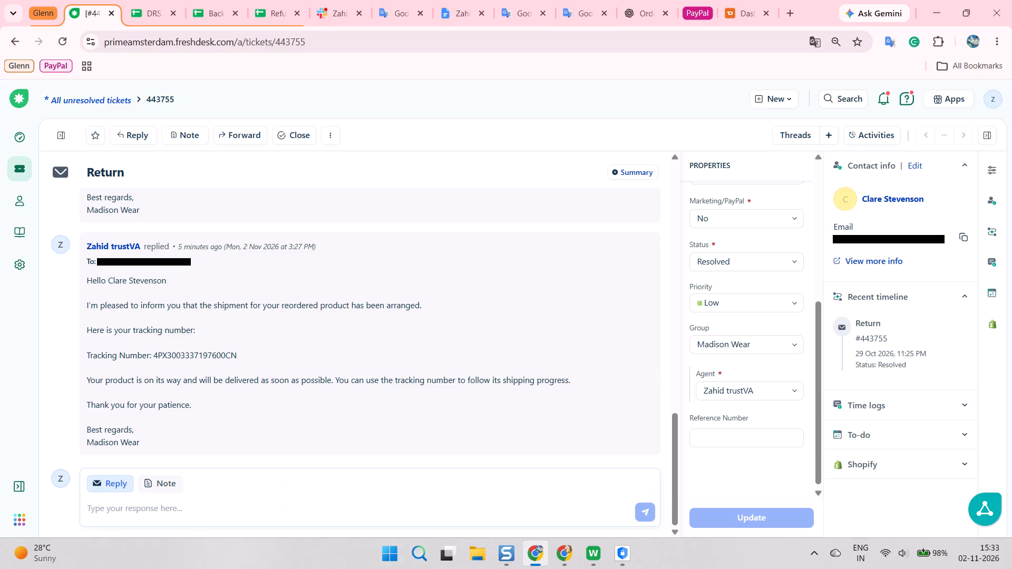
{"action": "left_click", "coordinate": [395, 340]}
{"action": "left_click", "coordinate": [20, 140]}
{"action": "scroll", "coordinate": [61, 164], "scroll_direction": "up", "scroll_amount": 7}
{"action": "left_click", "coordinate": [98, 189]}
{"action": "scroll", "coordinate": [332, 261], "scroll_direction": "up", "scroll_amount": 6}
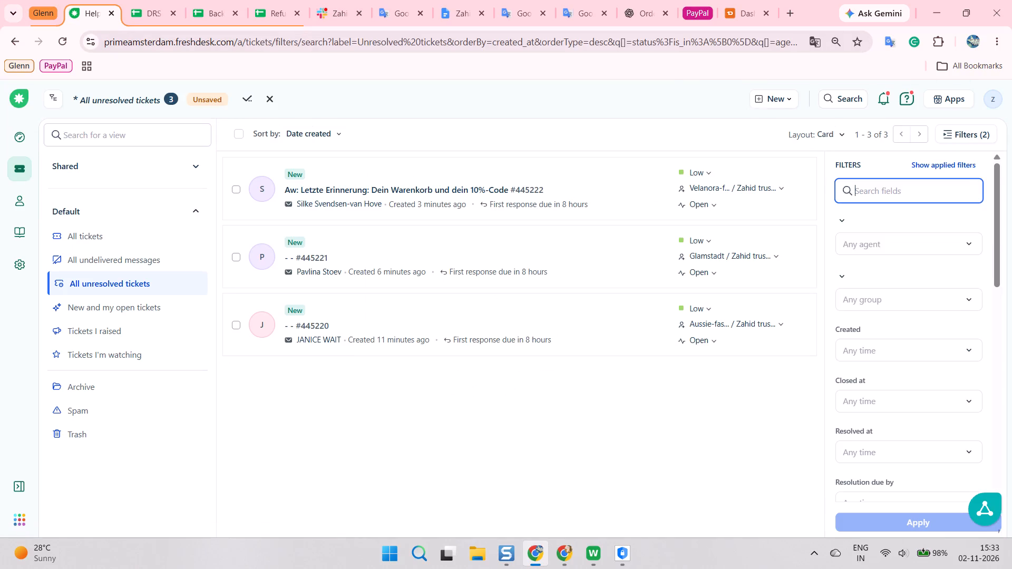
{"action": "scroll", "coordinate": [370, 258], "scroll_direction": "up", "scroll_amount": 3}
{"action": "left_click", "coordinate": [310, 322]}
{"action": "scroll", "coordinate": [338, 292], "scroll_direction": "down", "scroll_amount": 2}
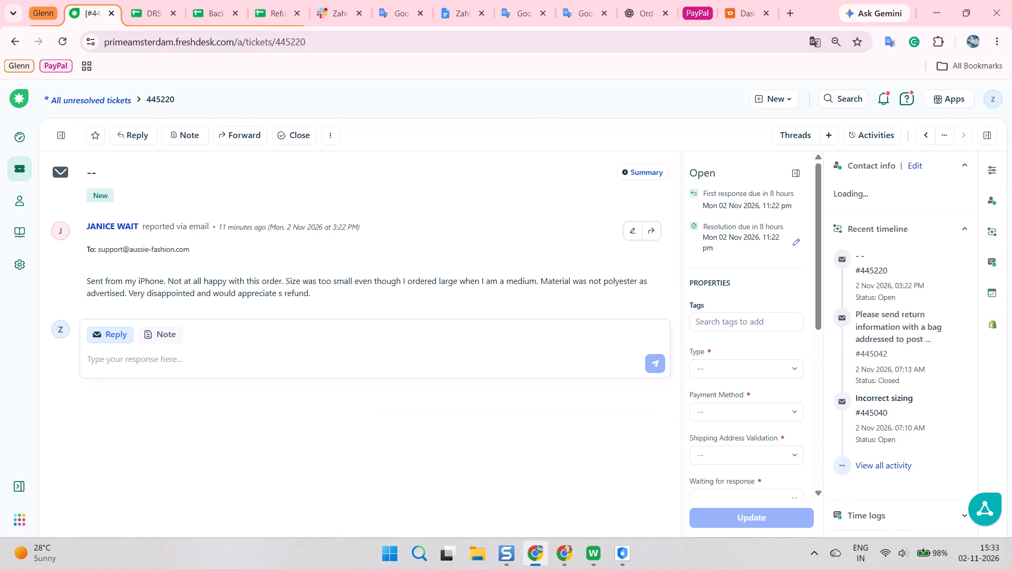
{"action": "left_click", "coordinate": [435, 250]}
{"action": "right_click", "coordinate": [446, 212]}
{"action": "scroll", "coordinate": [475, 325], "scroll_direction": "down", "scroll_amount": 4}
{"action": "left_click", "coordinate": [345, 269]}
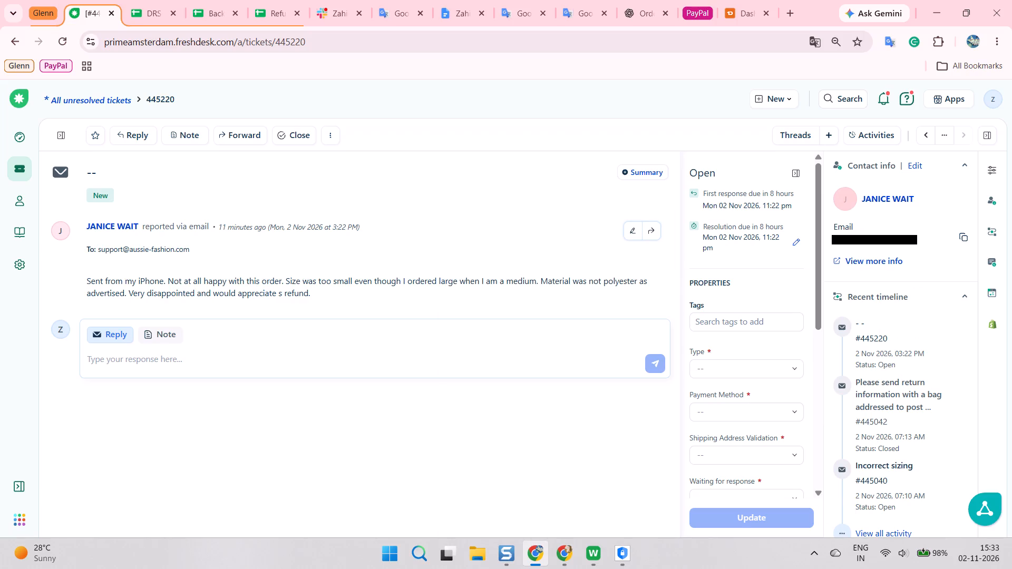
{"action": "left_click", "coordinate": [267, 282]}
{"action": "scroll", "coordinate": [214, 294], "scroll_direction": "up", "scroll_amount": 1}
{"action": "left_click", "coordinate": [316, 281]}
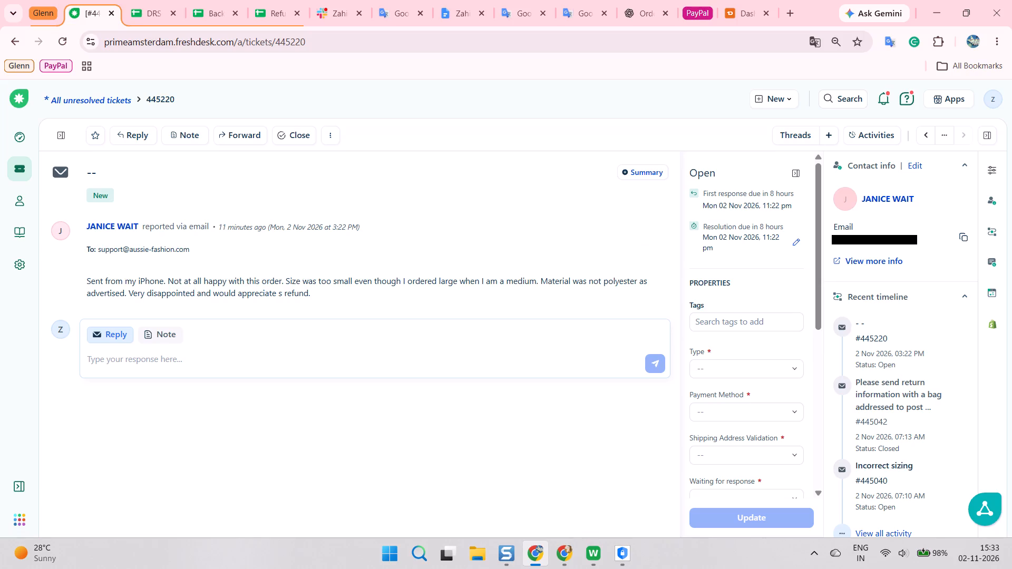
{"action": "left_click", "coordinate": [900, 384]}
{"action": "scroll", "coordinate": [585, 341], "scroll_direction": "down", "scroll_amount": 8}
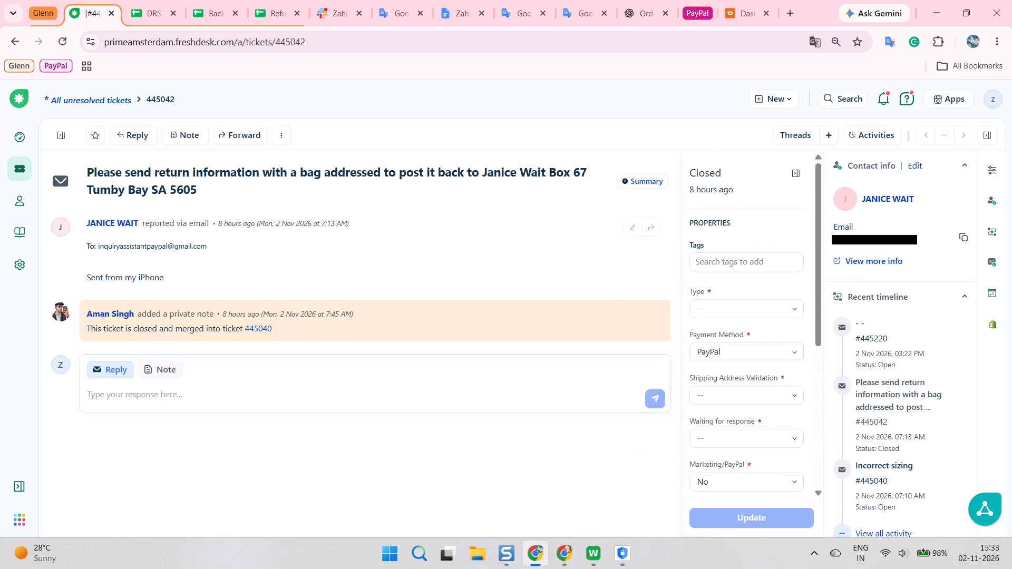
{"action": "left_click", "coordinate": [380, 275]}
{"action": "scroll", "coordinate": [917, 411], "scroll_direction": "down", "scroll_amount": 2}
{"action": "left_click", "coordinate": [890, 343]}
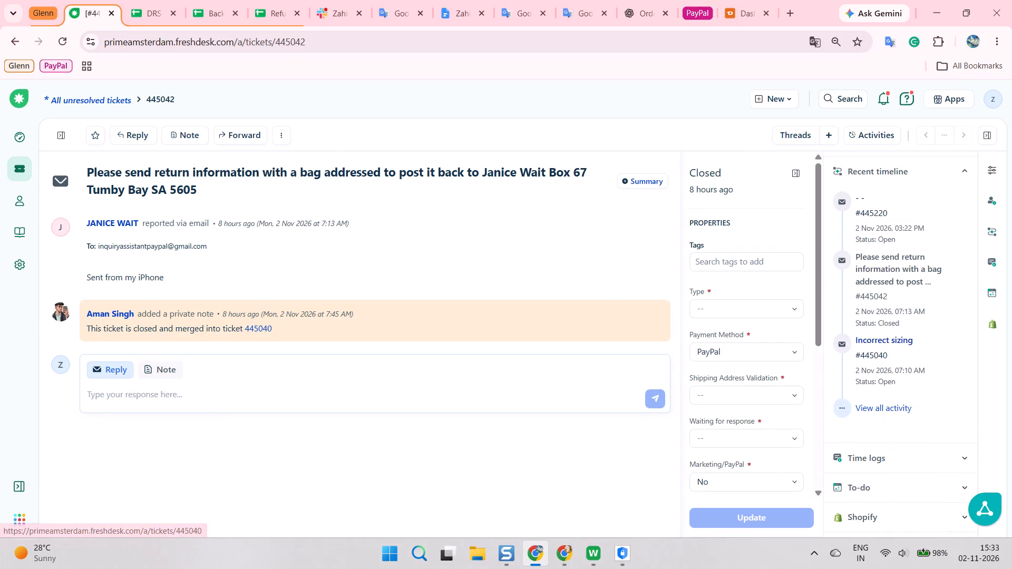
{"action": "scroll", "coordinate": [407, 327], "scroll_direction": "down", "scroll_amount": 8}
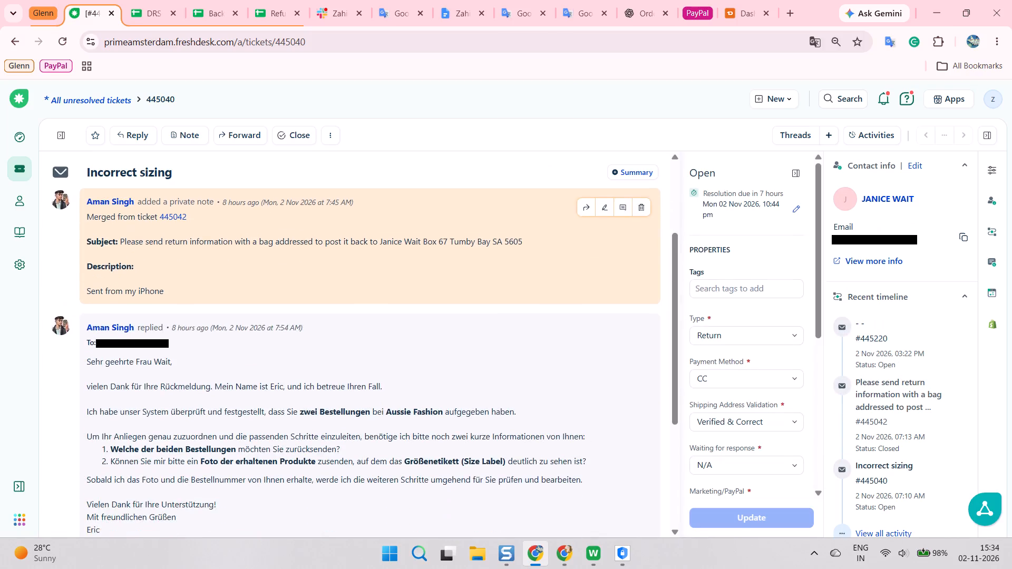
{"action": "scroll", "coordinate": [421, 309], "scroll_direction": "down", "scroll_amount": 1}
{"action": "scroll", "coordinate": [415, 310], "scroll_direction": "up", "scroll_amount": 1}
{"action": "scroll", "coordinate": [400, 318], "scroll_direction": "down", "scroll_amount": 1}
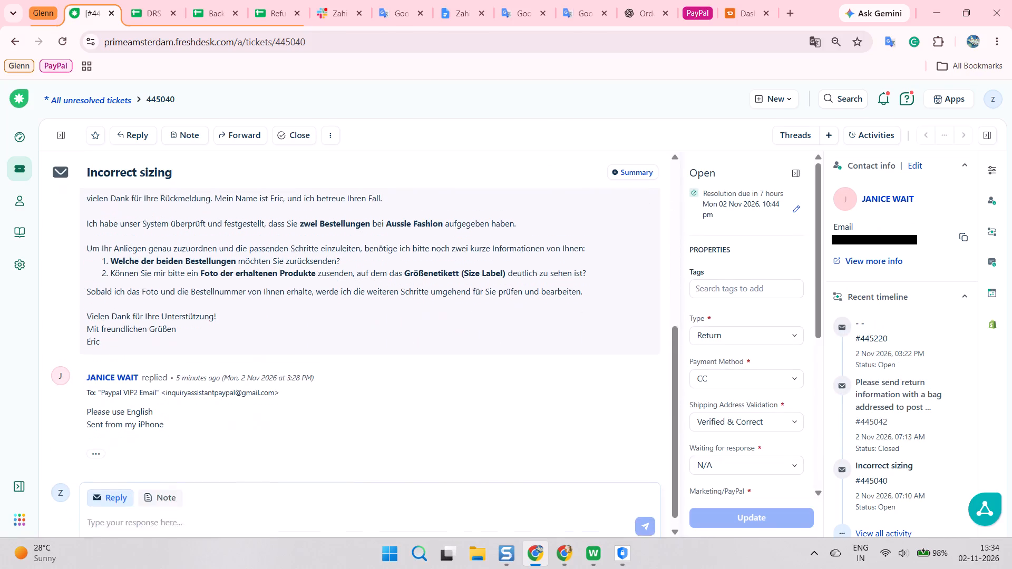
{"action": "scroll", "coordinate": [292, 331], "scroll_direction": "up", "scroll_amount": 5}
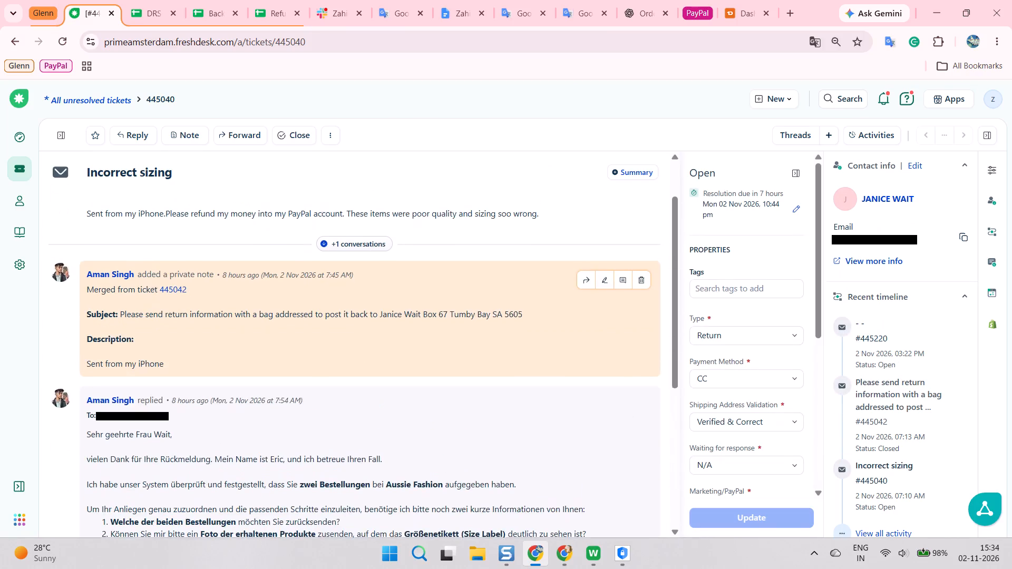
{"action": "left_click", "coordinate": [351, 311]}
{"action": "scroll", "coordinate": [351, 299], "scroll_direction": "down", "scroll_amount": 4}
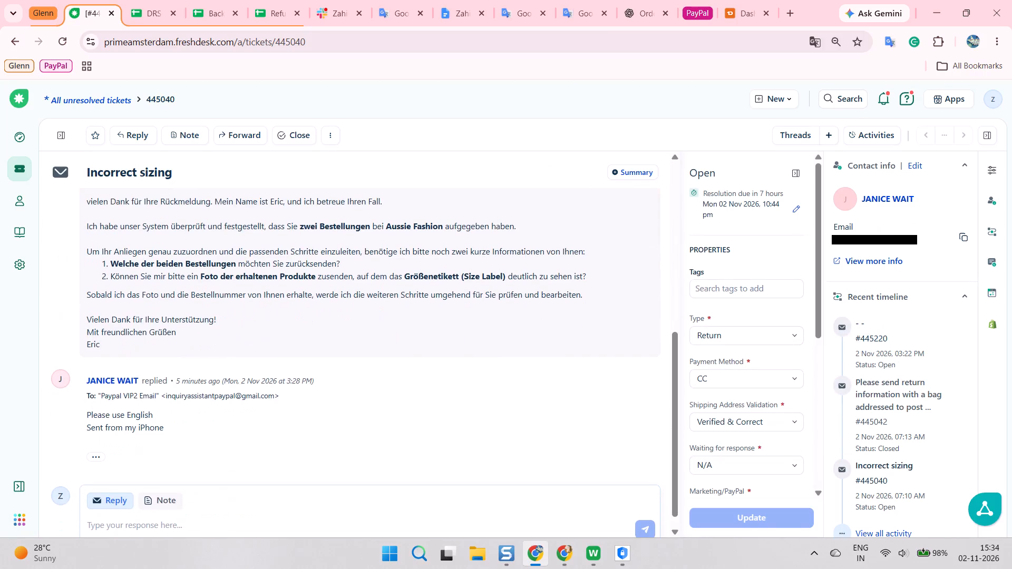
{"action": "scroll", "coordinate": [336, 290], "scroll_direction": "down", "scroll_amount": 1}
{"action": "scroll", "coordinate": [491, 346], "scroll_direction": "down", "scroll_amount": 2}
Return to ticket #445220, reload it, and copy the customer's email address from the contact info.
{"action": "left_click", "coordinate": [857, 325]}
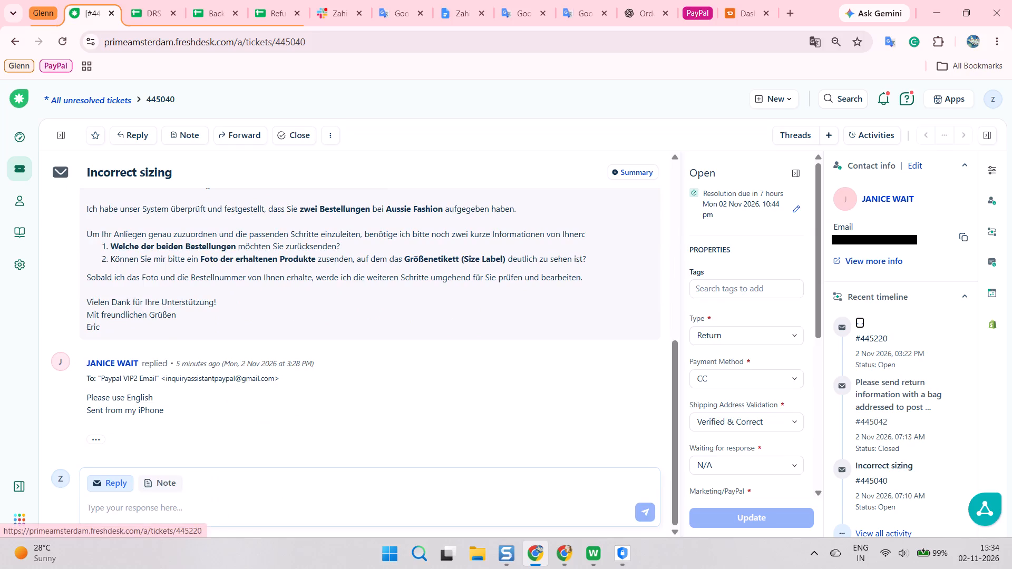
{"action": "scroll", "coordinate": [508, 326], "scroll_direction": "up", "scroll_amount": 7}
{"action": "left_click", "coordinate": [411, 252]}
{"action": "right_click", "coordinate": [421, 218]}
{"action": "scroll", "coordinate": [429, 358], "scroll_direction": "down", "scroll_amount": 4}
{"action": "left_click", "coordinate": [358, 270]}
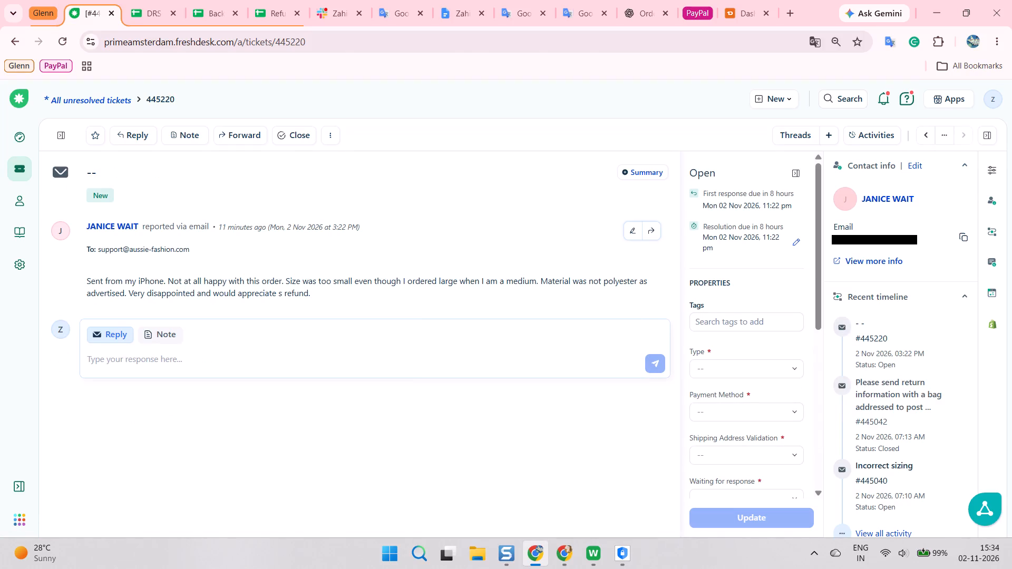
{"action": "scroll", "coordinate": [755, 305], "scroll_direction": "up", "scroll_amount": 4}
{"action": "left_click", "coordinate": [64, 48]}
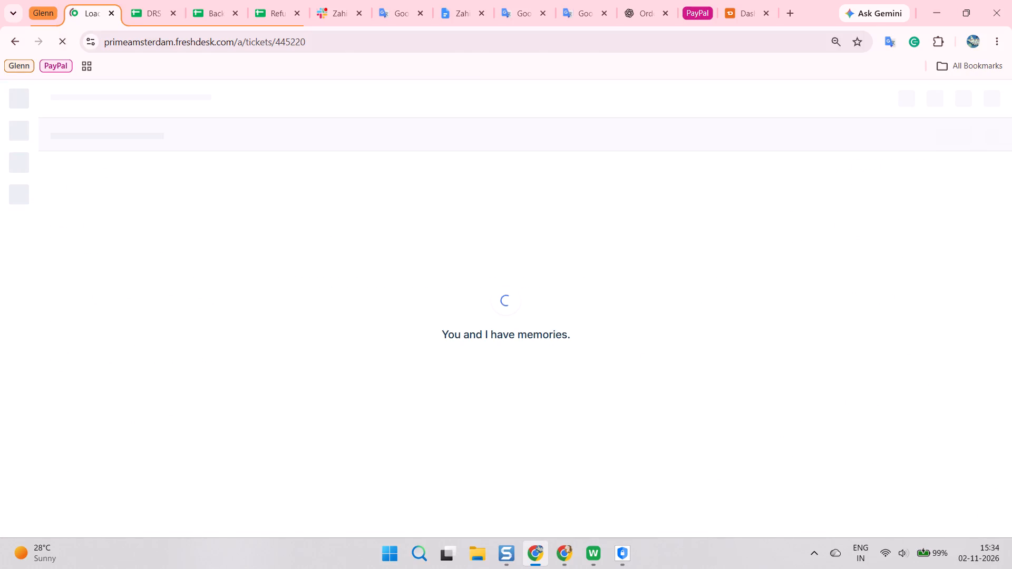
{"action": "scroll", "coordinate": [749, 300], "scroll_direction": "down", "scroll_amount": 5}
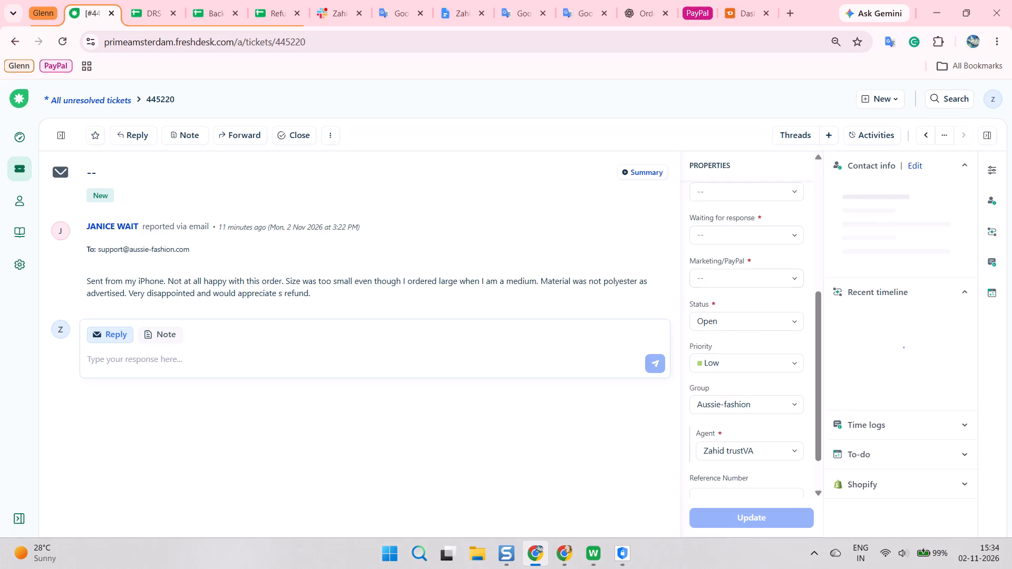
{"action": "scroll", "coordinate": [739, 315], "scroll_direction": "up", "scroll_amount": 8}
{"action": "scroll", "coordinate": [866, 254], "scroll_direction": "up", "scroll_amount": 2}
{"action": "scroll", "coordinate": [938, 248], "scroll_direction": "up", "scroll_amount": 3}
{"action": "left_click", "coordinate": [961, 235]}
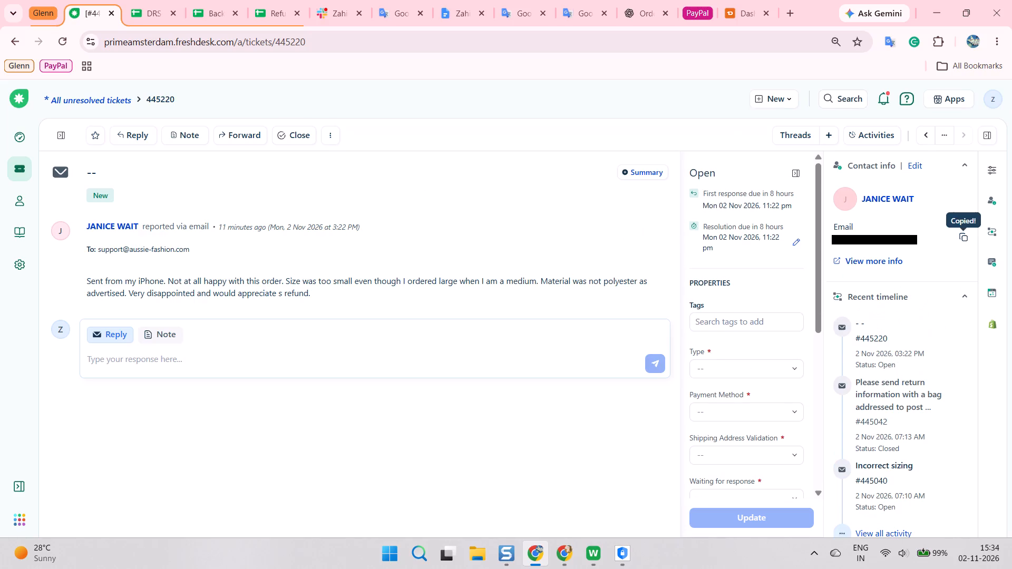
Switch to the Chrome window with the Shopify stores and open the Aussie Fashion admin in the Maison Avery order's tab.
{"action": "scroll", "coordinate": [661, 253], "scroll_direction": "up", "scroll_amount": 5}
{"action": "left_click", "coordinate": [408, 227]}
{"action": "key", "text": "alt+Tab"}
{"action": "scroll", "coordinate": [200, 17], "scroll_direction": "up", "scroll_amount": 4}
{"action": "key", "text": "alt+Tab"}
{"action": "left_click", "coordinate": [575, 556]}
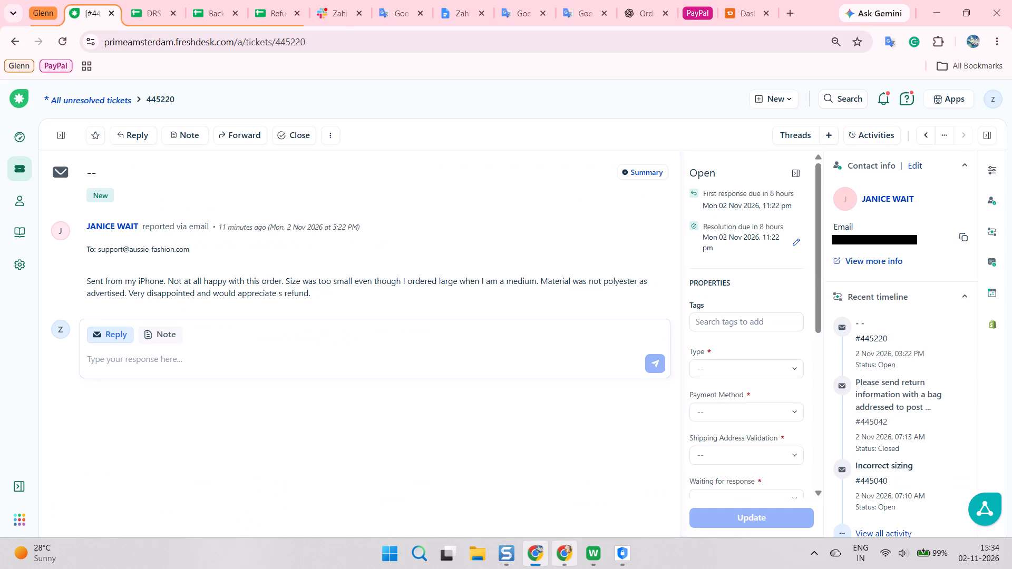
{"action": "scroll", "coordinate": [372, 170], "scroll_direction": "up", "scroll_amount": 5}
{"action": "left_click", "coordinate": [227, 4]}
{"action": "scroll", "coordinate": [250, 30], "scroll_direction": "up", "scroll_amount": 1}
{"action": "left_click", "coordinate": [324, 6]}
{"action": "scroll", "coordinate": [251, 44], "scroll_direction": "up", "scroll_amount": 3}
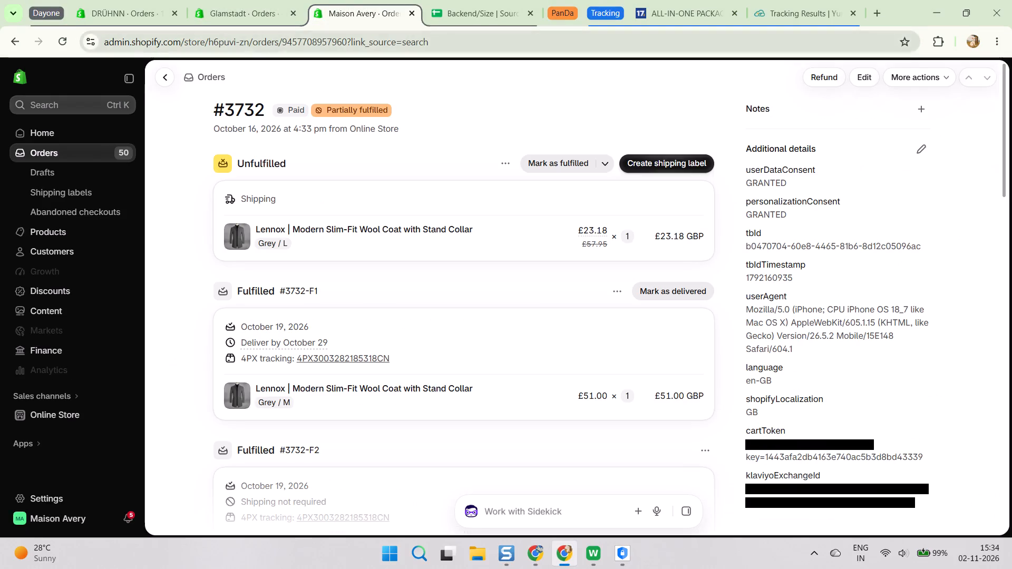
{"action": "left_click", "coordinate": [254, 46]}
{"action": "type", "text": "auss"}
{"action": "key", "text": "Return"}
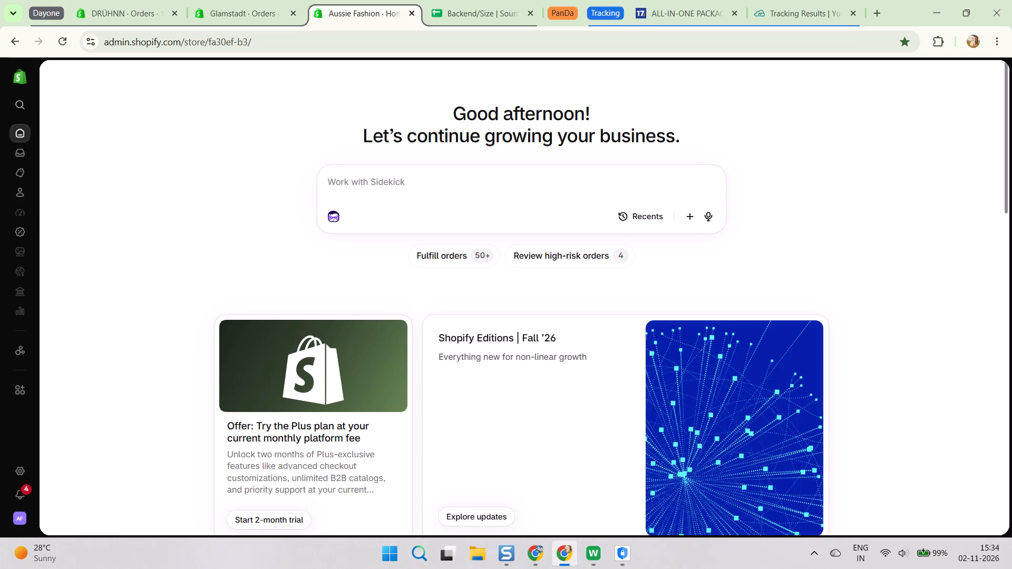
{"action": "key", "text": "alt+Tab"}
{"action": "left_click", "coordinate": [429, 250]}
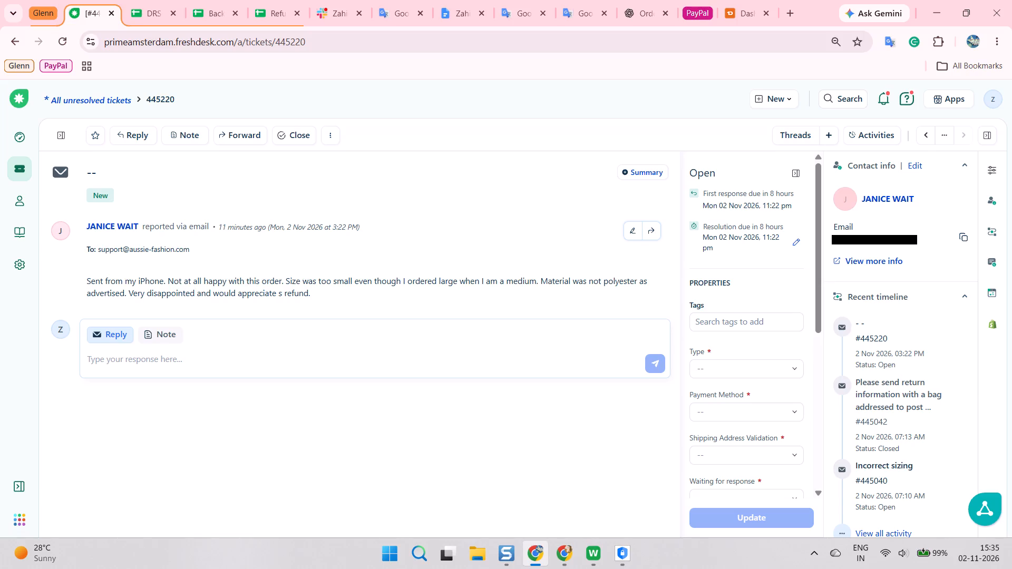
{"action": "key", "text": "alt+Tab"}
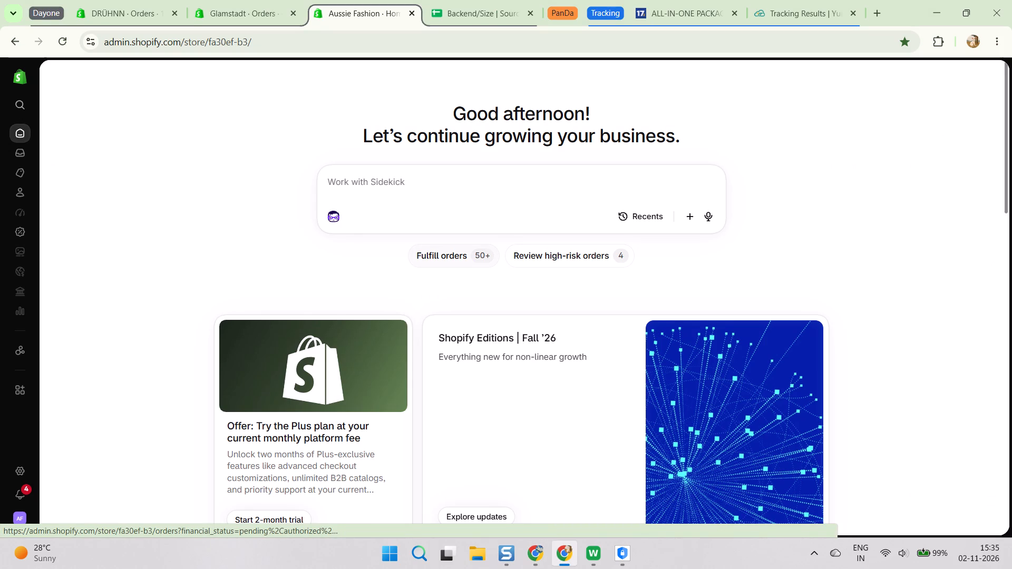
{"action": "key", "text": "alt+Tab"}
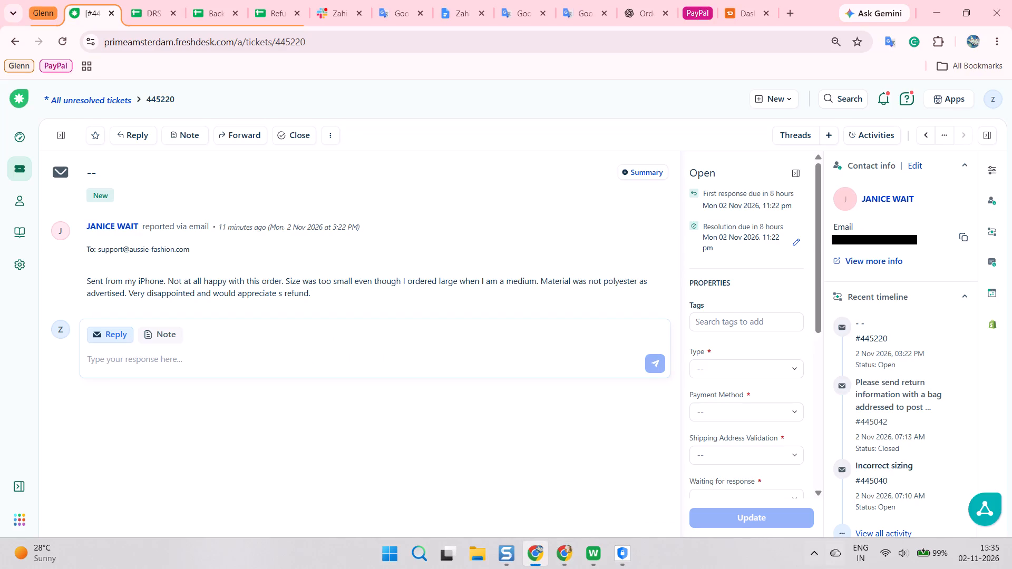
Close the WorkSathi time tracker and confirm closing it.
{"action": "left_click", "coordinate": [625, 440]}
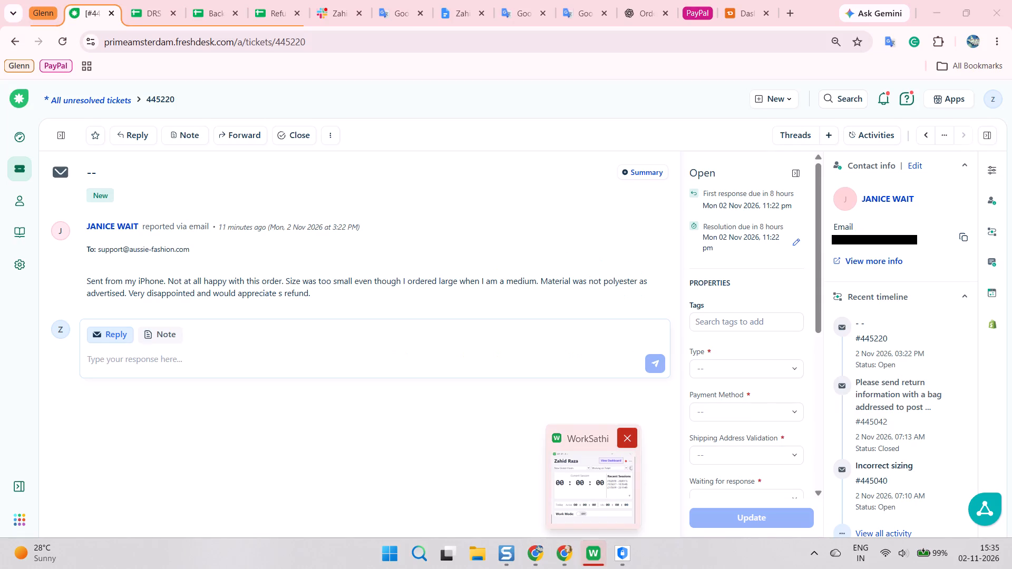
{"action": "left_click", "coordinate": [626, 442]}
{"action": "left_click", "coordinate": [509, 321]}
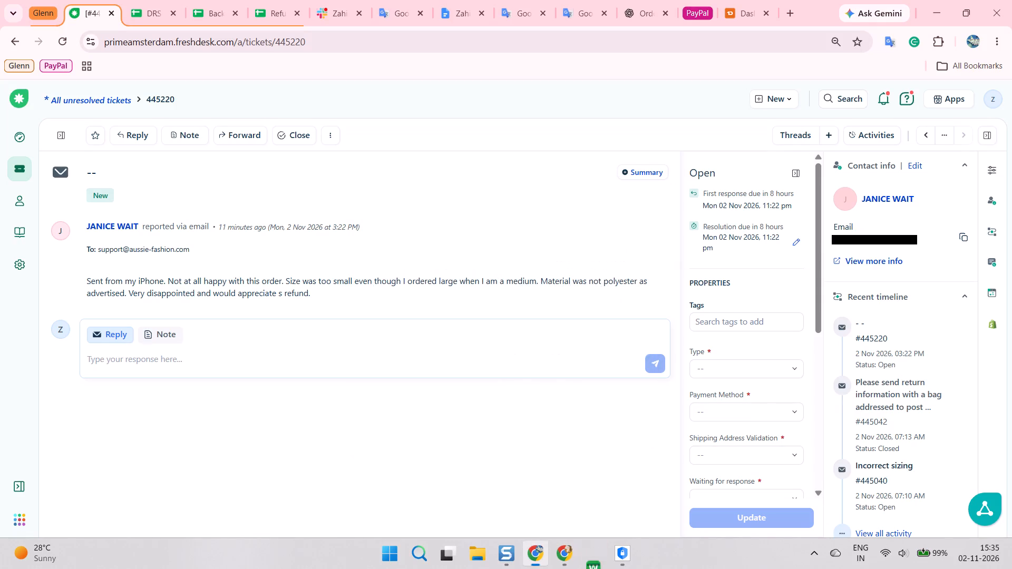
Open the MeraMonitor time tracker from the hidden background apps to check the current work session.
{"action": "left_click", "coordinate": [809, 553]}
{"action": "scroll", "coordinate": [789, 451], "scroll_direction": "up", "scroll_amount": 3}
{"action": "double_click", "coordinate": [814, 492]}
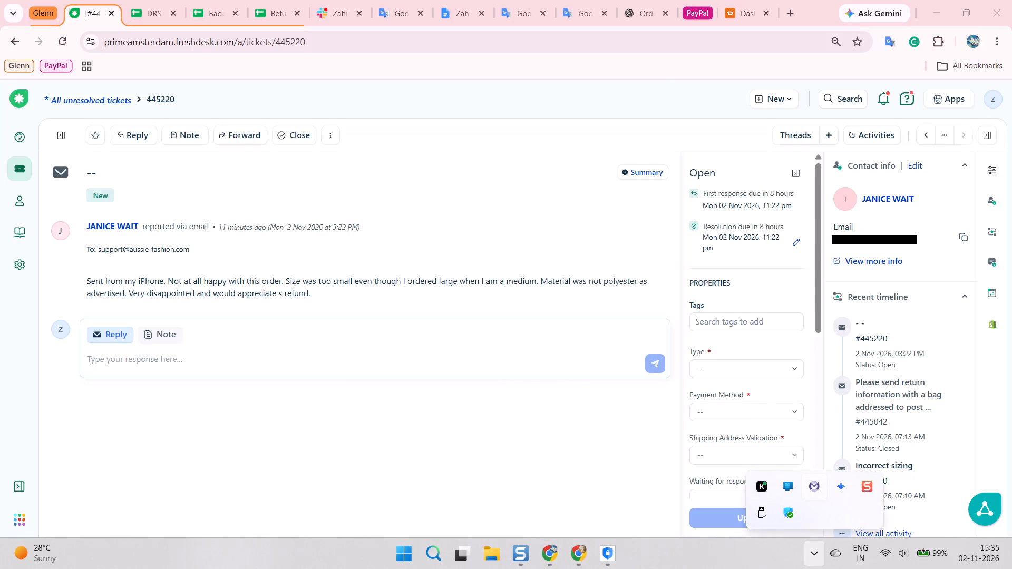
{"action": "scroll", "coordinate": [417, 209], "scroll_direction": "up", "scroll_amount": 10}
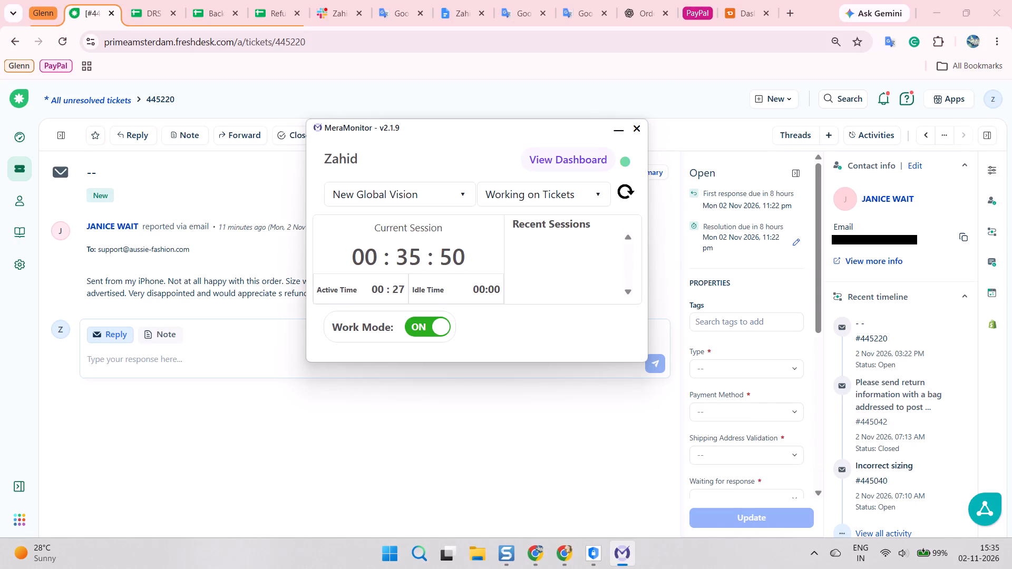
Minimize the MeraMonitor time tracker window.
{"action": "left_click", "coordinate": [619, 130]}
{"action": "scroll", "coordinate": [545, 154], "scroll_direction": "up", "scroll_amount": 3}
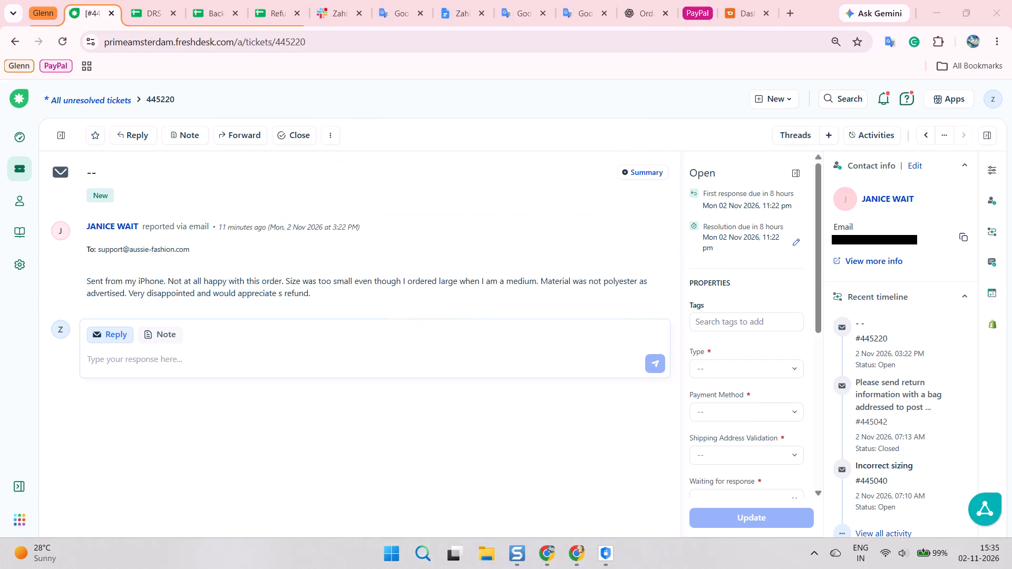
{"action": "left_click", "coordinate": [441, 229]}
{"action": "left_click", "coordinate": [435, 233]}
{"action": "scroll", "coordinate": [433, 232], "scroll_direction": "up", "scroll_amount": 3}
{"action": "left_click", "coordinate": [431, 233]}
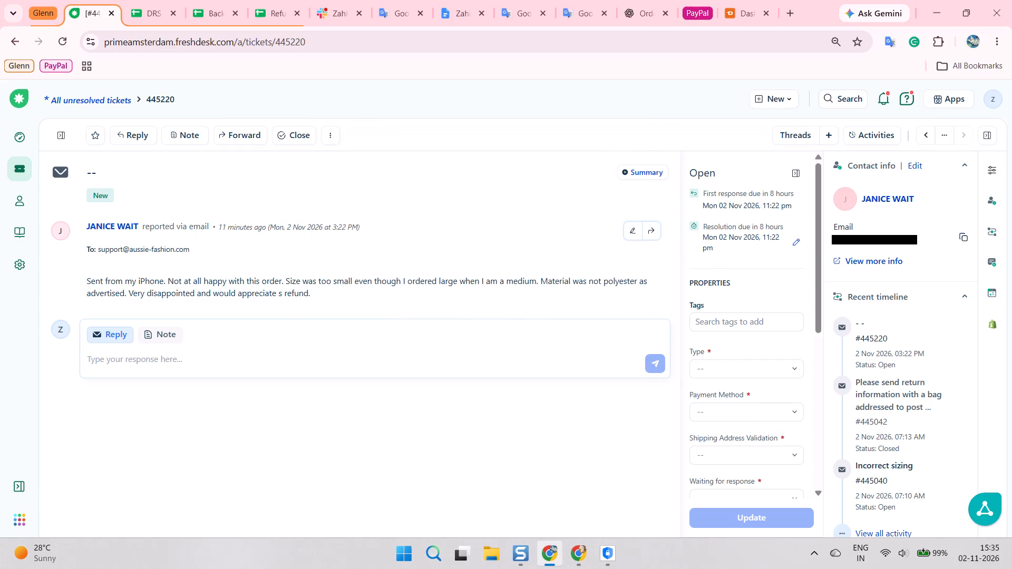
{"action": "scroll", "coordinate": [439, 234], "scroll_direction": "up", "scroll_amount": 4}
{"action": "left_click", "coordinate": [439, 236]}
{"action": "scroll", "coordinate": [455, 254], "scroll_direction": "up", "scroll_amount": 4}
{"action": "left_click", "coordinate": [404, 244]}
Reopen MeraMonitor from the hidden background apps to check the current session, and minimize it again.
{"action": "left_click", "coordinate": [813, 559]}
{"action": "double_click", "coordinate": [813, 487]}
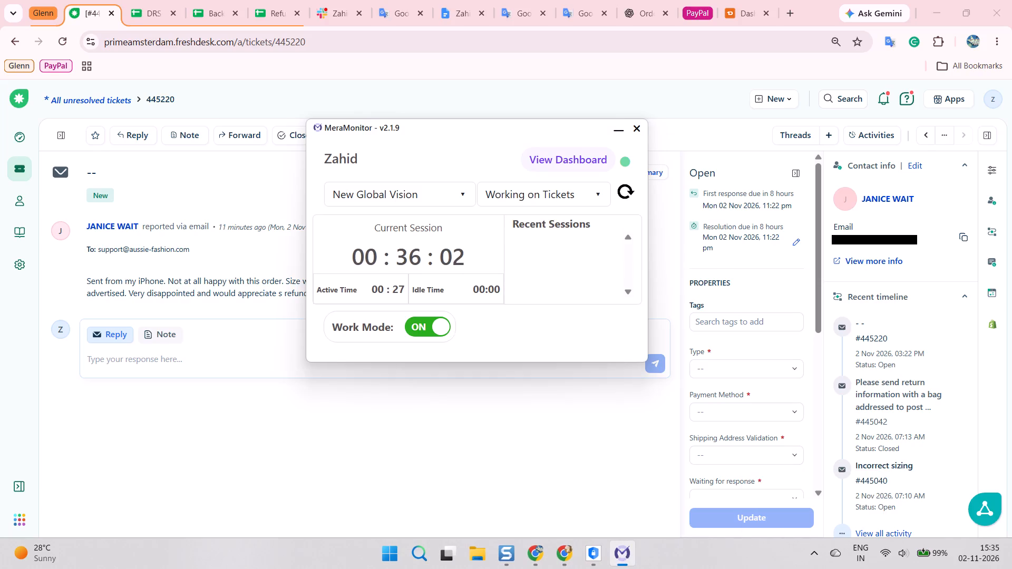
{"action": "left_click", "coordinate": [618, 129]}
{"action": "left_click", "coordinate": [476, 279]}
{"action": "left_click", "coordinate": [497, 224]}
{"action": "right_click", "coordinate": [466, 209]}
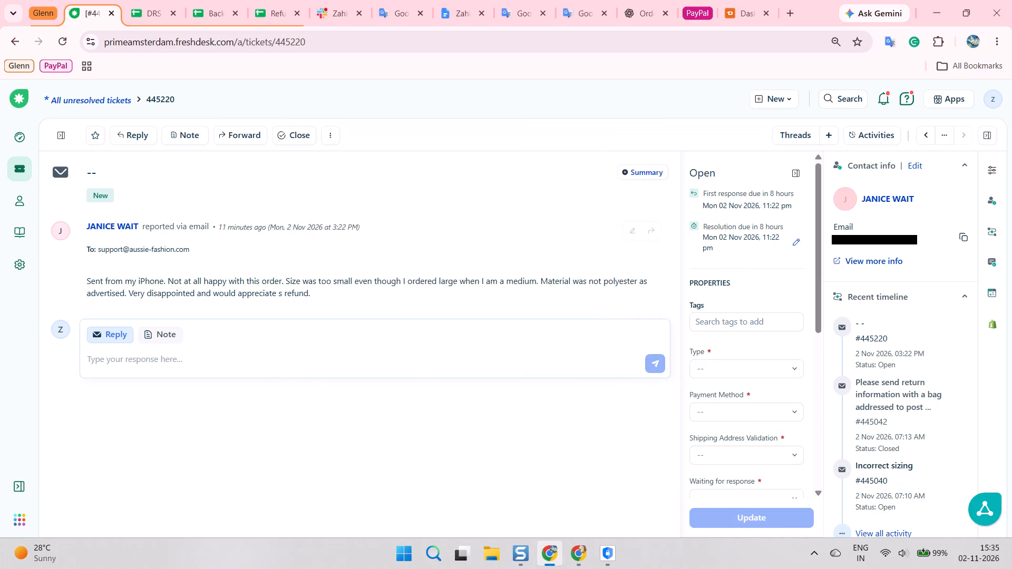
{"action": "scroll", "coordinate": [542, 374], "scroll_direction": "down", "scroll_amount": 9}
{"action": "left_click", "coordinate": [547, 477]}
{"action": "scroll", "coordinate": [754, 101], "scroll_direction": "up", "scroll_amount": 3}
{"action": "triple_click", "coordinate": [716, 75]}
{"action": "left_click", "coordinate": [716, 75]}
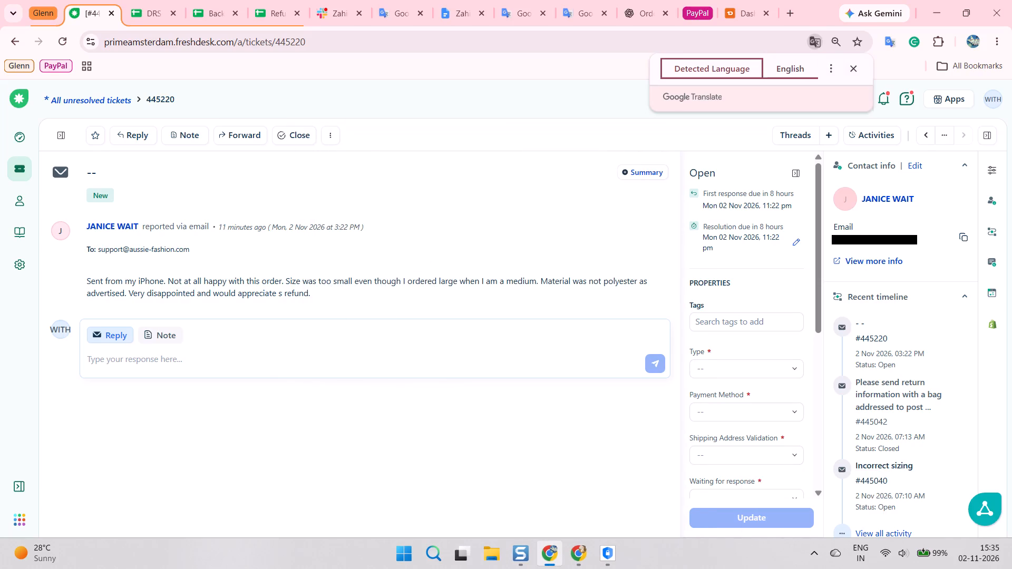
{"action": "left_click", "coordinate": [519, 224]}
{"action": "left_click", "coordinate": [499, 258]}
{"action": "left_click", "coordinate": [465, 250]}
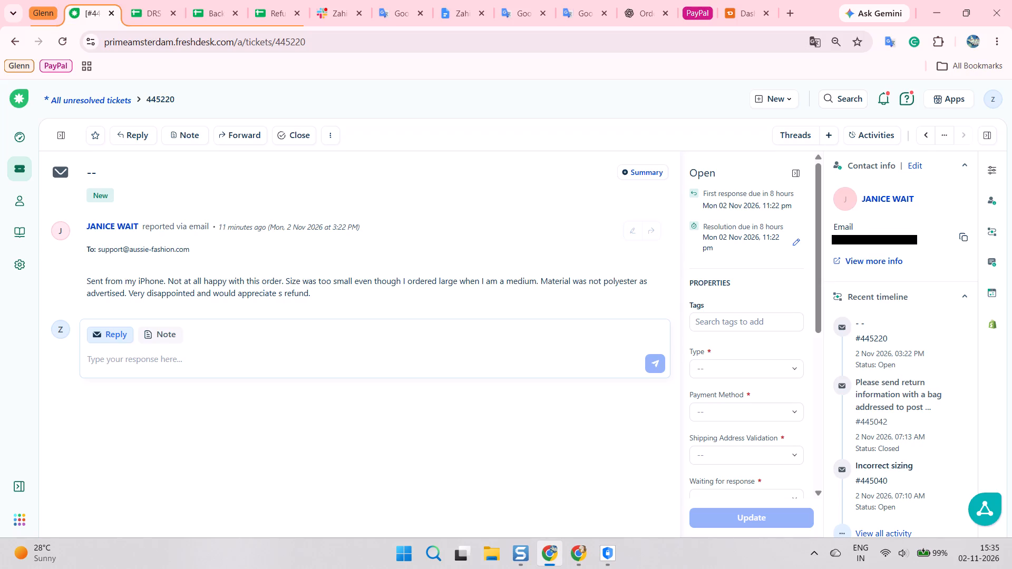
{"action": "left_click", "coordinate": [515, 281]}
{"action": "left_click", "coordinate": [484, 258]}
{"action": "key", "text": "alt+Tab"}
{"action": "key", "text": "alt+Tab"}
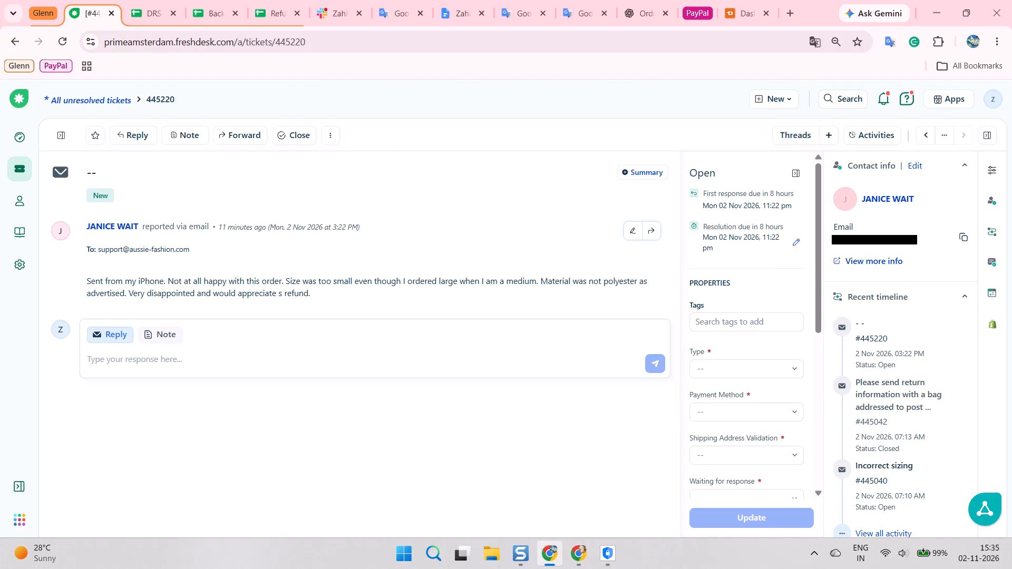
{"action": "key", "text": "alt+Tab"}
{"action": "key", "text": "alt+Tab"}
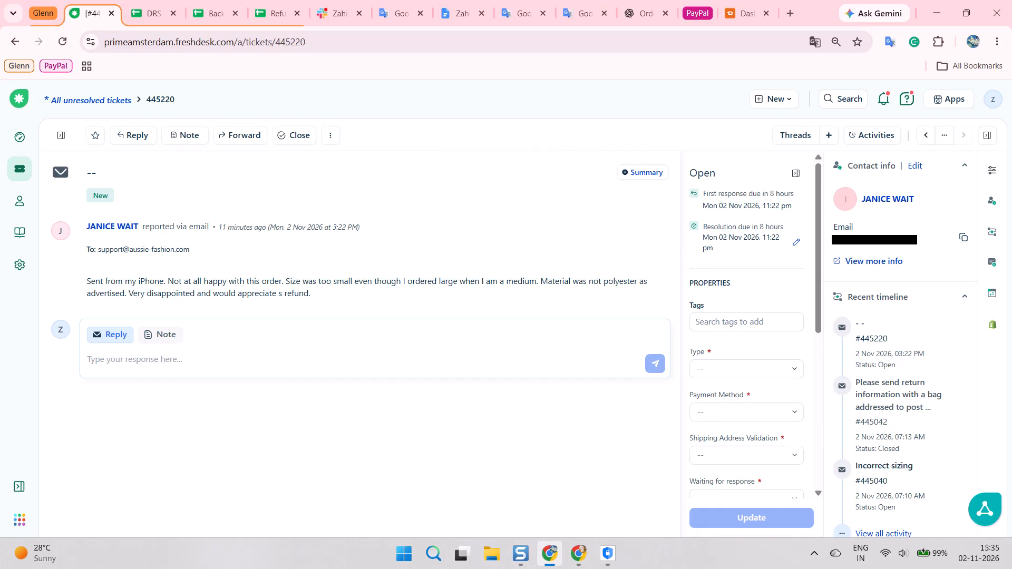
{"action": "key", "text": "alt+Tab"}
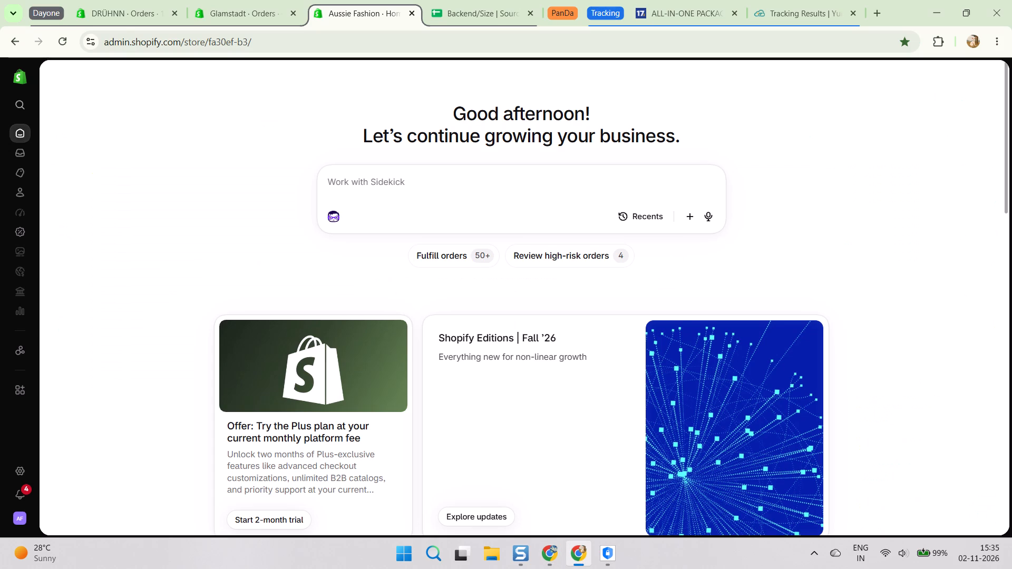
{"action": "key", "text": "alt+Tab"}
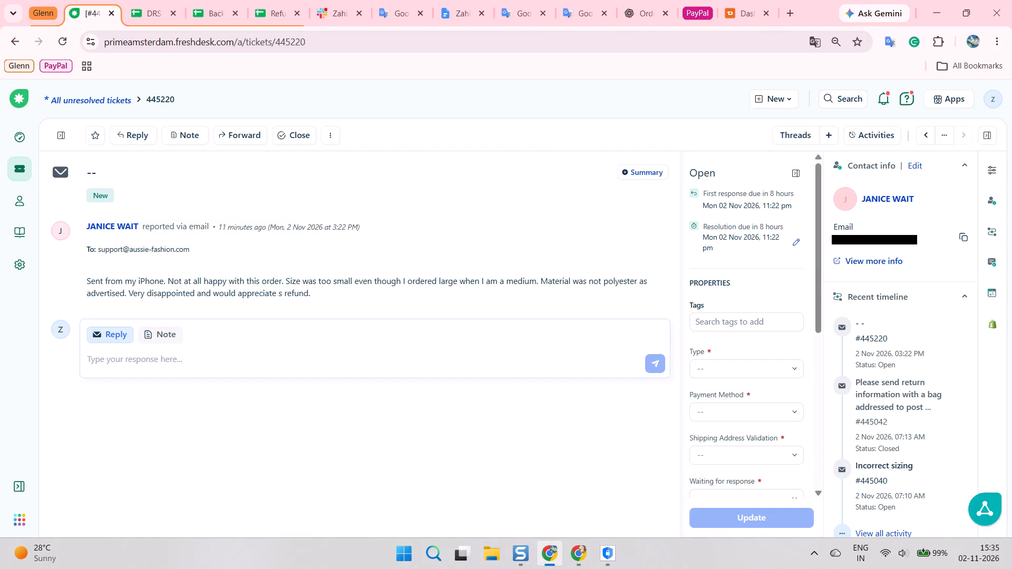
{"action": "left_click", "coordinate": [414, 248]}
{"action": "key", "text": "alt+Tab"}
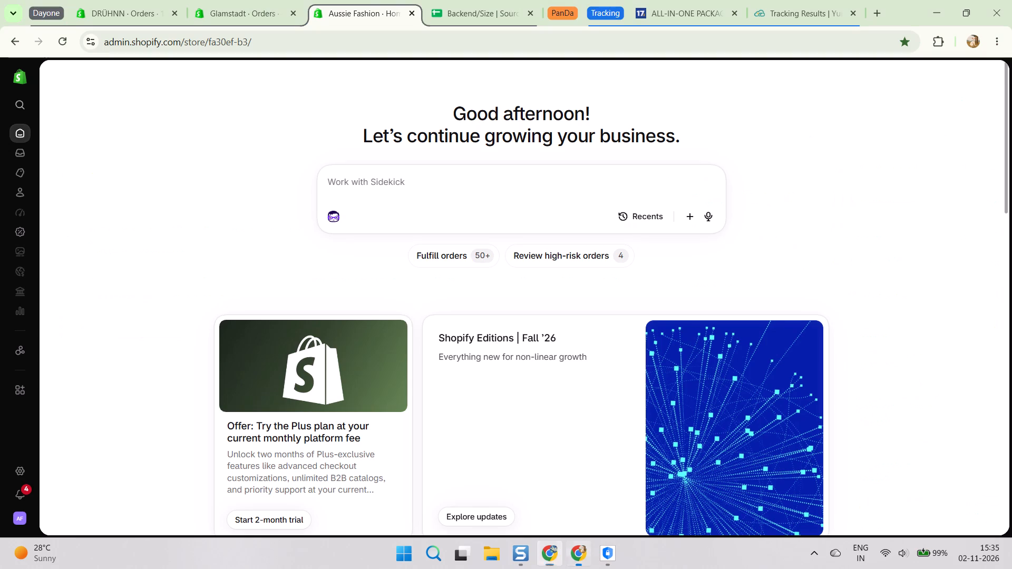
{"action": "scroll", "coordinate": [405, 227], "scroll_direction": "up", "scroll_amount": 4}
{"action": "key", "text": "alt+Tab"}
Copy the customer's email address from ticket #445220 and search the Aussie Fashion Shopify admin for it.
{"action": "left_click", "coordinate": [964, 234]}
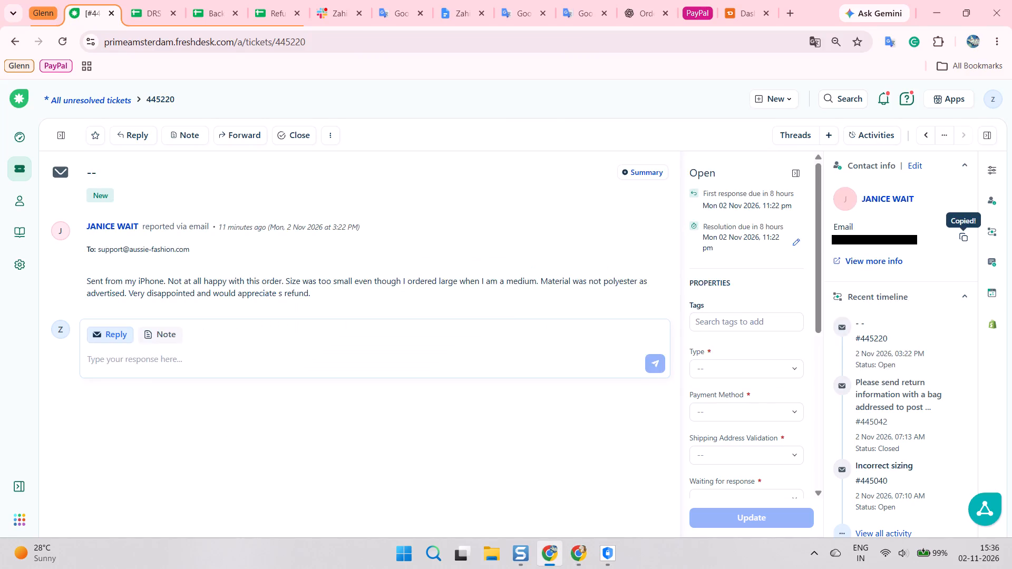
{"action": "key", "text": "alt+Tab"}
{"action": "scroll", "coordinate": [50, 127], "scroll_direction": "up", "scroll_amount": 4}
{"action": "left_click", "coordinate": [14, 111]}
{"action": "key", "text": "ctrl+v"}
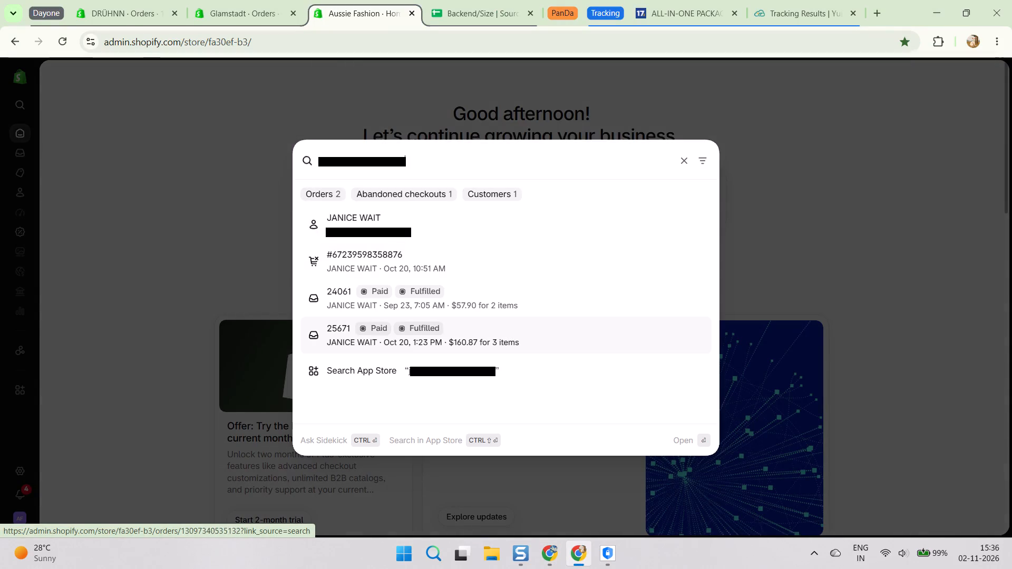
Return to ticket #445220 and copy the customer's name from the message header.
{"action": "key", "text": "alt+Tab"}
{"action": "left_click", "coordinate": [375, 255]}
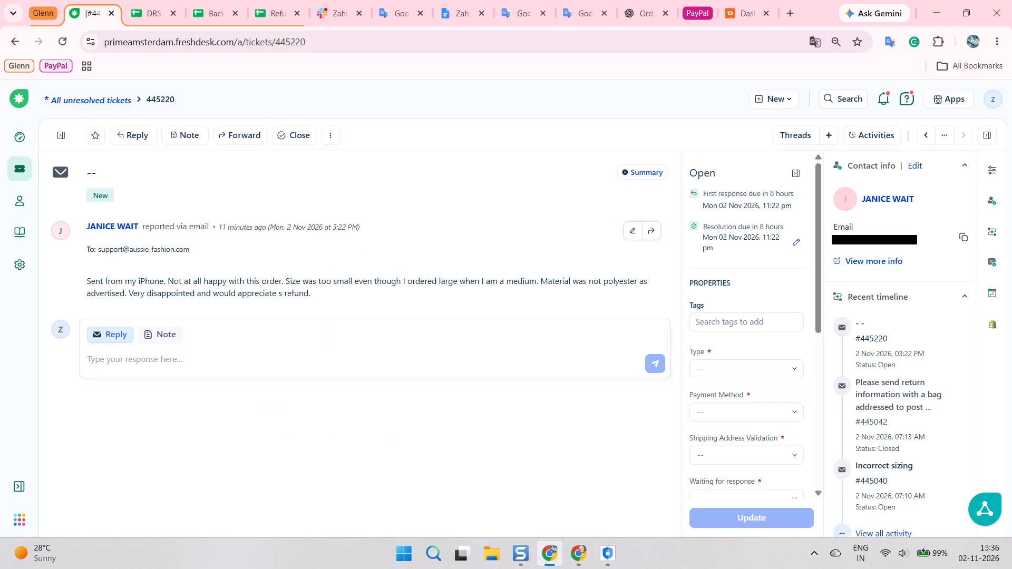
{"action": "left_click", "coordinate": [76, 228]}
{"action": "double_click", "coordinate": [83, 228]}
{"action": "key", "text": "ctrl+c"}
{"action": "key", "text": "ctrl+c"}
{"action": "triple_click", "coordinate": [83, 228]}
{"action": "key", "text": "ctrl+c"}
{"action": "key", "text": "ctrl+c"}
Switch back to the Aussie Fashion admin, close the global search, and open the Orders list.
{"action": "key", "text": "alt+Tab"}
{"action": "scroll", "coordinate": [228, 247], "scroll_direction": "up", "scroll_amount": 6}
{"action": "left_click", "coordinate": [219, 247]}
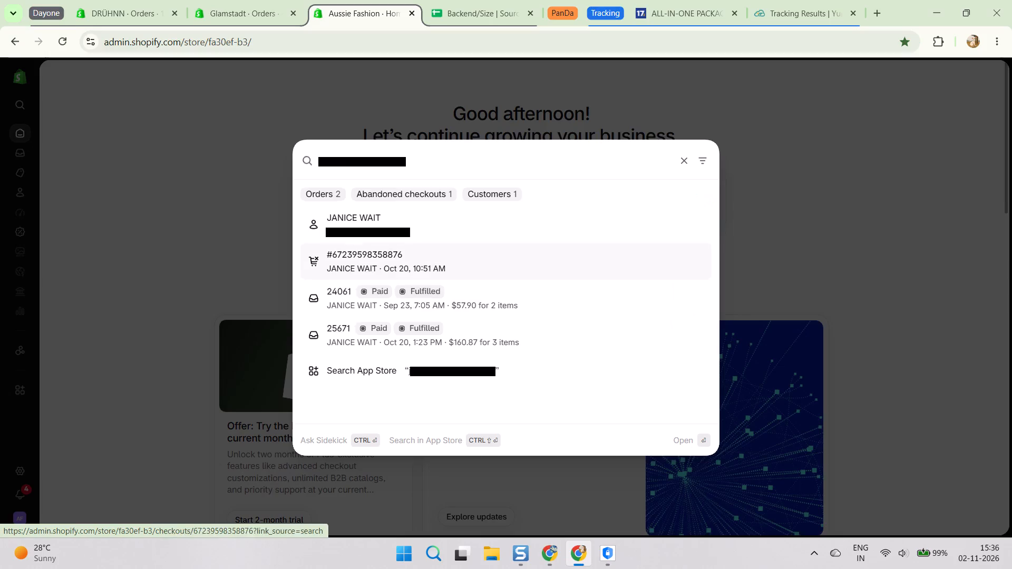
{"action": "scroll", "coordinate": [235, 243], "scroll_direction": "up", "scroll_amount": 6}
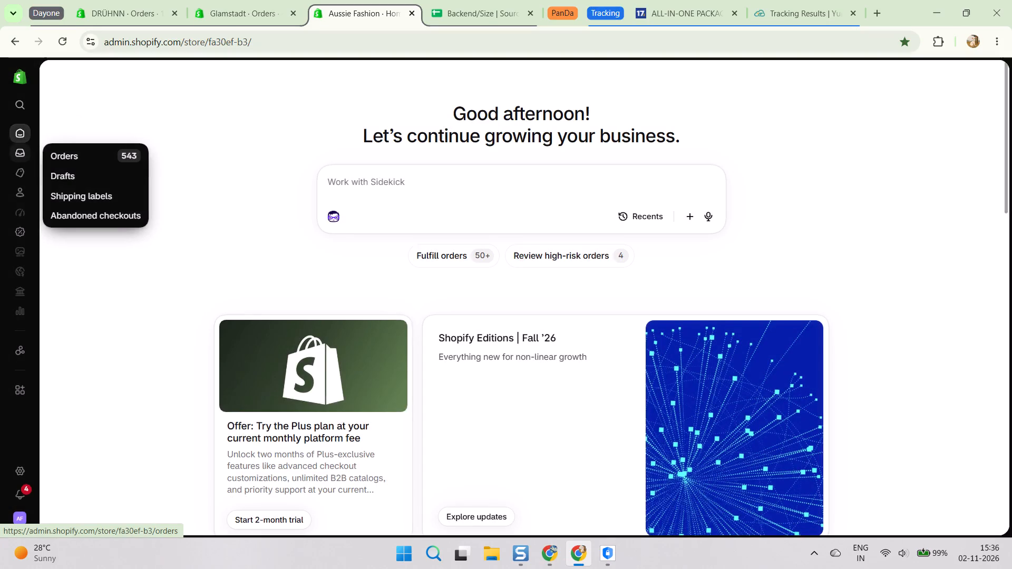
{"action": "left_click", "coordinate": [66, 157]}
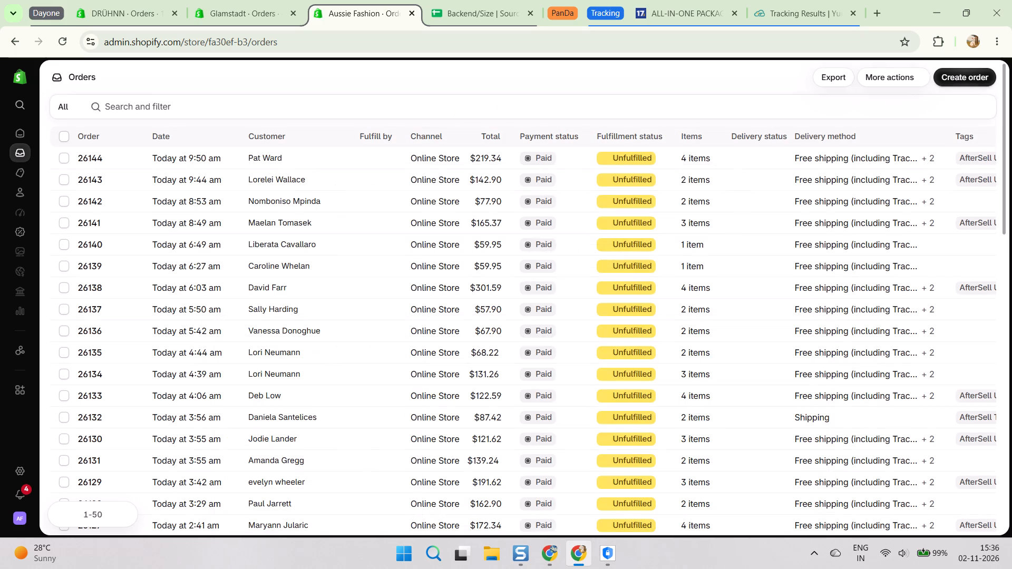
{"action": "left_click", "coordinate": [172, 106]}
{"action": "key", "text": "ctrl+c"}
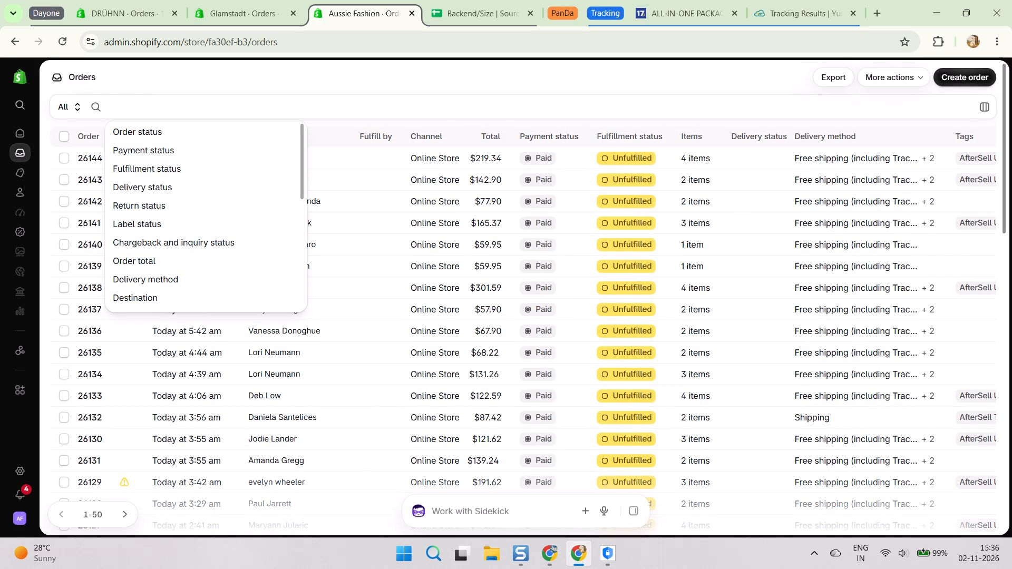
{"action": "key", "text": "ctrl+v"}
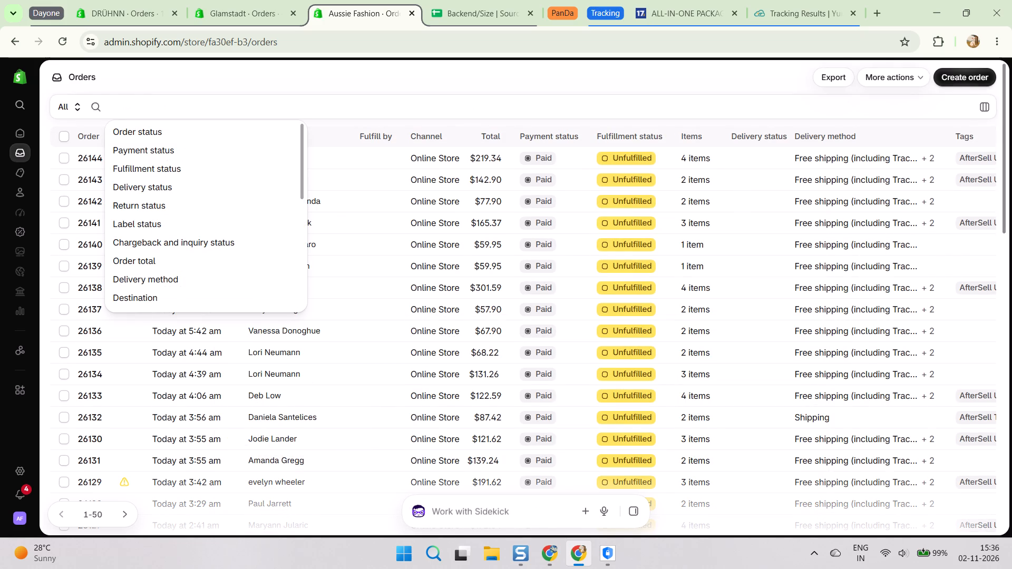
{"action": "key", "text": "ctrl+v"}
{"action": "left_click", "coordinate": [193, 103]}
{"action": "left_click", "coordinate": [200, 111]}
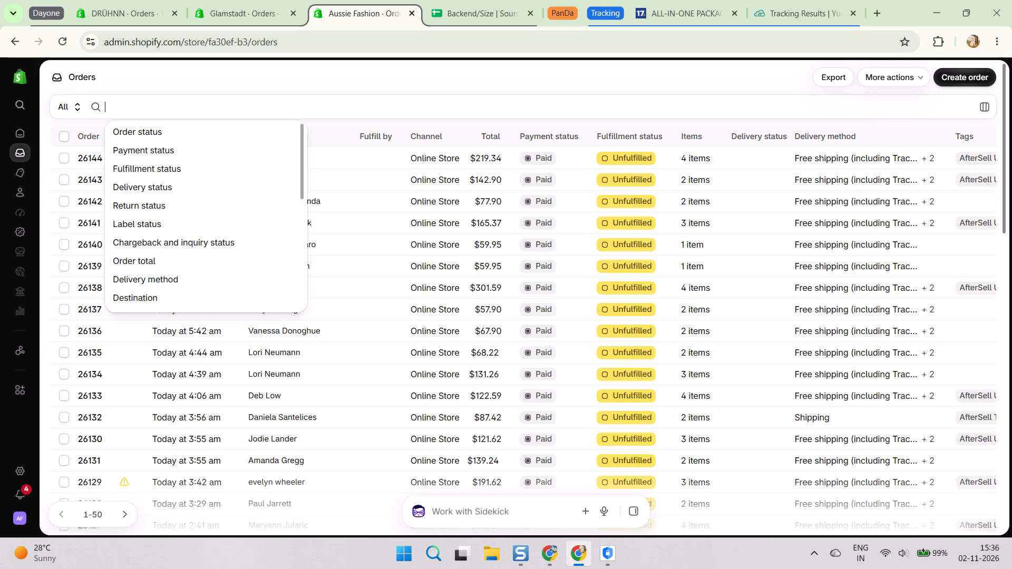
{"action": "left_click", "coordinate": [268, 95]}
{"action": "left_click", "coordinate": [219, 114]}
{"action": "left_click", "coordinate": [173, 104]}
{"action": "key", "text": "alt+Tab"}
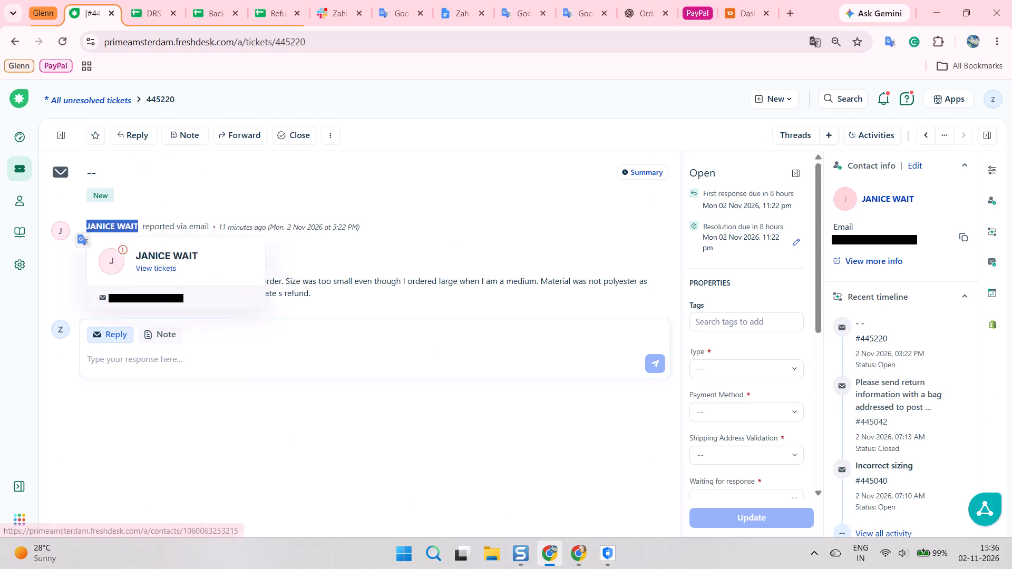
{"action": "key", "text": "ctrl+c"}
{"action": "key", "text": "ctrl+c"}
{"action": "key", "text": "alt+Tab"}
{"action": "left_click", "coordinate": [180, 104]}
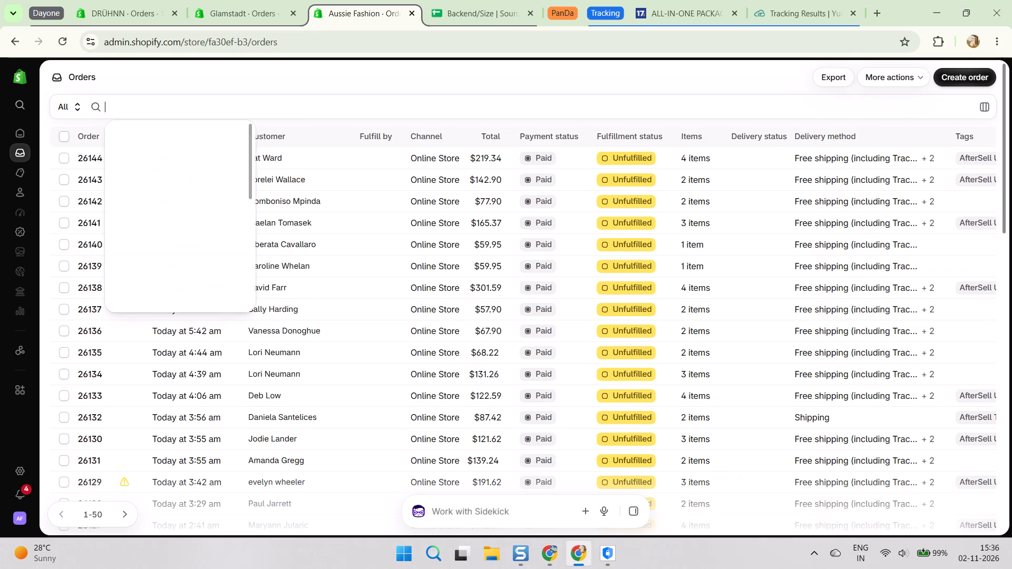
{"action": "key", "text": "ctrl+v"}
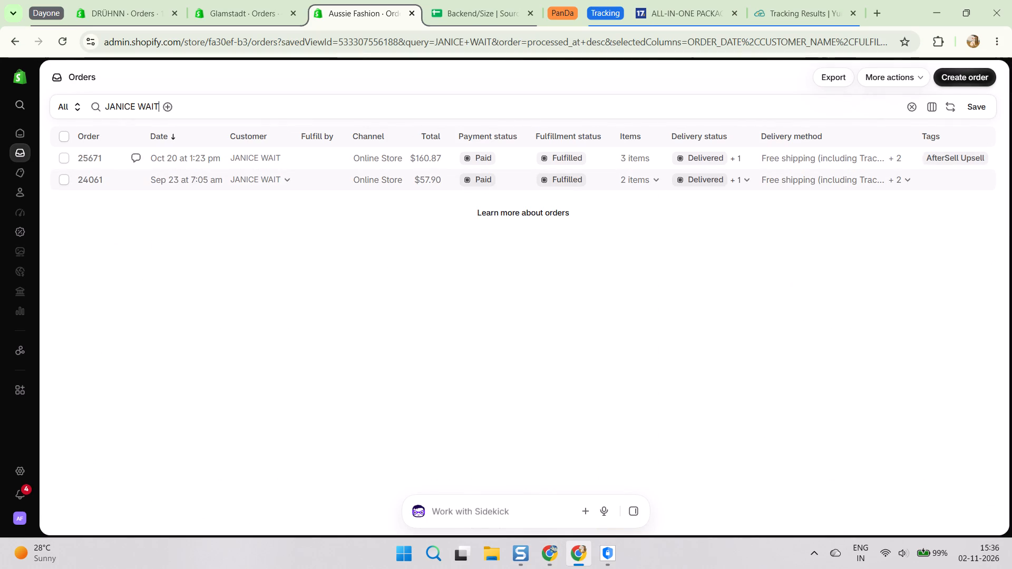
Return to ticket #445220 and open the related ticket "Incorrect sizing" #445040 from its recent timeline.
{"action": "key", "text": "alt+Tab"}
{"action": "left_click", "coordinate": [358, 264]}
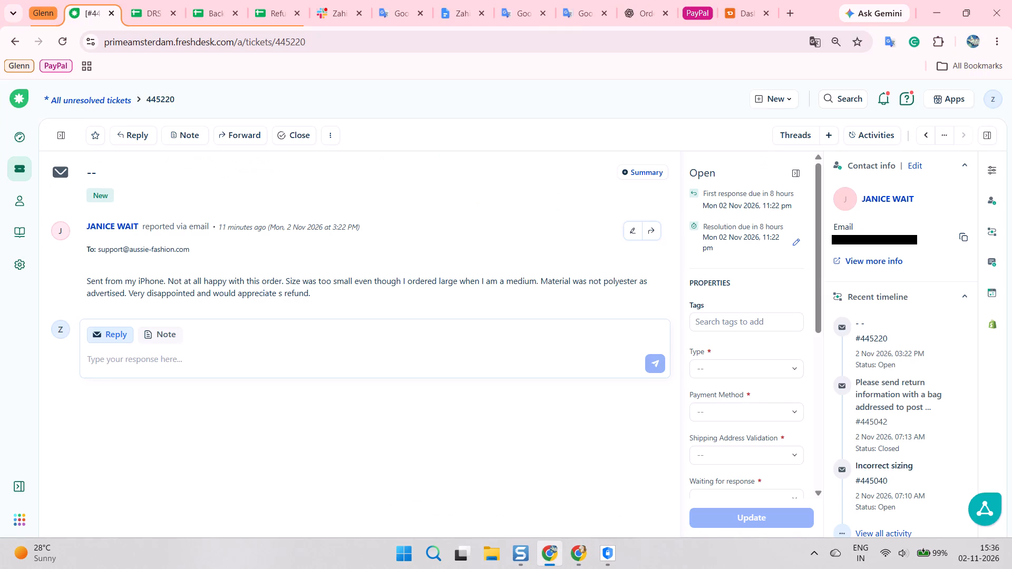
{"action": "scroll", "coordinate": [444, 279], "scroll_direction": "down", "scroll_amount": 1}
{"action": "scroll", "coordinate": [896, 361], "scroll_direction": "down", "scroll_amount": 2}
{"action": "left_click", "coordinate": [469, 230]}
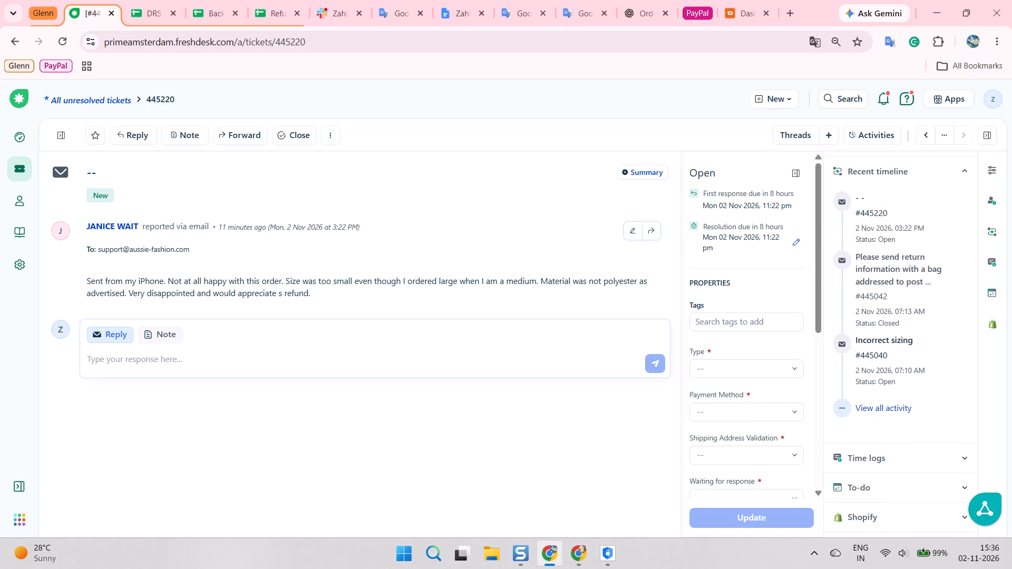
{"action": "left_click", "coordinate": [526, 234]}
{"action": "left_click", "coordinate": [503, 233]}
{"action": "left_click", "coordinate": [879, 333]}
{"action": "left_click", "coordinate": [880, 339]}
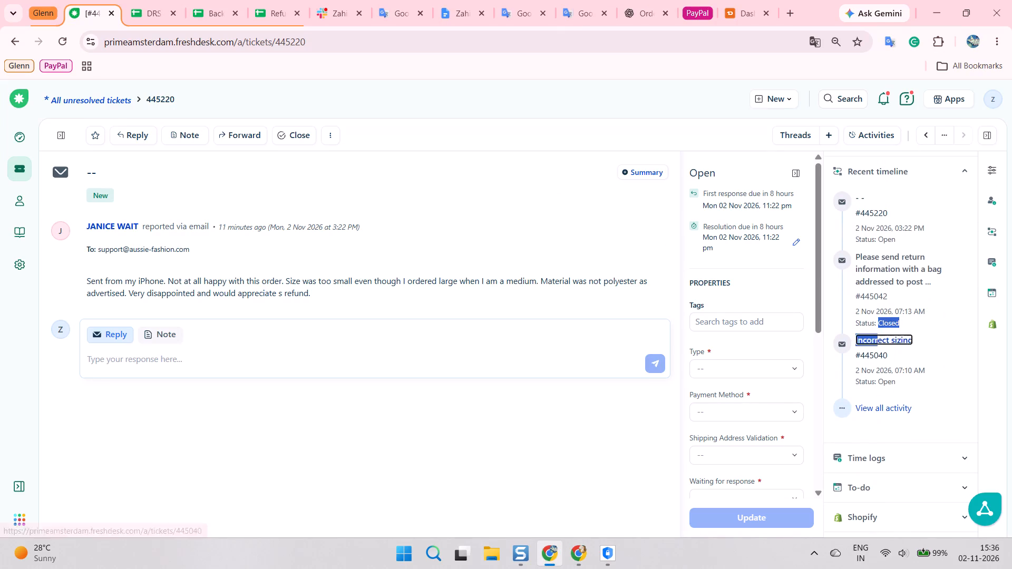
Review the conversation in ticket #445040, expanding the collapsed entry to read the merge note and earlier replies.
{"action": "scroll", "coordinate": [409, 248], "scroll_direction": "down", "scroll_amount": 10}
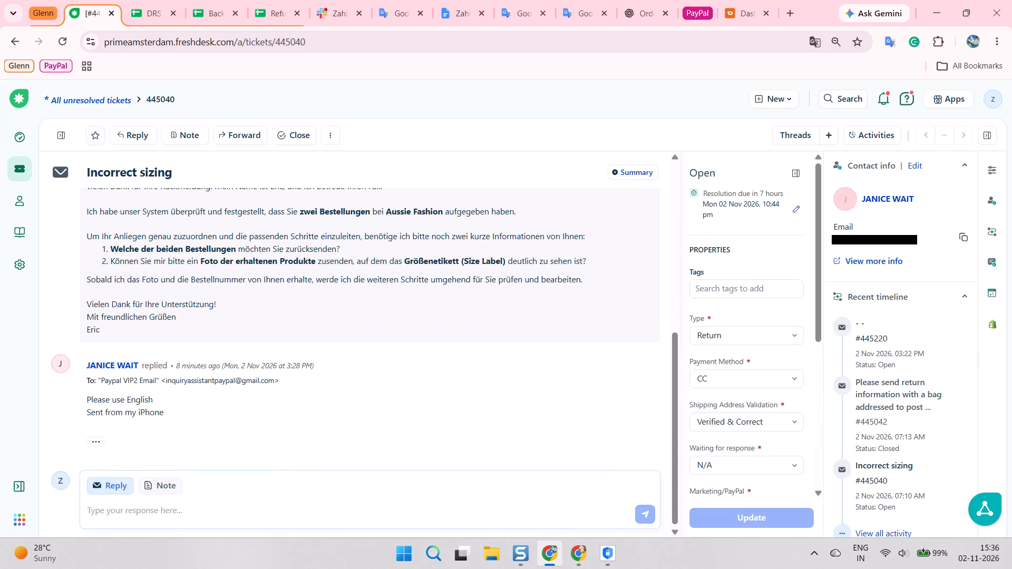
{"action": "scroll", "coordinate": [392, 266], "scroll_direction": "down", "scroll_amount": 1}
{"action": "scroll", "coordinate": [355, 258], "scroll_direction": "up", "scroll_amount": 4}
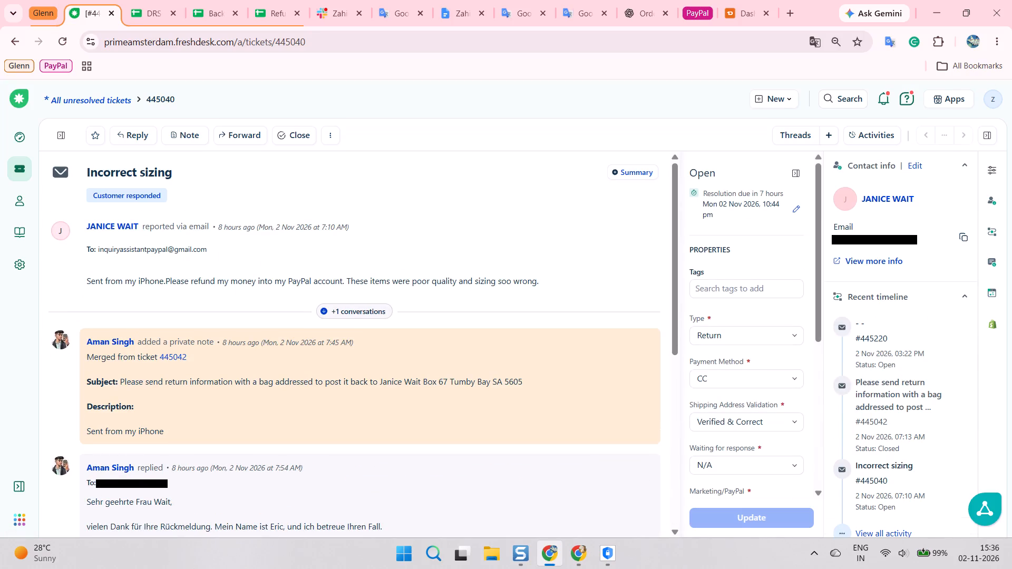
{"action": "left_click", "coordinate": [361, 312]}
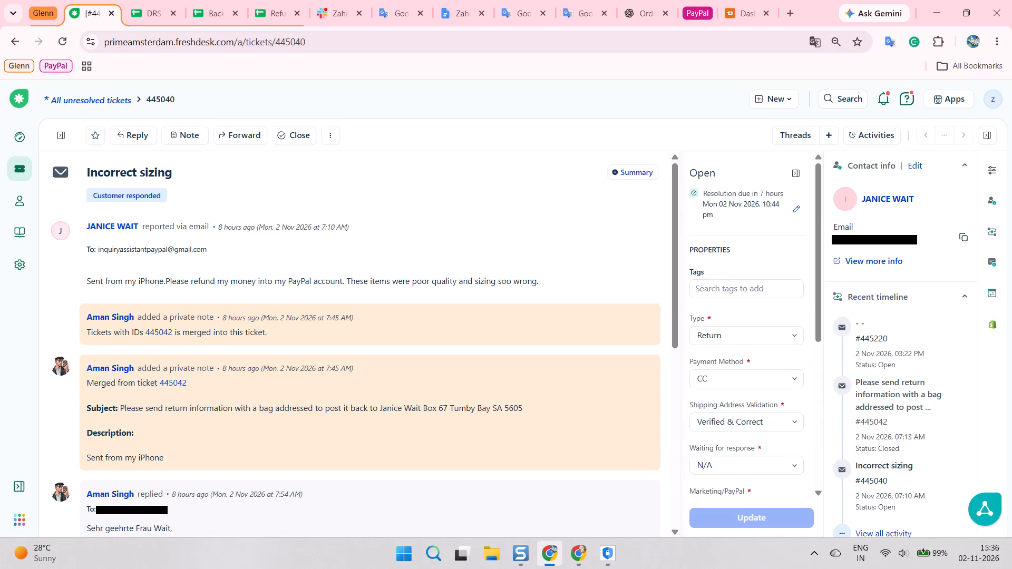
{"action": "scroll", "coordinate": [364, 309], "scroll_direction": "down", "scroll_amount": 10}
{"action": "scroll", "coordinate": [379, 288], "scroll_direction": "up", "scroll_amount": 7}
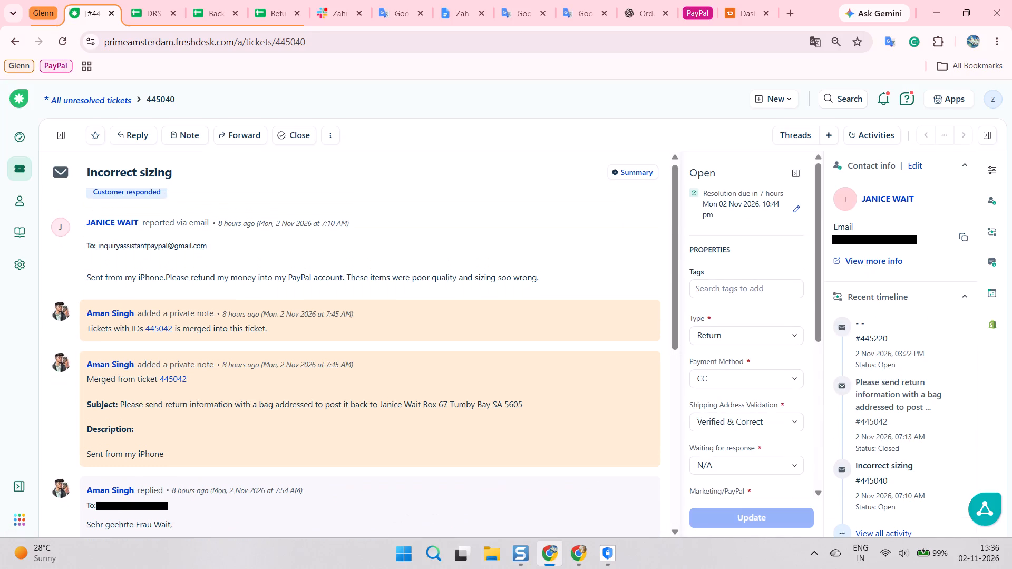
{"action": "scroll", "coordinate": [393, 286], "scroll_direction": "up", "scroll_amount": 3}
{"action": "scroll", "coordinate": [600, 280], "scroll_direction": "up", "scroll_amount": 2}
{"action": "scroll", "coordinate": [855, 365], "scroll_direction": "up", "scroll_amount": 1}
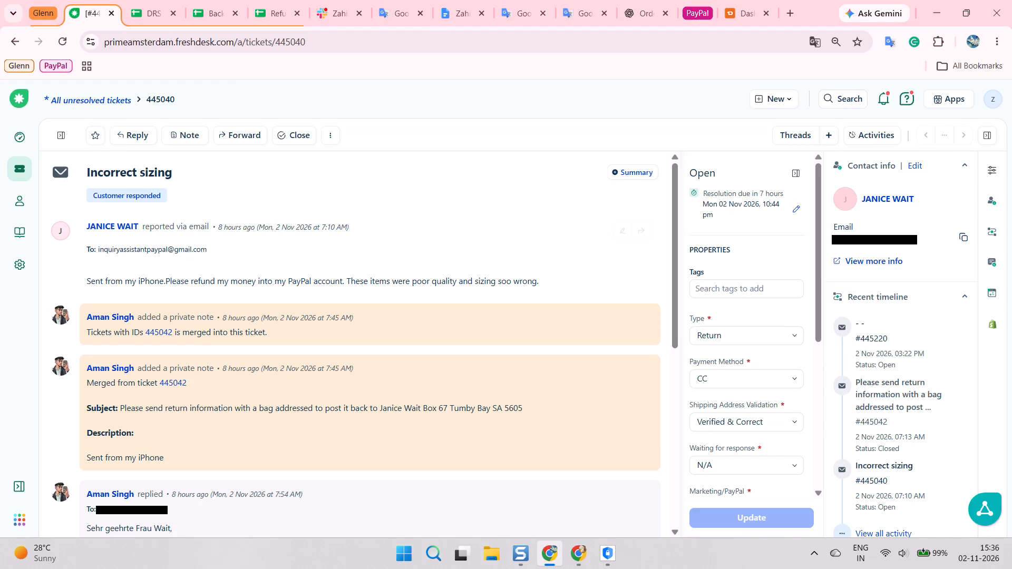
{"action": "triple_click", "coordinate": [866, 325]}
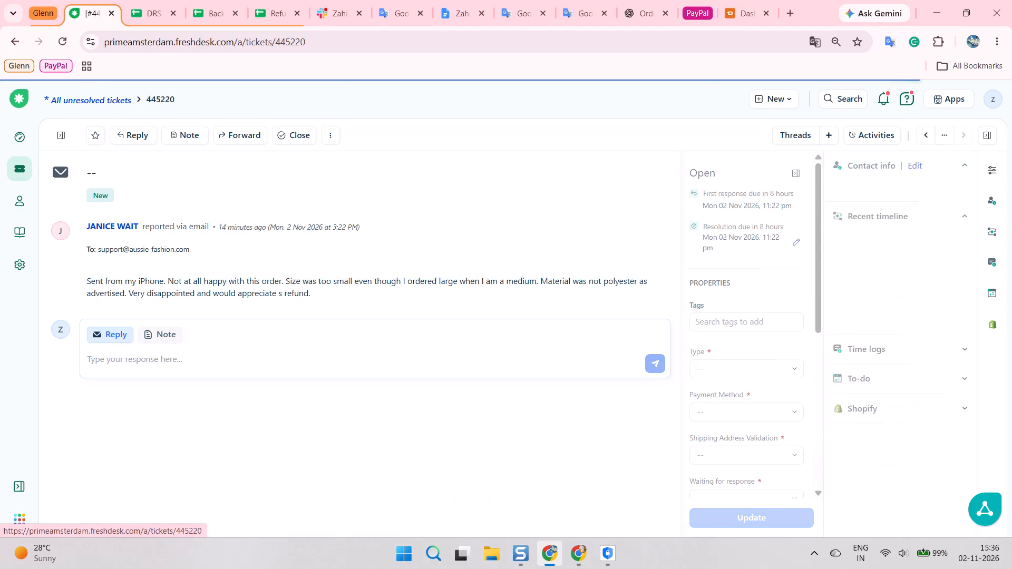
{"action": "scroll", "coordinate": [556, 258], "scroll_direction": "up", "scroll_amount": 1}
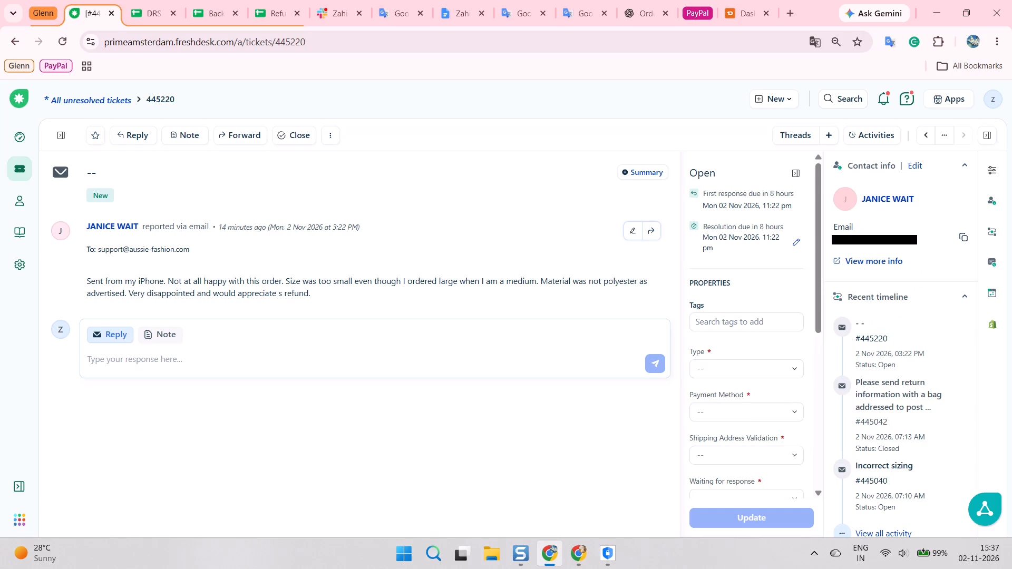
{"action": "scroll", "coordinate": [395, 301], "scroll_direction": "down", "scroll_amount": 2}
{"action": "left_click", "coordinate": [440, 257]}
{"action": "left_click", "coordinate": [468, 255]}
{"action": "left_click", "coordinate": [479, 255]}
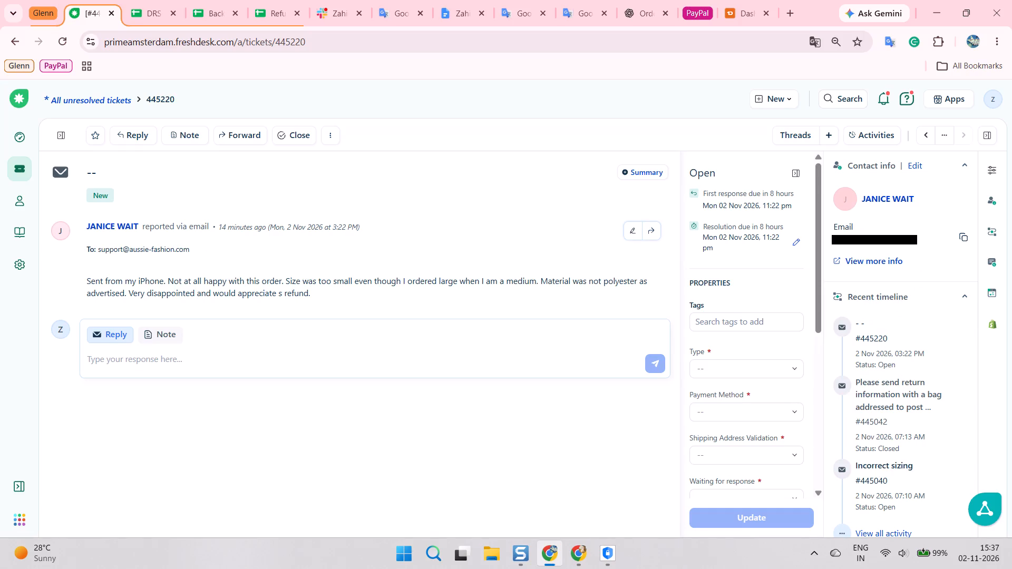
{"action": "left_click", "coordinate": [493, 249]}
{"action": "left_click", "coordinate": [505, 237]}
{"action": "left_click", "coordinate": [503, 235]}
{"action": "left_click", "coordinate": [531, 233]}
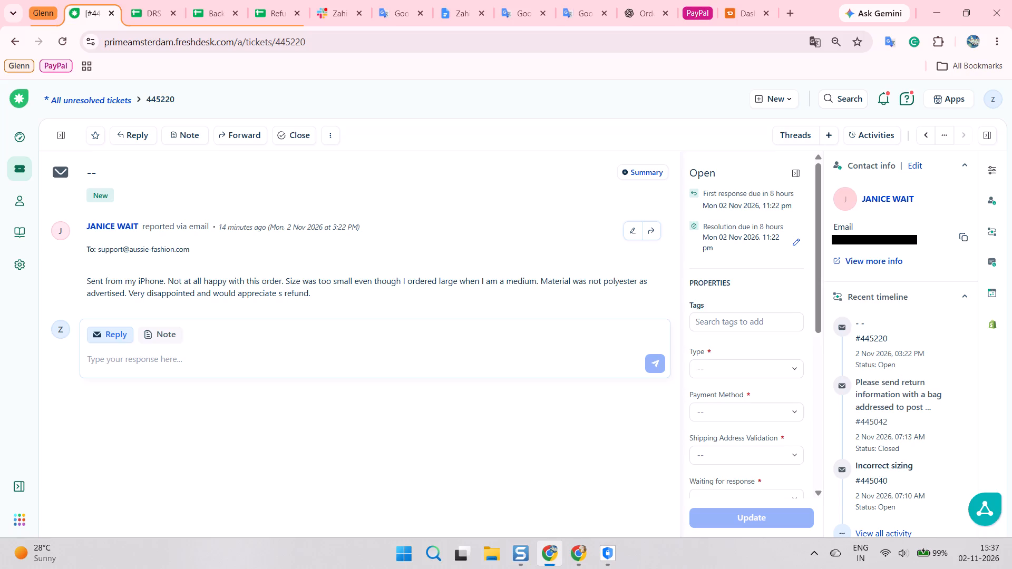
{"action": "left_click", "coordinate": [547, 229]}
{"action": "left_click", "coordinate": [517, 235]}
{"action": "left_click", "coordinate": [503, 239]}
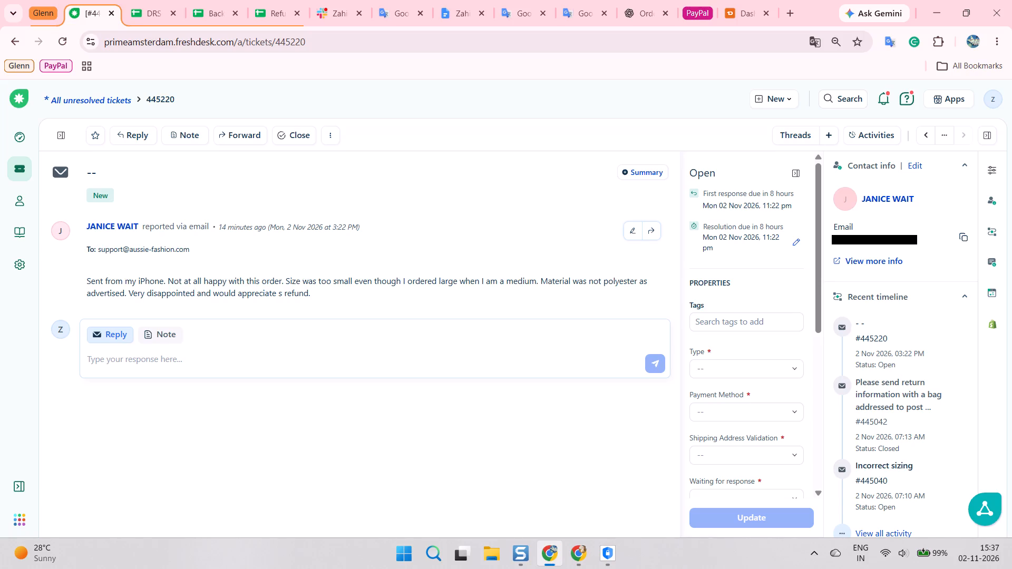
{"action": "left_click", "coordinate": [503, 255]}
{"action": "left_click", "coordinate": [510, 261]}
{"action": "left_click", "coordinate": [489, 258]}
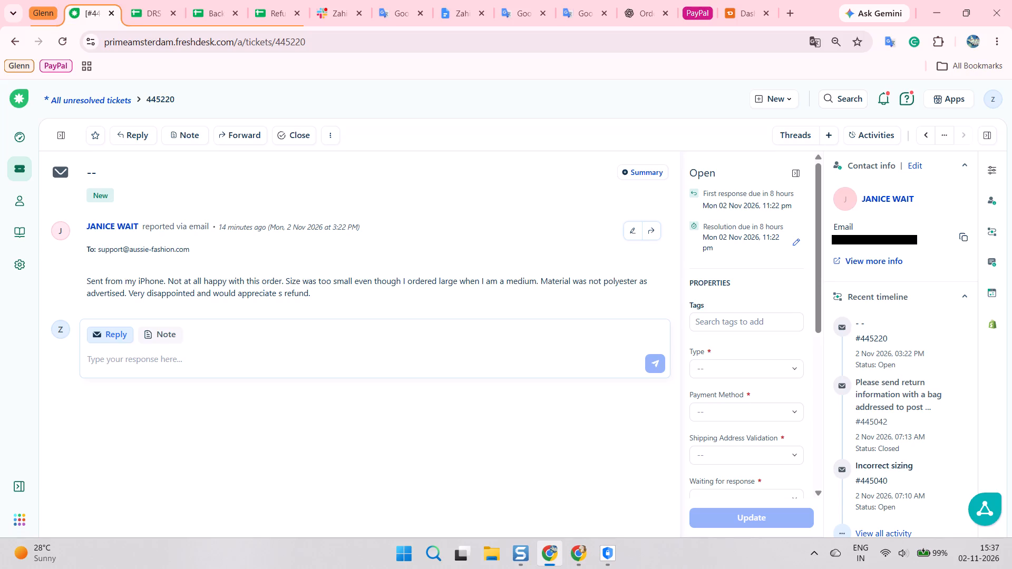
{"action": "left_click", "coordinate": [488, 258]}
{"action": "left_click", "coordinate": [428, 249]}
{"action": "left_click", "coordinate": [432, 249]}
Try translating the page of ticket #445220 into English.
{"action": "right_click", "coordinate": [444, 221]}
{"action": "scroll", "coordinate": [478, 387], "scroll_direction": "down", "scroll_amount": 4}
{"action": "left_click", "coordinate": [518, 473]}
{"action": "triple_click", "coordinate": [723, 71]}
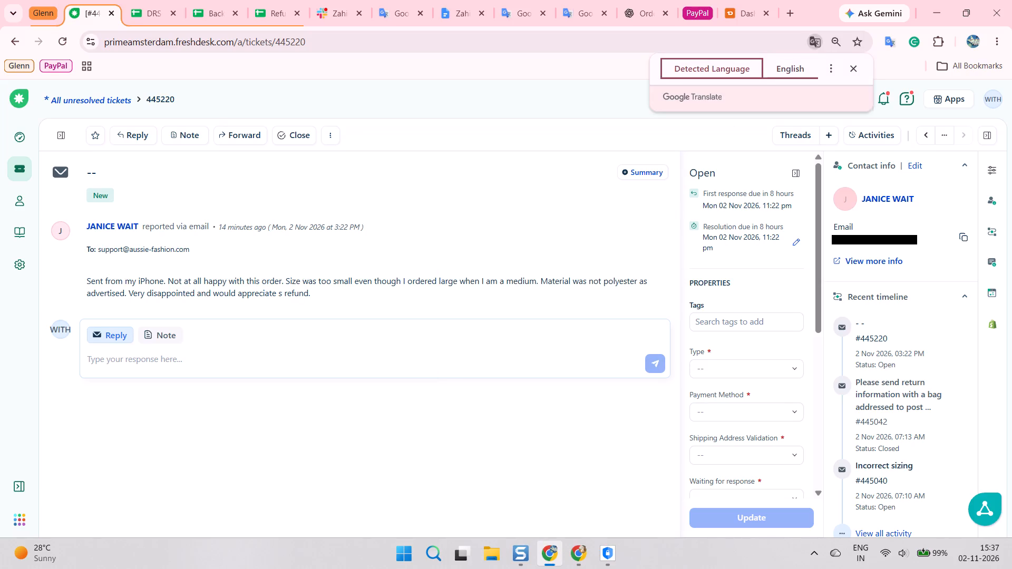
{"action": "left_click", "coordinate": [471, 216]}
Check the customer's entries in the Aussie Fashion Shopify orders list, and return to ticket #445220.
{"action": "key", "text": "alt+Tab"}
{"action": "left_click", "coordinate": [405, 243]}
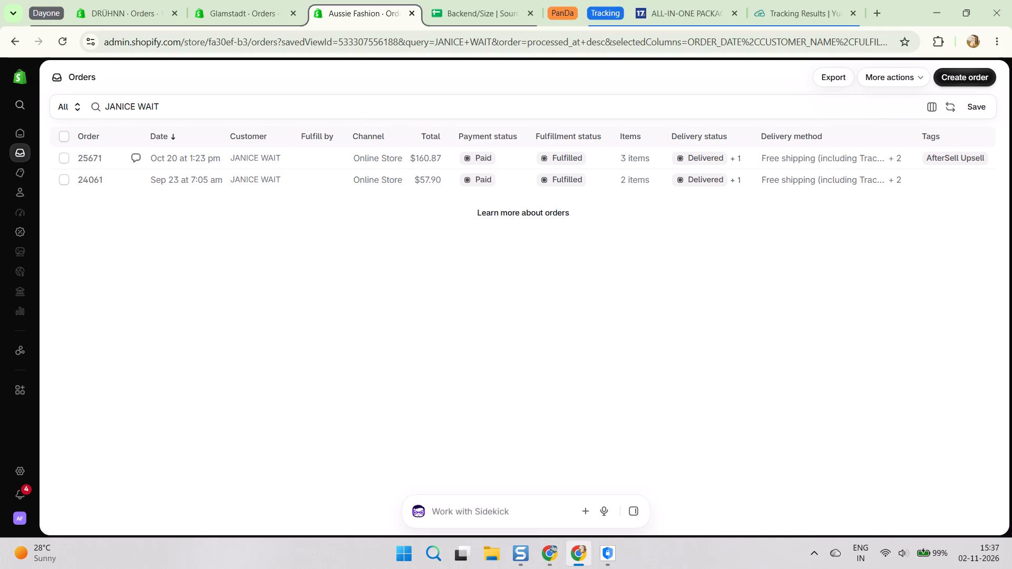
{"action": "key", "text": "alt+Tab"}
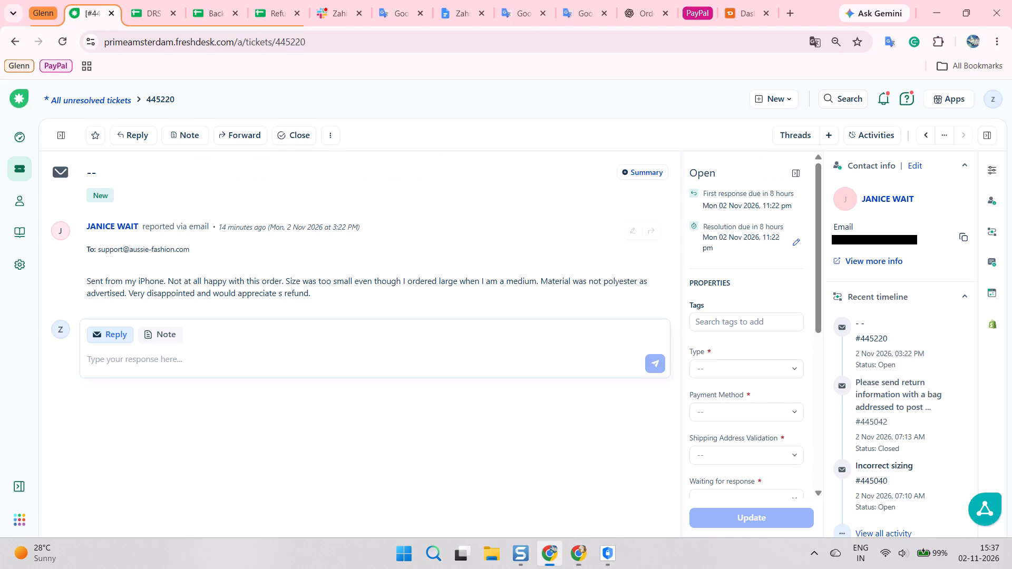
Reopen the related ticket "Incorrect sizing" #445040 and reread the German reply, the merge notes and the customer's latest response.
{"action": "scroll", "coordinate": [907, 446], "scroll_direction": "down", "scroll_amount": 2}
{"action": "left_click", "coordinate": [892, 338]}
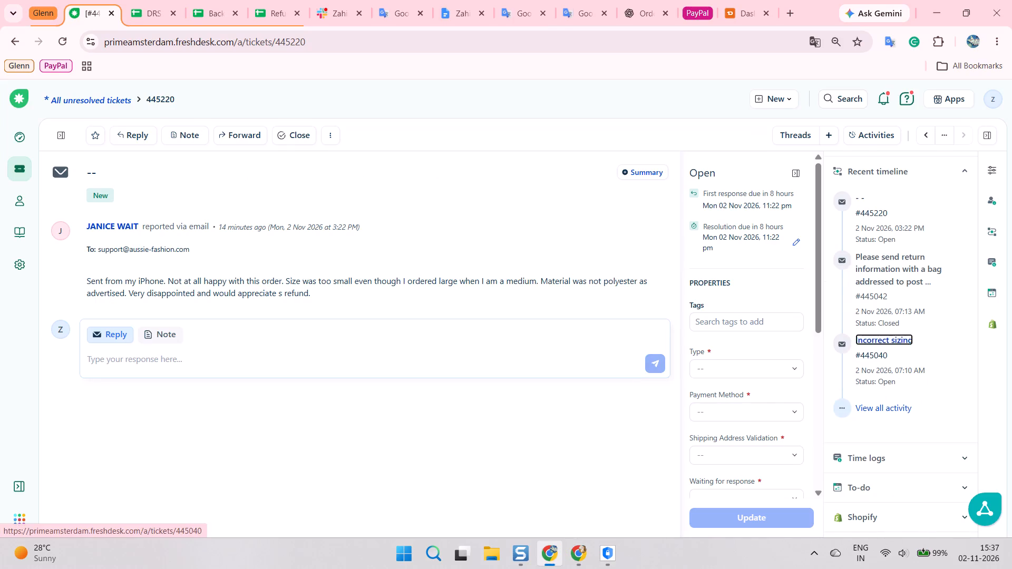
{"action": "scroll", "coordinate": [620, 337], "scroll_direction": "down", "scroll_amount": 6}
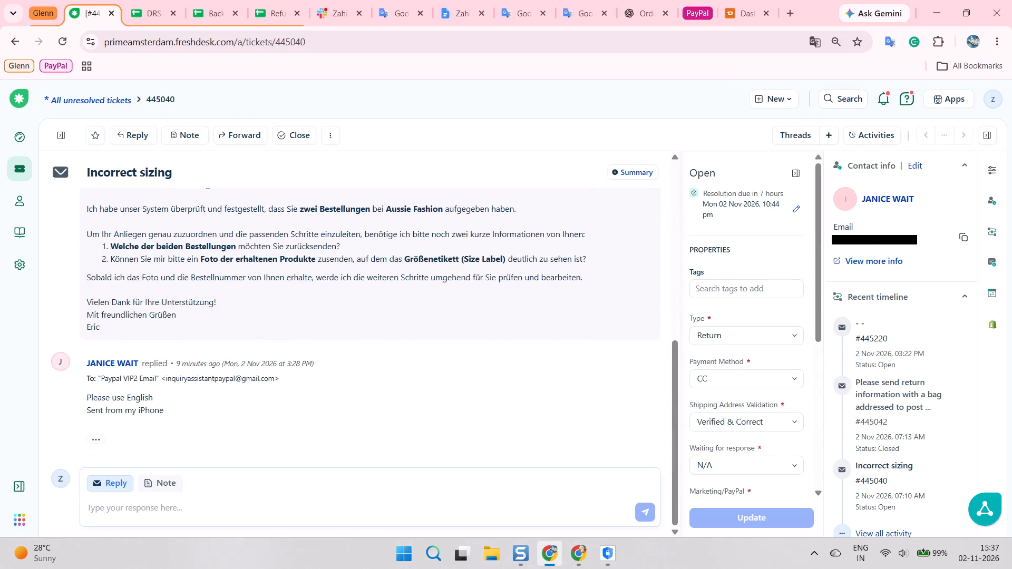
{"action": "scroll", "coordinate": [959, 348], "scroll_direction": "up", "scroll_amount": 1}
{"action": "scroll", "coordinate": [404, 302], "scroll_direction": "up", "scroll_amount": 9}
{"action": "scroll", "coordinate": [344, 276], "scroll_direction": "up", "scroll_amount": 2}
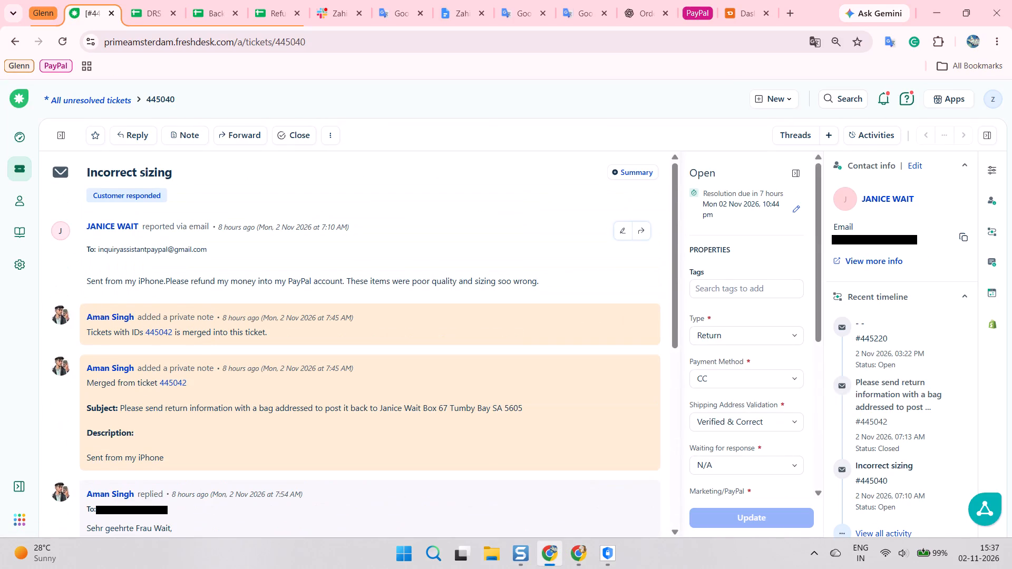
{"action": "scroll", "coordinate": [344, 276], "scroll_direction": "down", "scroll_amount": 3}
{"action": "right_click", "coordinate": [383, 229]}
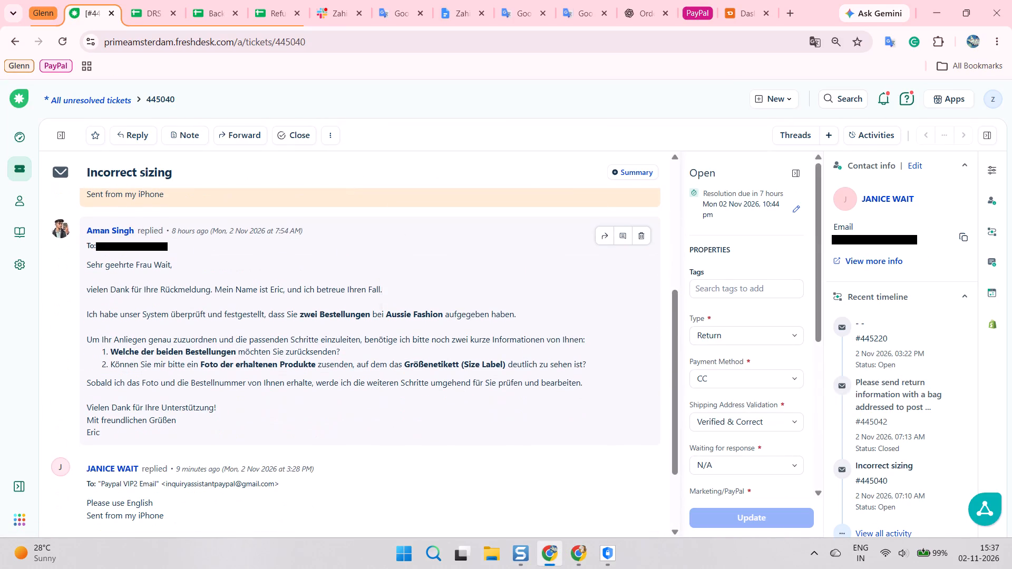
{"action": "scroll", "coordinate": [456, 371], "scroll_direction": "down", "scroll_amount": 5}
{"action": "left_click", "coordinate": [308, 336]}
{"action": "scroll", "coordinate": [494, 316], "scroll_direction": "up", "scroll_amount": 10}
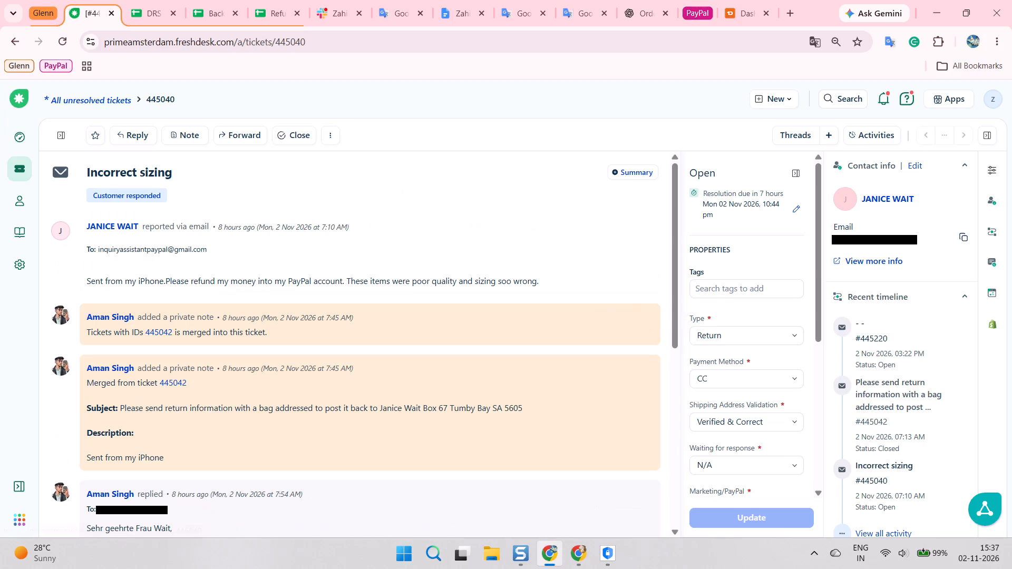
{"action": "left_click", "coordinate": [857, 324]}
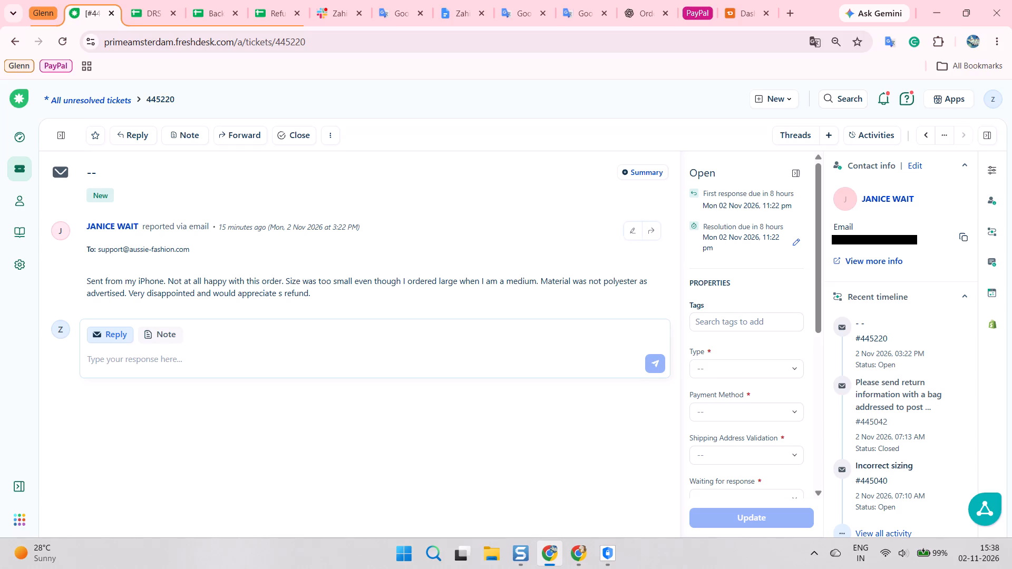
{"action": "left_click", "coordinate": [480, 257]}
{"action": "scroll", "coordinate": [508, 245], "scroll_direction": "up", "scroll_amount": 6}
{"action": "left_click", "coordinate": [490, 231]}
{"action": "left_click", "coordinate": [437, 212]}
{"action": "left_click", "coordinate": [458, 228]}
{"action": "key", "text": "alt+Tab"}
{"action": "scroll", "coordinate": [430, 303], "scroll_direction": "down", "scroll_amount": 1}
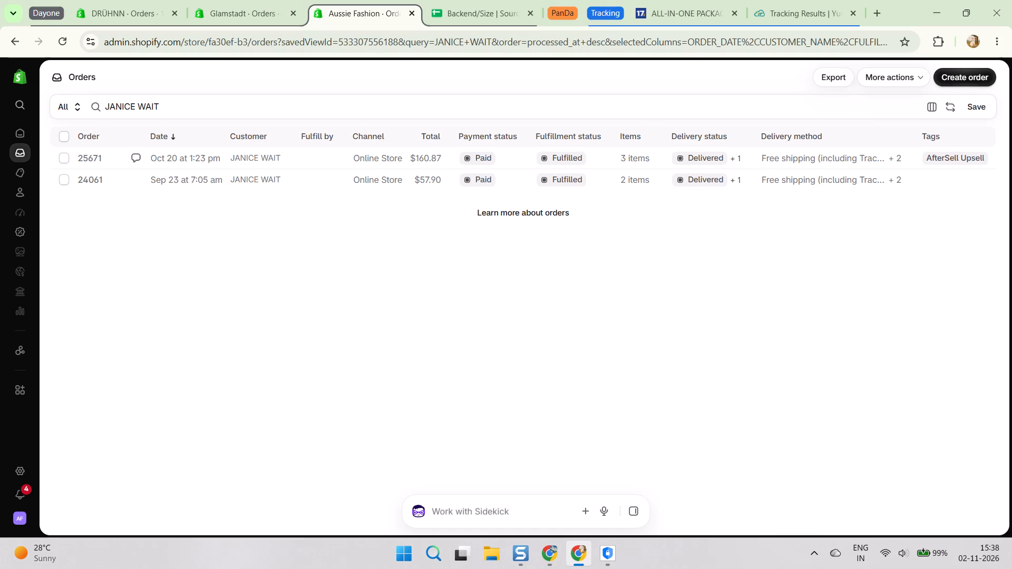
{"action": "scroll", "coordinate": [429, 256], "scroll_direction": "up", "scroll_amount": 1}
{"action": "left_click", "coordinate": [331, 258]}
{"action": "key", "text": "alt+Tab"}
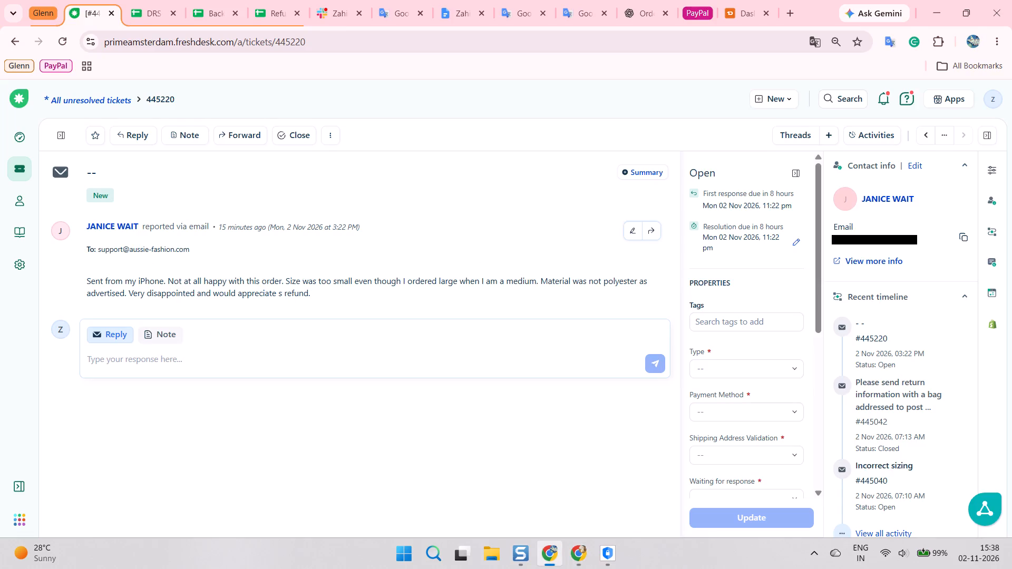
{"action": "key", "text": "alt+Tab"}
{"action": "left_click", "coordinate": [297, 233]}
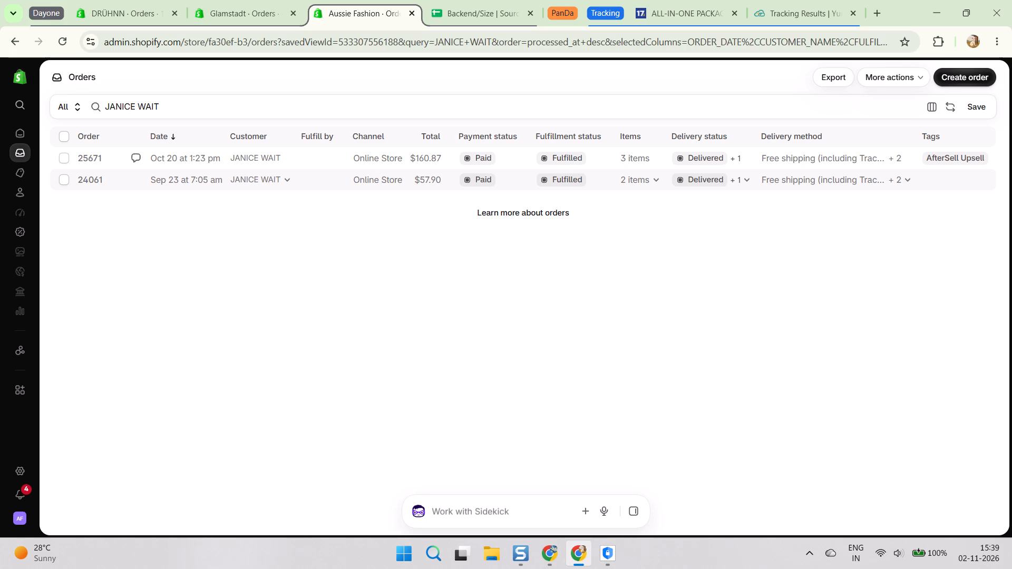
{"action": "left_click", "coordinate": [262, 231]}
{"action": "key", "text": "alt+Tab"}
{"action": "left_click", "coordinate": [434, 245]}
{"action": "left_click", "coordinate": [438, 239]}
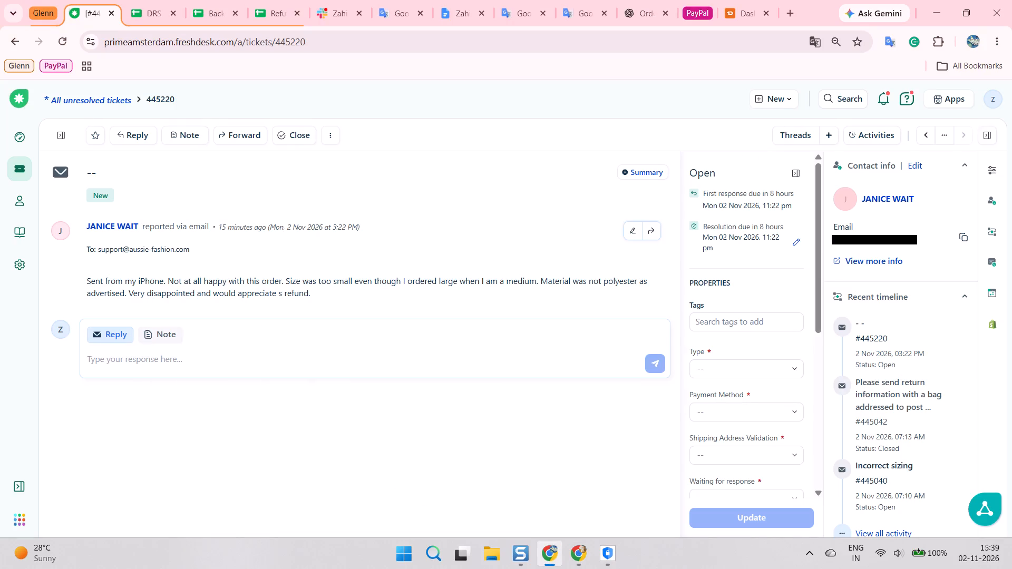
{"action": "left_click", "coordinate": [468, 254]}
{"action": "left_click_drag", "start_coordinate": [492, 289], "coordinate": [451, 288]}
{"action": "left_click_drag", "start_coordinate": [489, 283], "coordinate": [478, 282]}
{"action": "left_click", "coordinate": [473, 269]}
{"action": "left_click", "coordinate": [426, 262]}
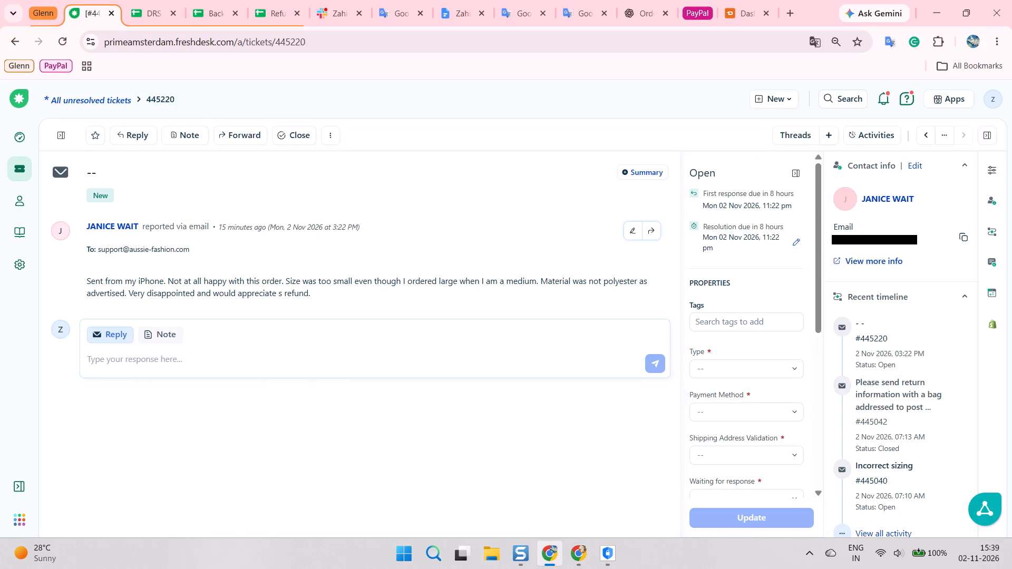
{"action": "left_click", "coordinate": [432, 274]}
{"action": "left_click", "coordinate": [403, 289]}
{"action": "left_click", "coordinate": [422, 271]}
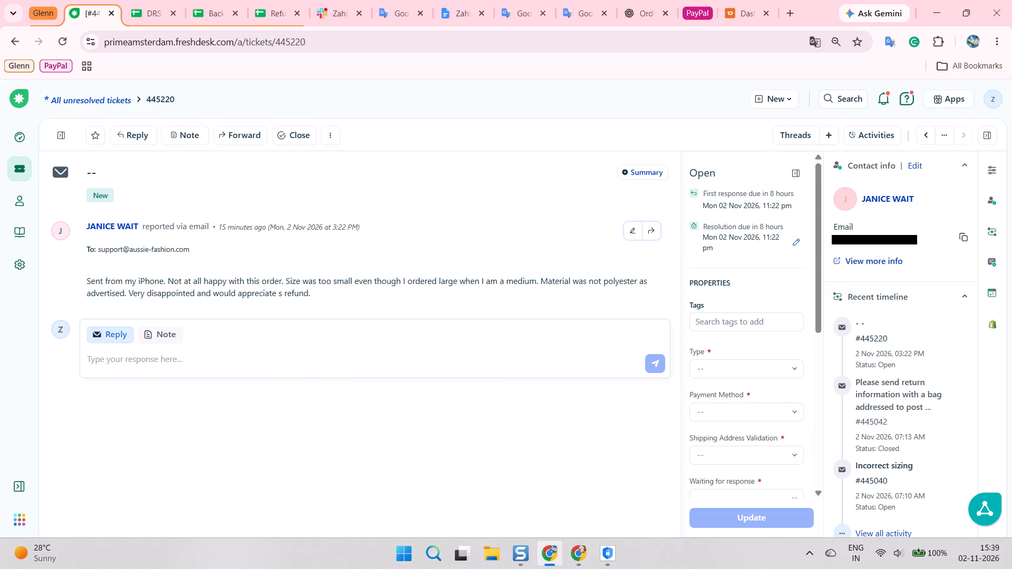
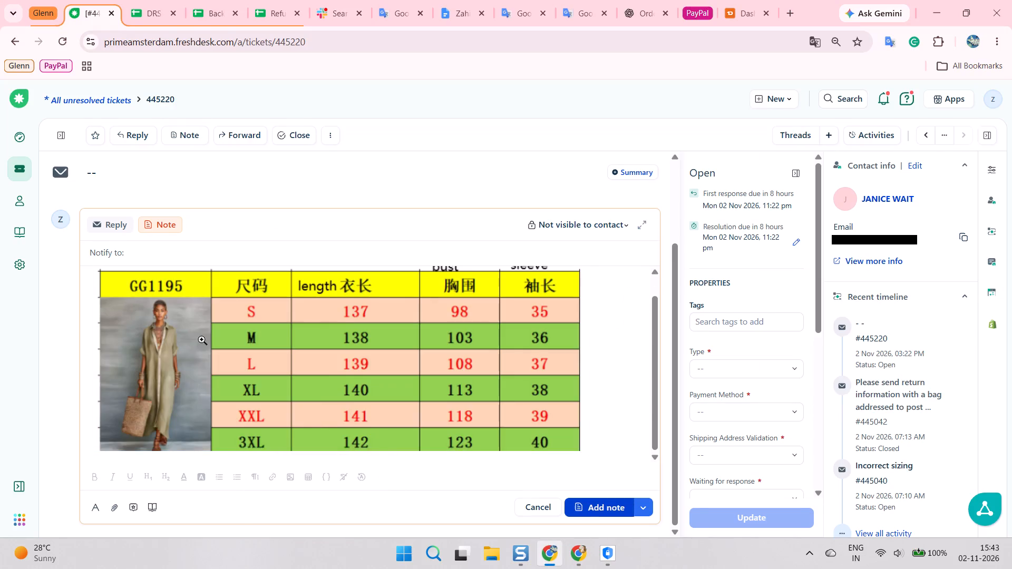
Translate the ticket page to English and dismiss the translation prompt.
{"action": "scroll", "coordinate": [480, 414], "scroll_direction": "up", "scroll_amount": 8}
{"action": "left_click", "coordinate": [444, 251]}
{"action": "right_click", "coordinate": [452, 212]}
{"action": "scroll", "coordinate": [496, 437], "scroll_direction": "down", "scroll_amount": 4}
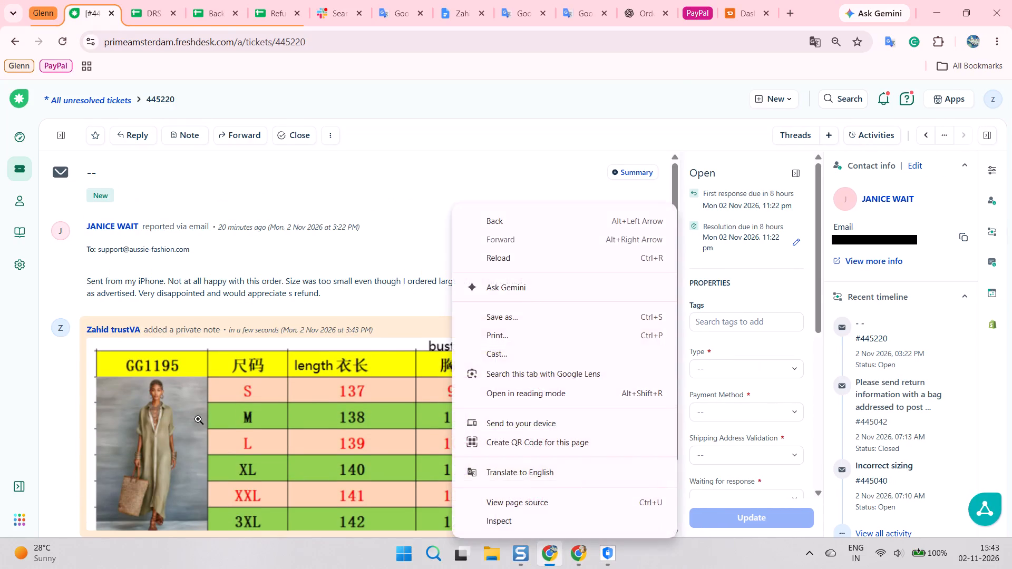
{"action": "left_click", "coordinate": [556, 476]}
{"action": "triple_click", "coordinate": [697, 66]}
{"action": "left_click", "coordinate": [450, 240]}
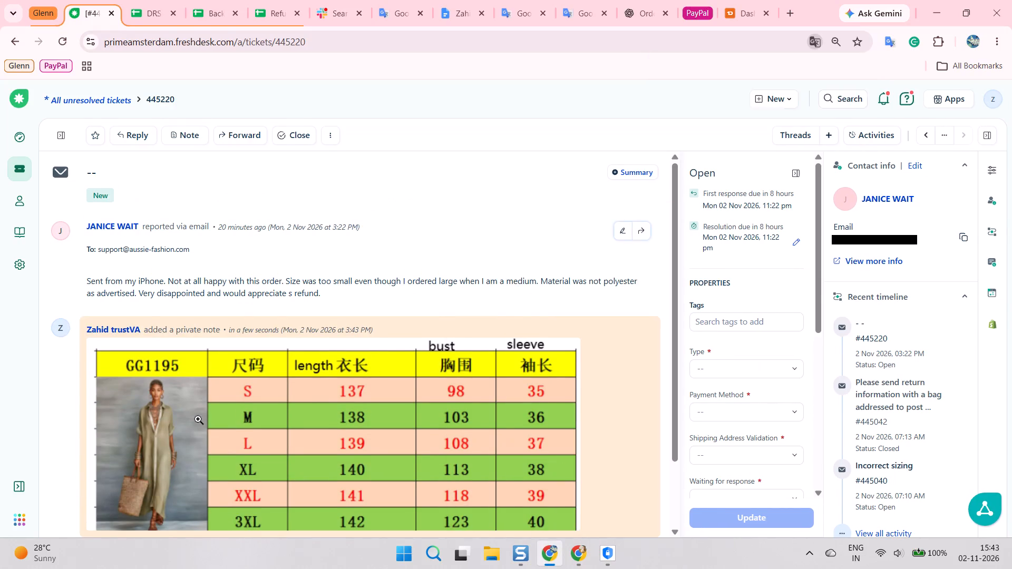
Start a reply to the customer and replace its content with the canned response "Return Template- Aussie English".
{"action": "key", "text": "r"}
{"action": "scroll", "coordinate": [260, 317], "scroll_direction": "down", "scroll_amount": 9}
{"action": "left_click", "coordinate": [114, 450]}
{"action": "left_click_drag", "start_coordinate": [116, 448], "coordinate": [122, 444], "text": "ctrl"}
{"action": "key", "text": "ctrl+a"}
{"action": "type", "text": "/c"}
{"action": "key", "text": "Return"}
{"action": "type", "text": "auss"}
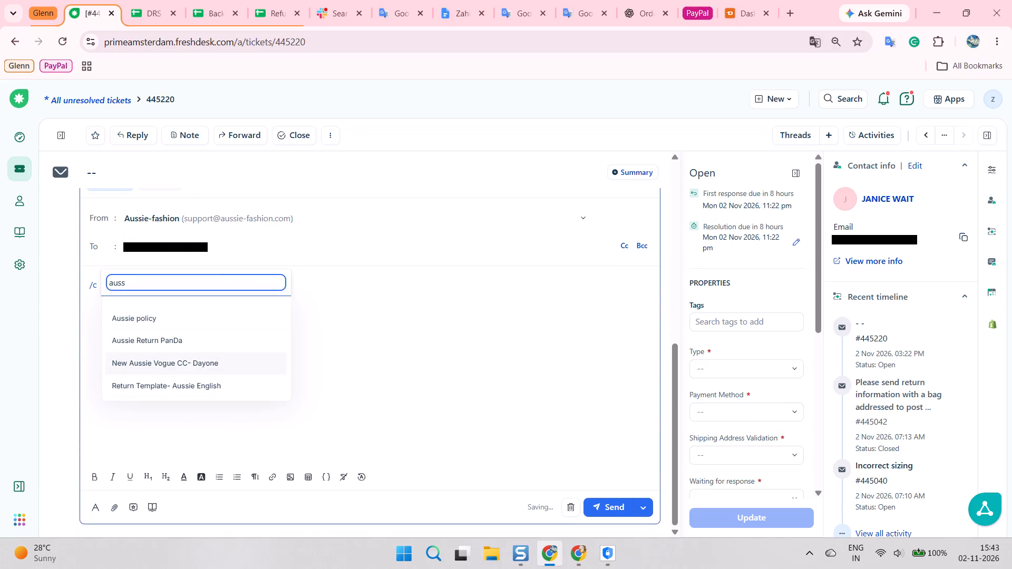
{"action": "left_click", "coordinate": [188, 383]}
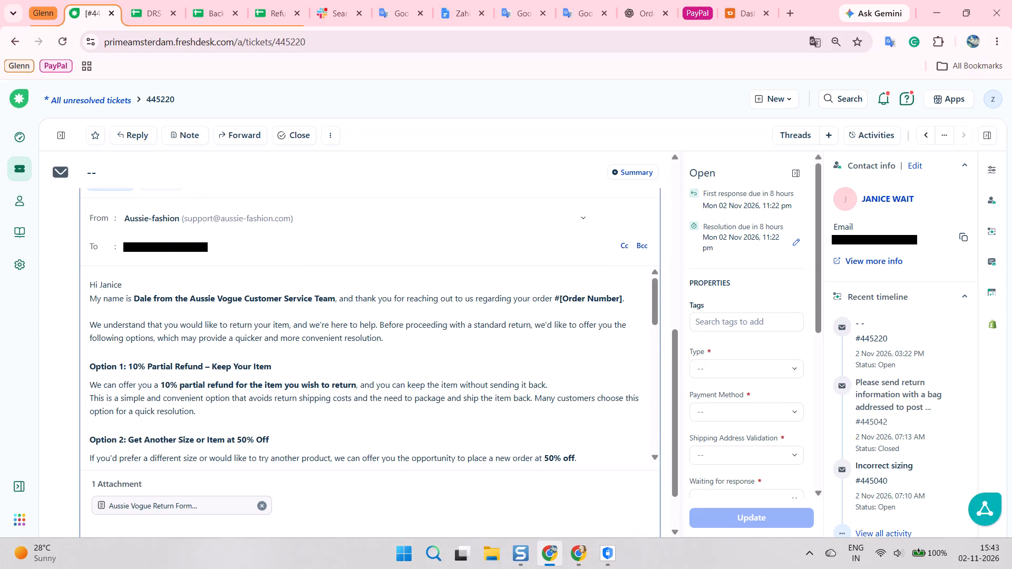
Insert a blank line before the closing "Thank you for giving us the opportunity" sentence of the reply.
{"action": "scroll", "coordinate": [187, 297], "scroll_direction": "down", "scroll_amount": 9}
{"action": "scroll", "coordinate": [207, 347], "scroll_direction": "down", "scroll_amount": 1}
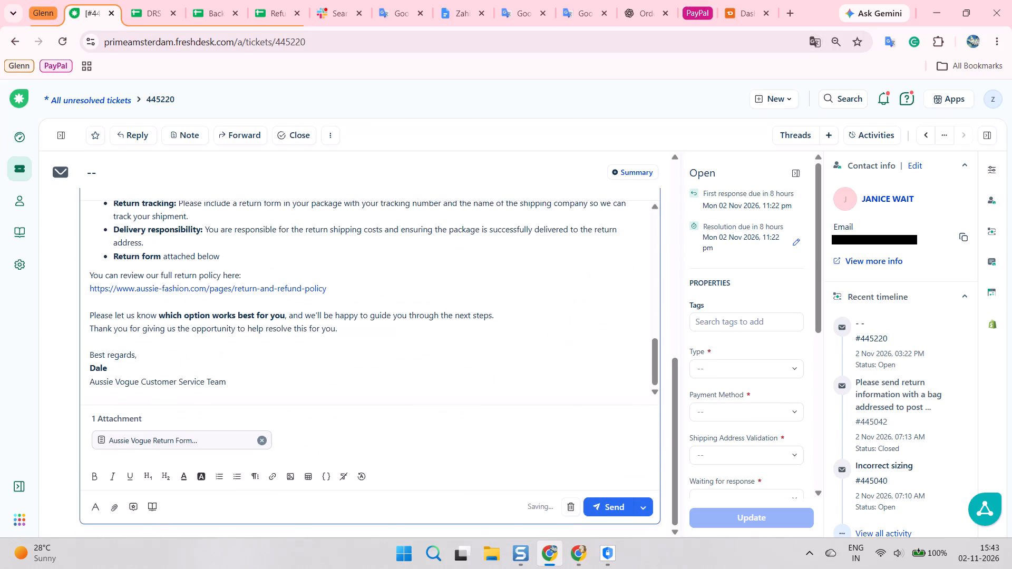
{"action": "left_click", "coordinate": [508, 316]}
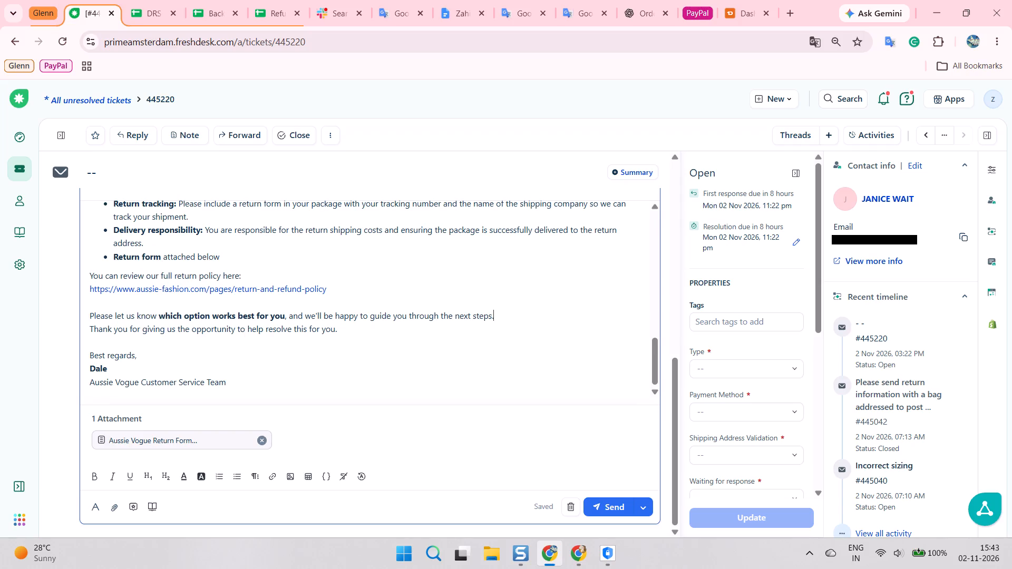
{"action": "key", "text": "Return"}
Delete the agent name line "Dale" from the reply's signature, above Aussie Vogue Customer Service Team.
{"action": "scroll", "coordinate": [280, 338], "scroll_direction": "down", "scroll_amount": 2}
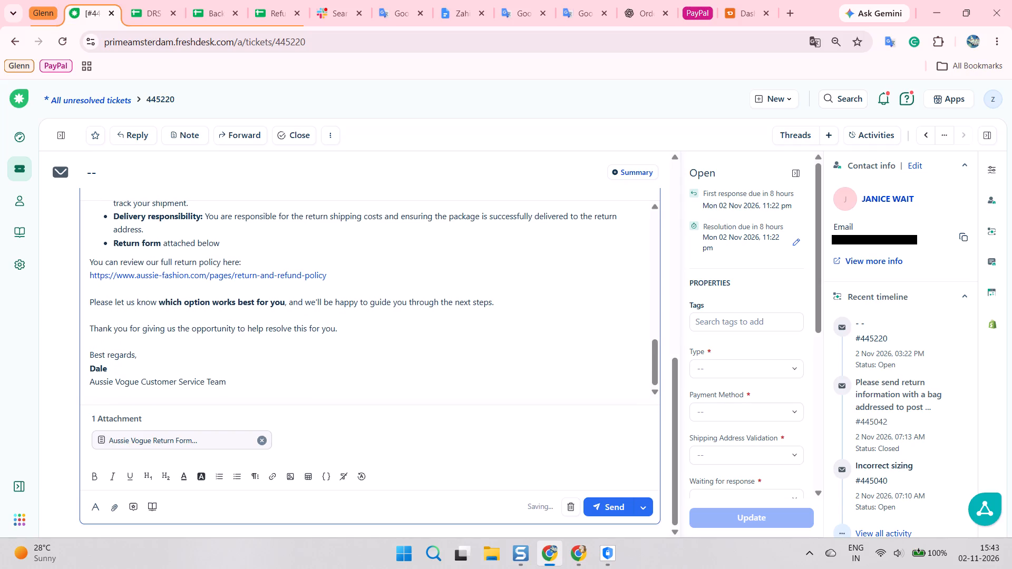
{"action": "triple_click", "coordinate": [119, 370]}
{"action": "key", "text": "BackSpace"}
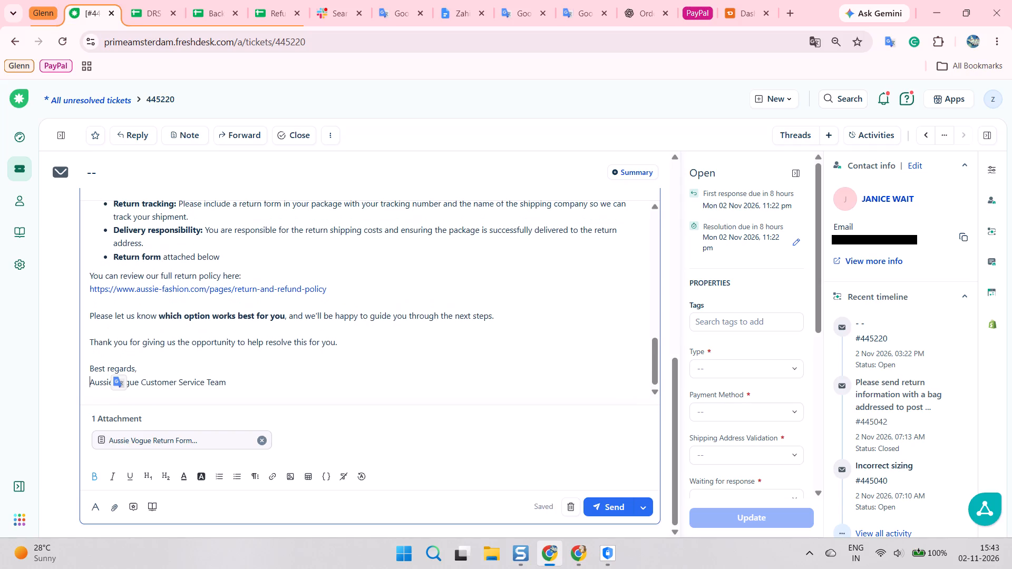
Review the reply draft from the return information back through the three options to its opening lines.
{"action": "scroll", "coordinate": [157, 347], "scroll_direction": "up", "scroll_amount": 1}
{"action": "scroll", "coordinate": [196, 304], "scroll_direction": "up", "scroll_amount": 1}
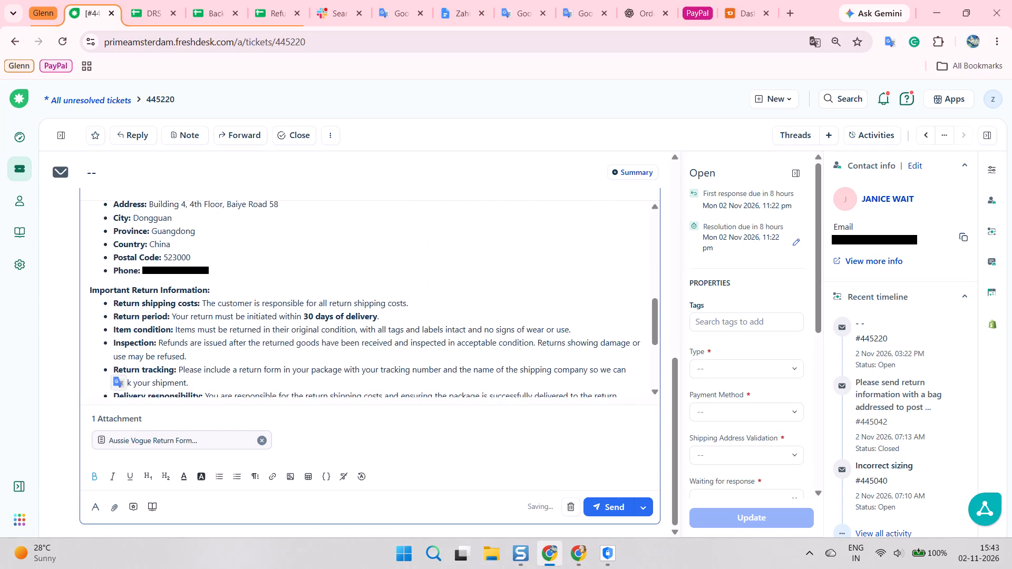
{"action": "scroll", "coordinate": [211, 325], "scroll_direction": "down", "scroll_amount": 1}
{"action": "scroll", "coordinate": [194, 318], "scroll_direction": "up", "scroll_amount": 3}
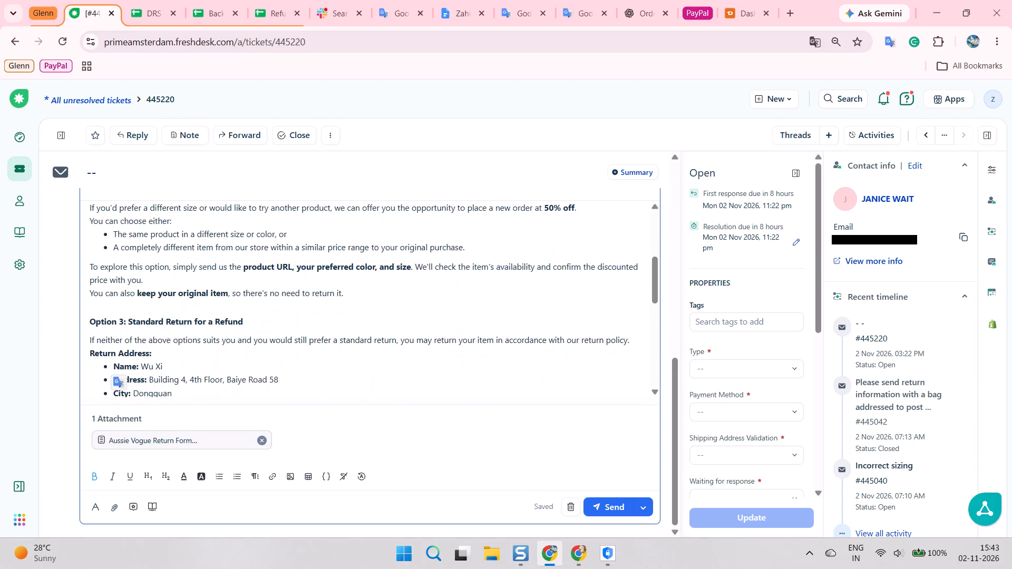
{"action": "scroll", "coordinate": [196, 312], "scroll_direction": "down", "scroll_amount": 1}
{"action": "scroll", "coordinate": [199, 311], "scroll_direction": "up", "scroll_amount": 1}
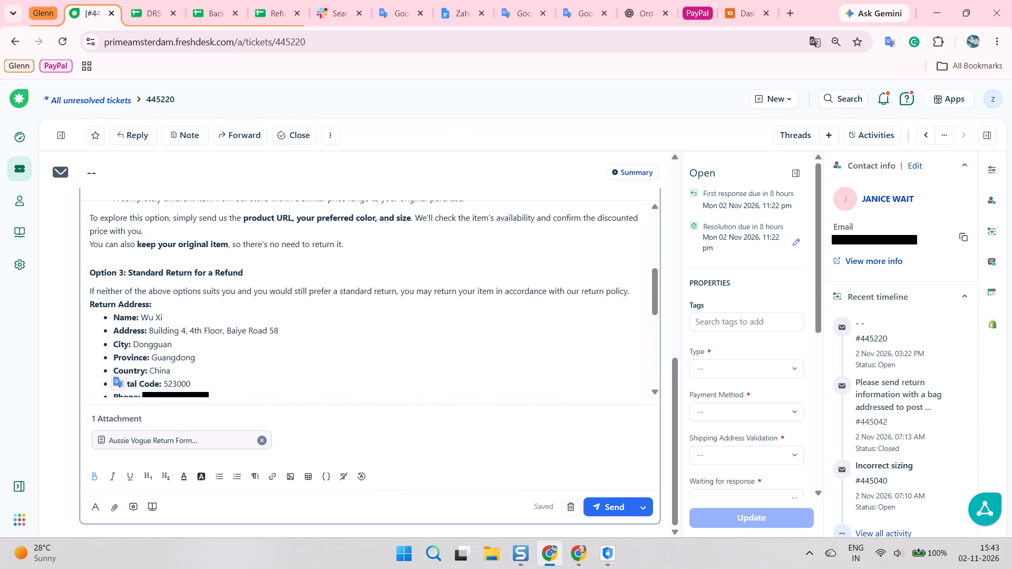
{"action": "scroll", "coordinate": [199, 311], "scroll_direction": "up", "scroll_amount": 1}
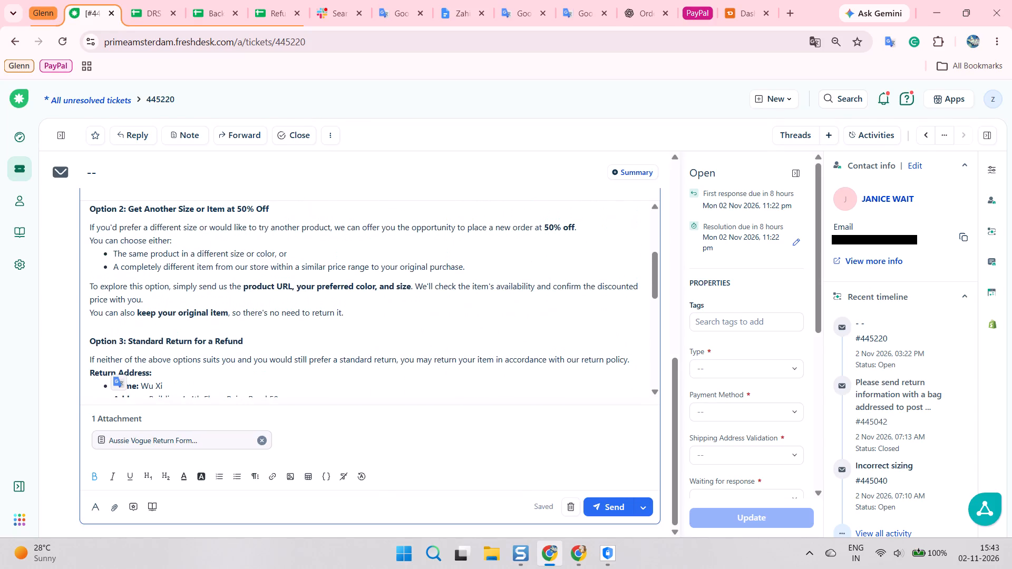
{"action": "scroll", "coordinate": [199, 311], "scroll_direction": "up", "scroll_amount": 2}
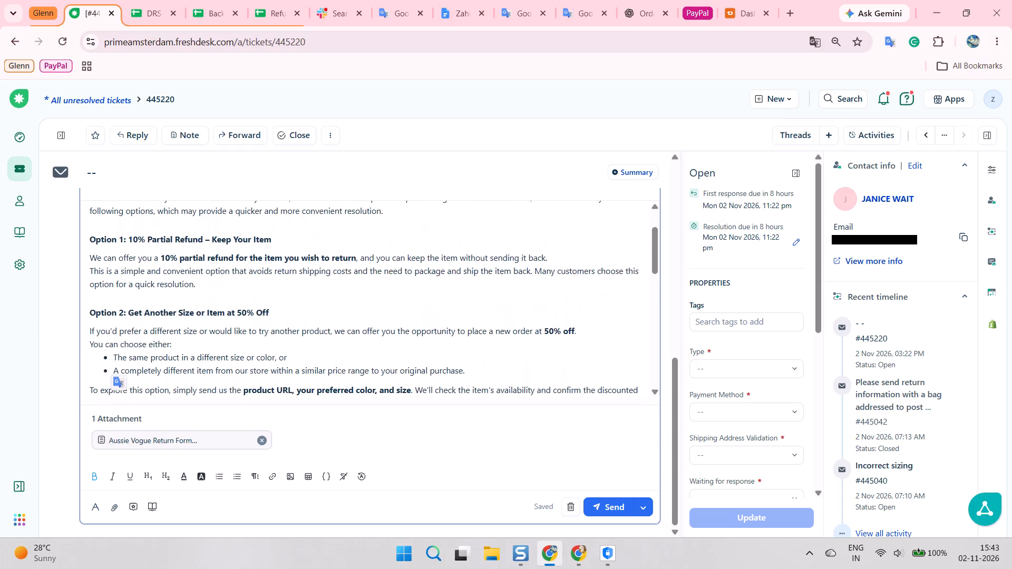
{"action": "scroll", "coordinate": [219, 290], "scroll_direction": "up", "scroll_amount": 4}
{"action": "scroll", "coordinate": [225, 283], "scroll_direction": "down", "scroll_amount": 1}
Change the greeting word to "Hello", add a comma after the customer's first name, and leave a blank line below.
{"action": "left_click", "coordinate": [148, 301]}
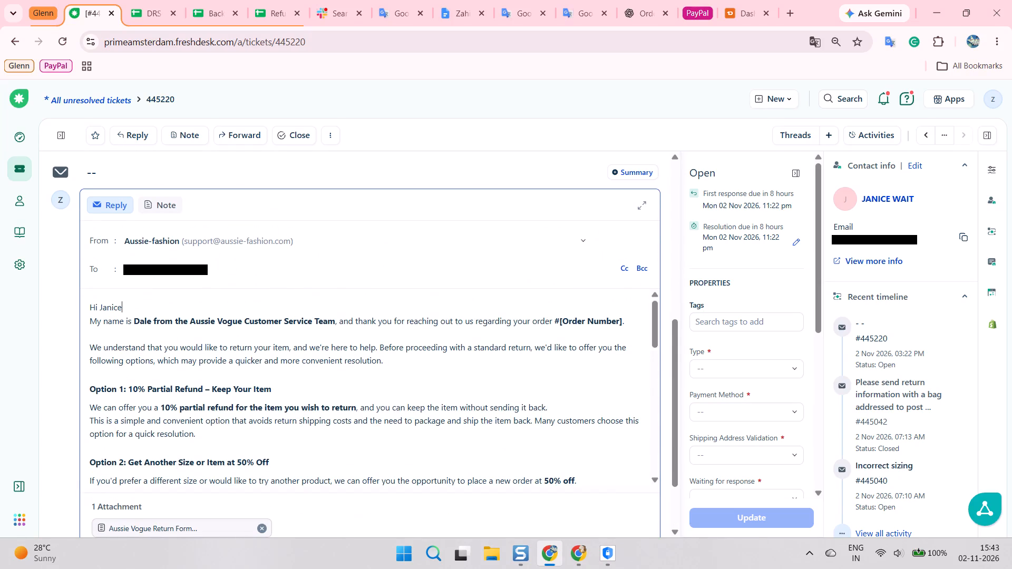
{"action": "key", "text": "Return"}
{"action": "left_click", "coordinate": [98, 295]}
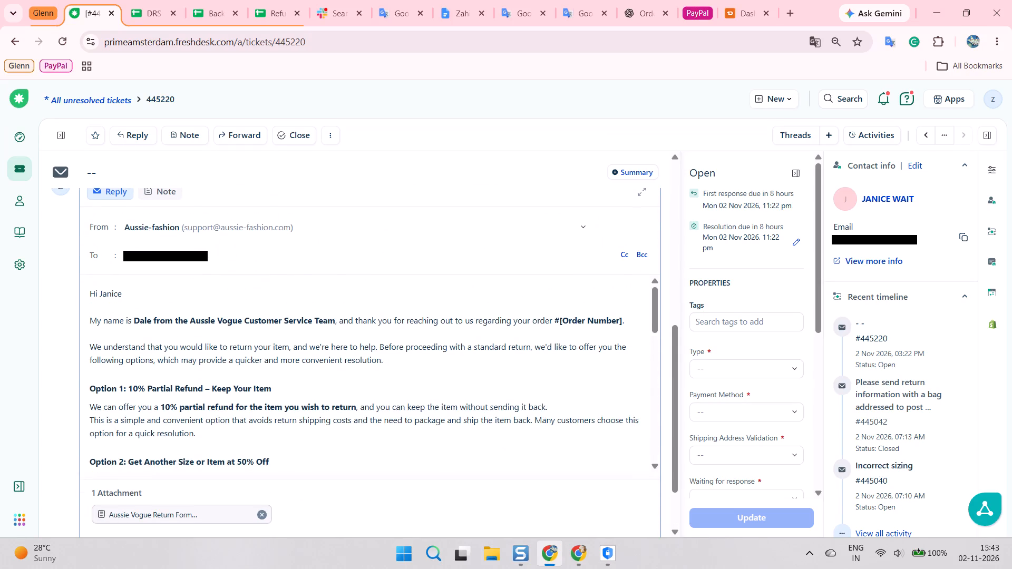
{"action": "key", "text": "BackSpace"}
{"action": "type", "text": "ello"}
{"action": "left_click", "coordinate": [160, 293]}
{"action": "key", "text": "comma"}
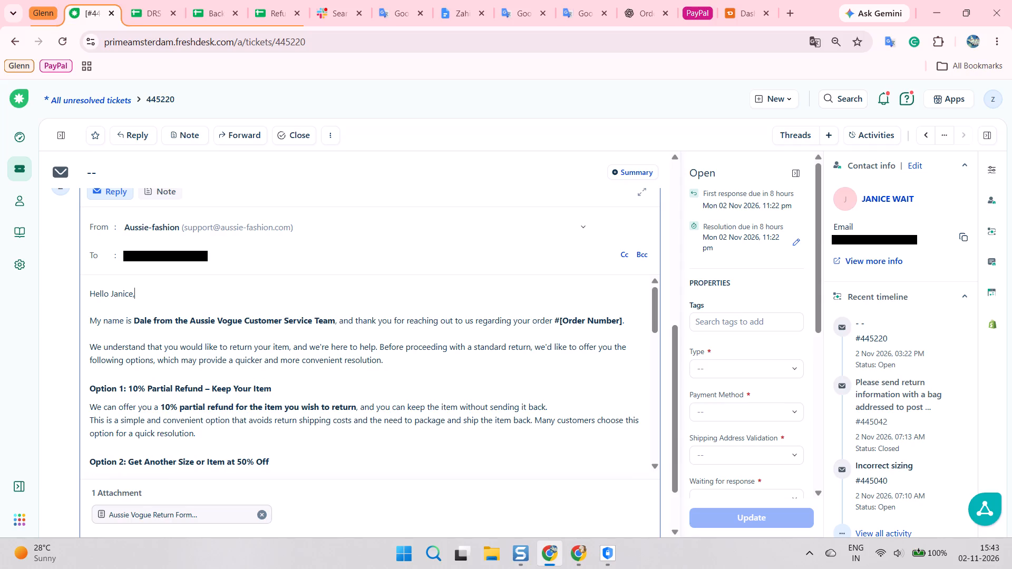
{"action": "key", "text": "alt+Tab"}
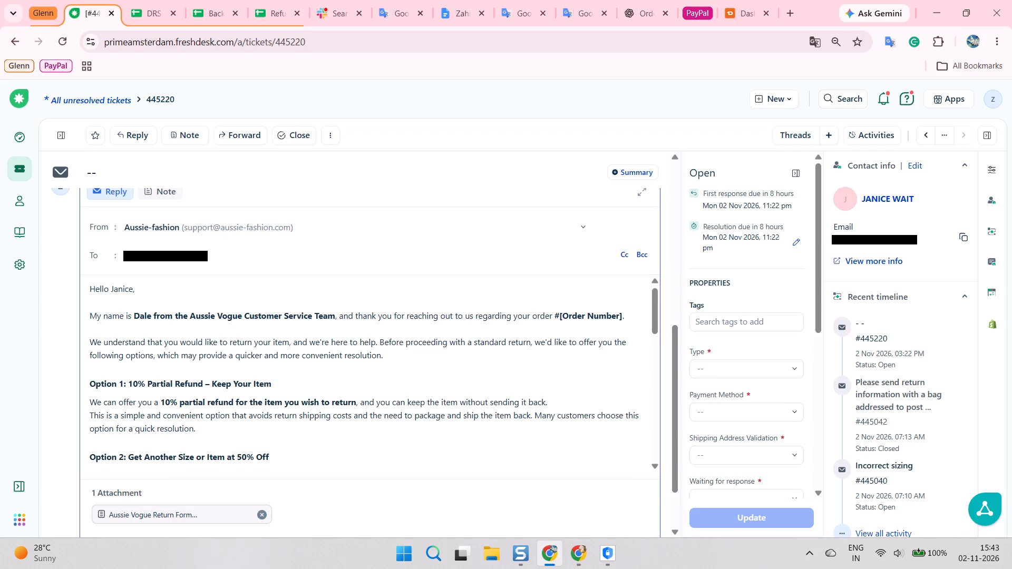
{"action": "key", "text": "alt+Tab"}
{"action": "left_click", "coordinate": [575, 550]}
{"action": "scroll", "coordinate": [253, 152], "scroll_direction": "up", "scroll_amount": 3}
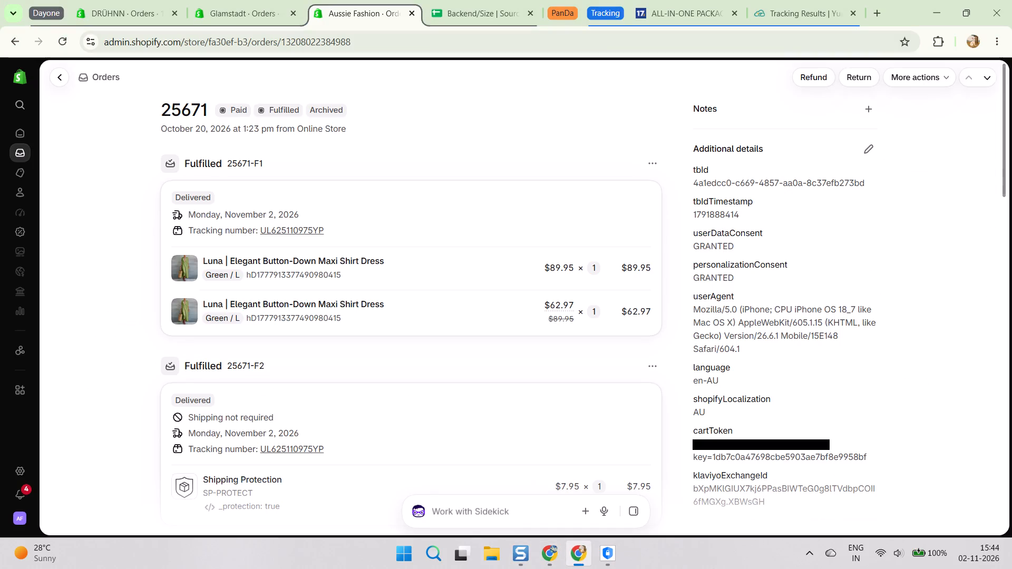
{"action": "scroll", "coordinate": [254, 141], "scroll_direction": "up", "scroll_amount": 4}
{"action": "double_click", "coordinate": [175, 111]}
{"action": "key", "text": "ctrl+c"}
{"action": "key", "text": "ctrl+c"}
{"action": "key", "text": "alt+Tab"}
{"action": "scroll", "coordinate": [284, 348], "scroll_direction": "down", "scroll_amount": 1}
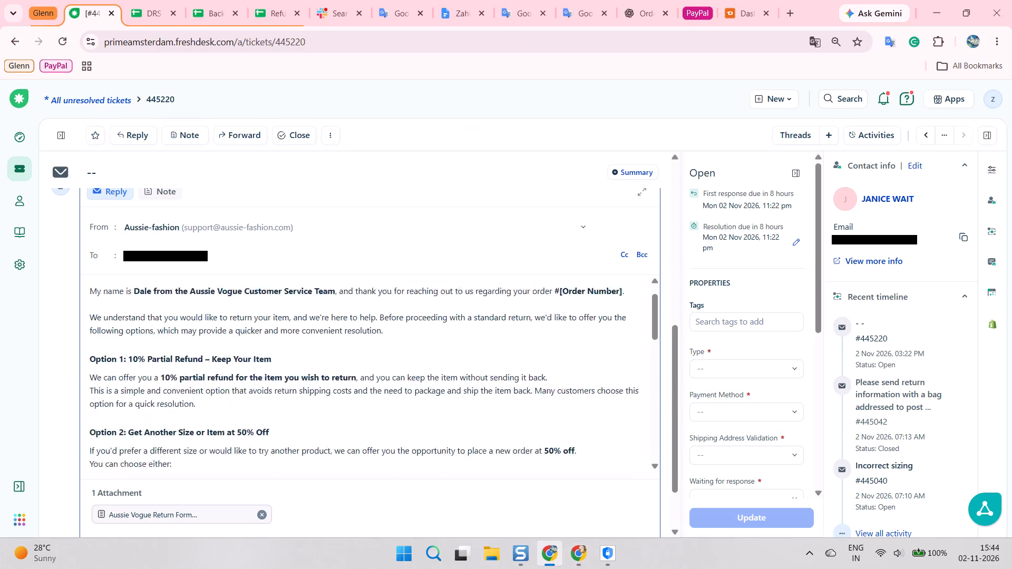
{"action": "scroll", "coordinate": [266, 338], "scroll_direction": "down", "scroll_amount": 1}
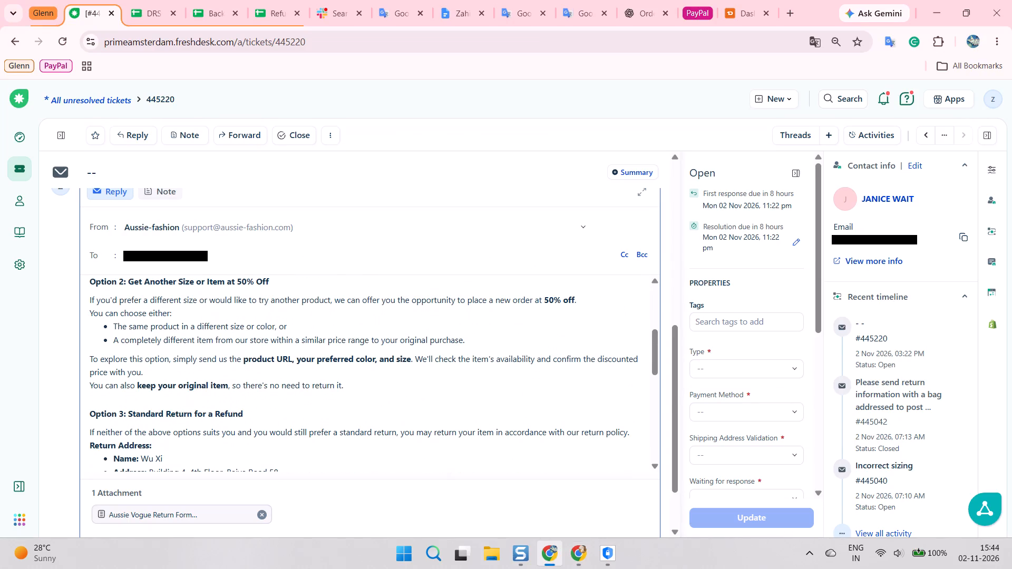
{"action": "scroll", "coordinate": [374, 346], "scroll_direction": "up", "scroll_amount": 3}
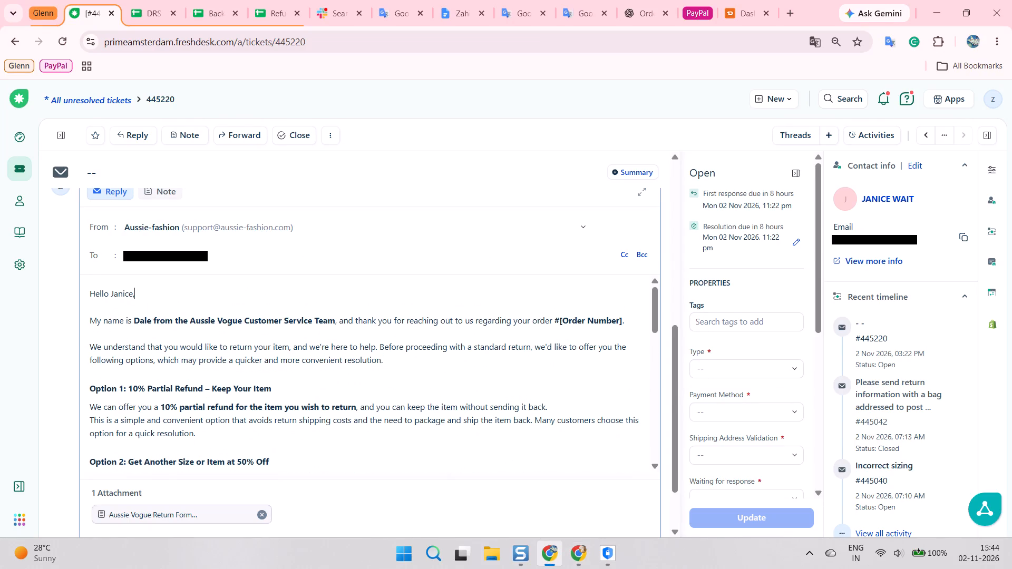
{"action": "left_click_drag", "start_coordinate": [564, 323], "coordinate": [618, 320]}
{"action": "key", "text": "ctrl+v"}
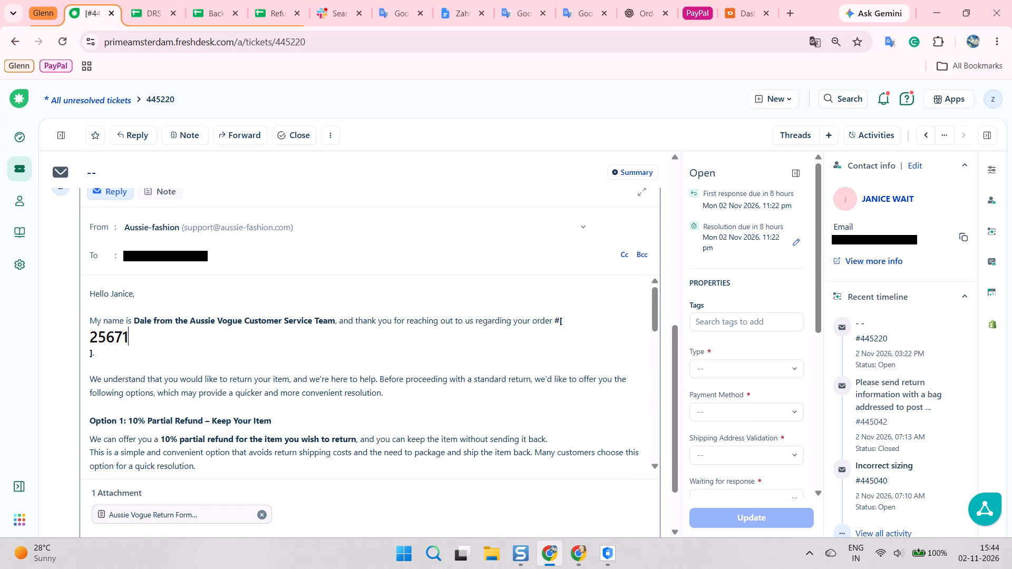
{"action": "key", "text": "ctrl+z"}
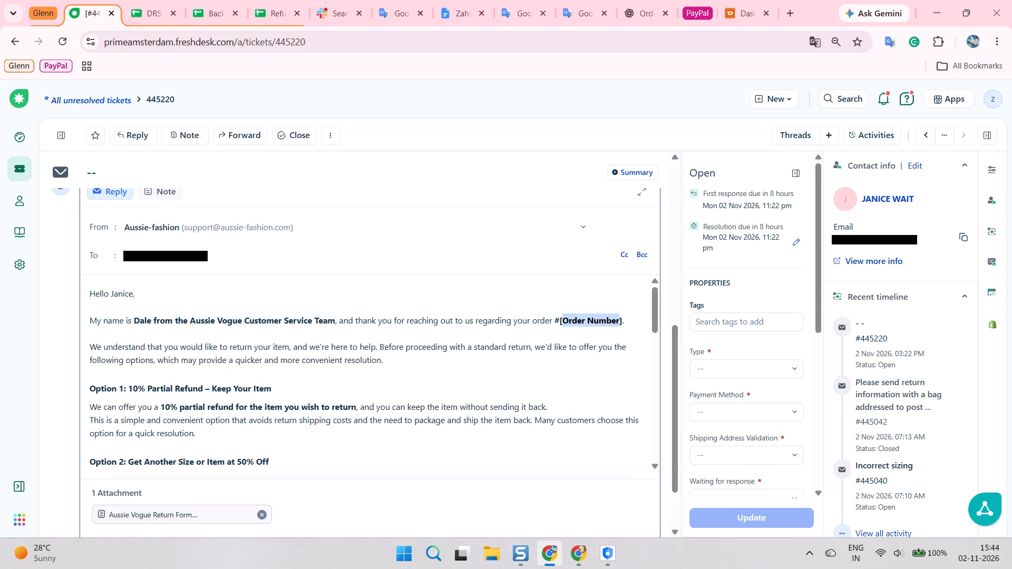
{"action": "key", "text": "BackSpace"}
{"action": "key", "text": "alt+Tab"}
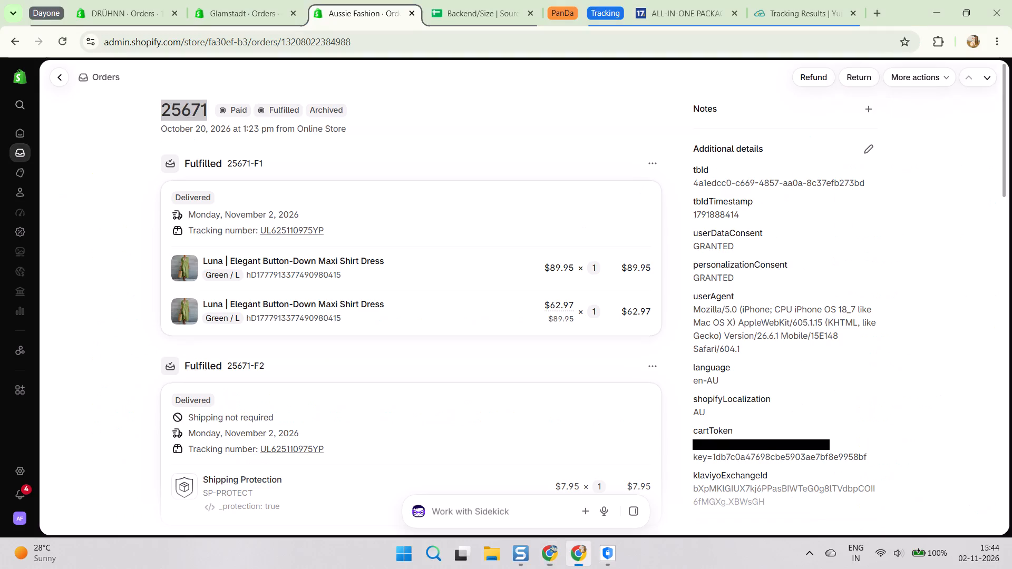
{"action": "scroll", "coordinate": [285, 149], "scroll_direction": "up", "scroll_amount": 2}
{"action": "key", "text": "alt+Tab"}
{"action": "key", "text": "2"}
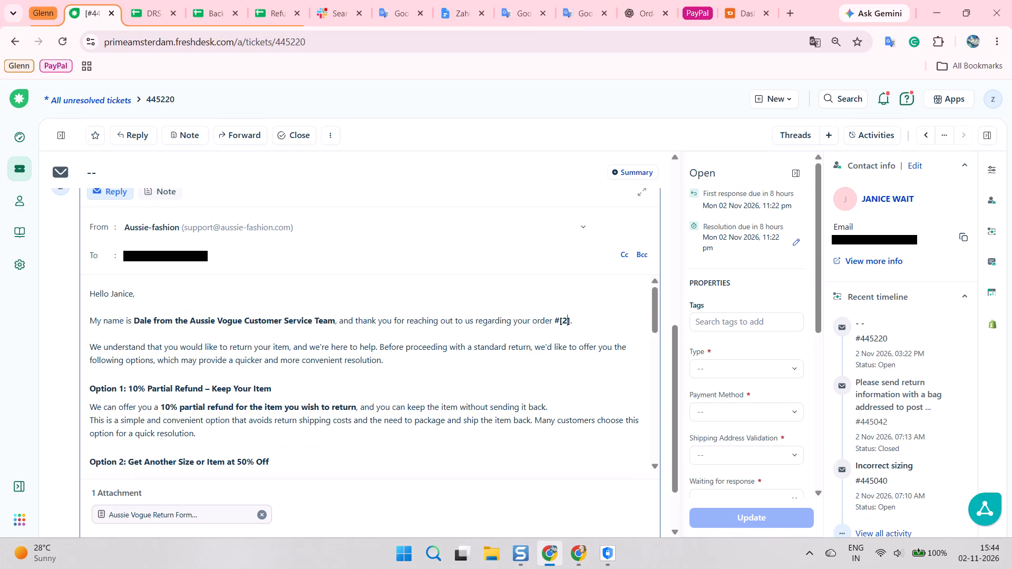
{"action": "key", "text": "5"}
{"action": "key", "text": "alt+Tab"}
{"action": "key", "text": "alt+Tab"}
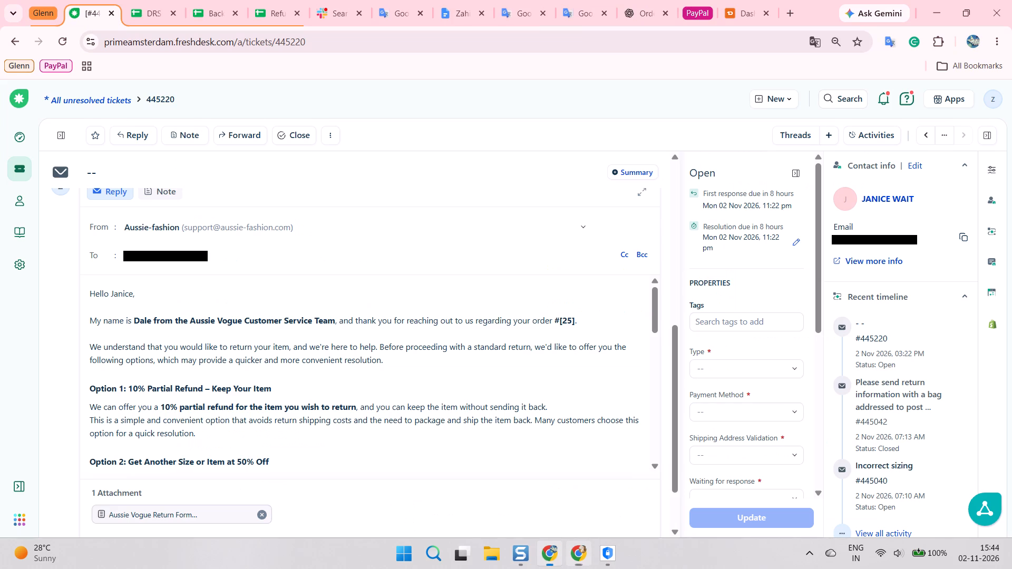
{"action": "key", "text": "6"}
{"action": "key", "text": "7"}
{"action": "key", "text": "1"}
{"action": "key", "text": "alt+Tab"}
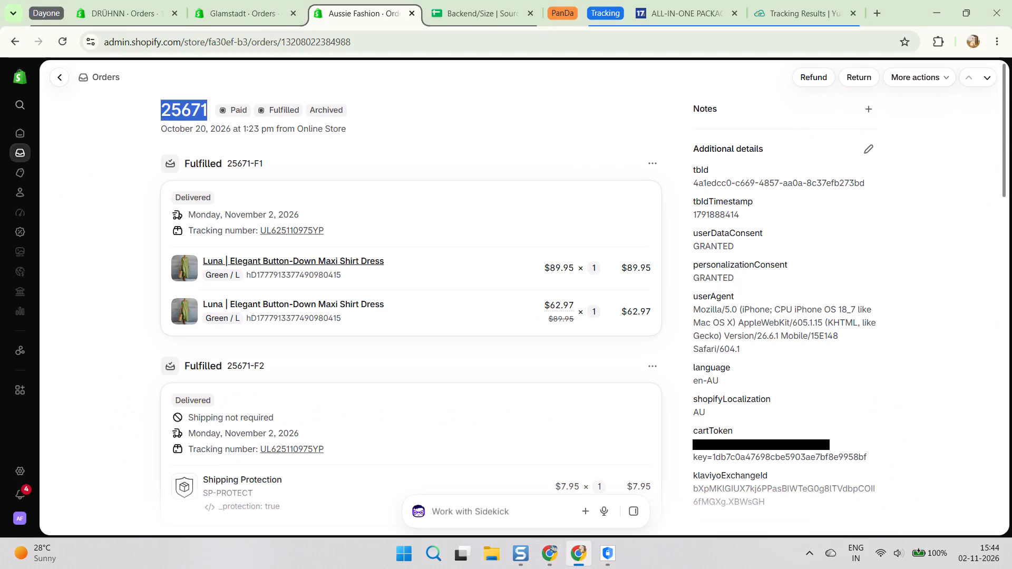
{"action": "key", "text": "alt+Tab"}
Proofread the remaining reply from Option 1 through the return address and return information to the signature.
{"action": "scroll", "coordinate": [328, 313], "scroll_direction": "down", "scroll_amount": 1}
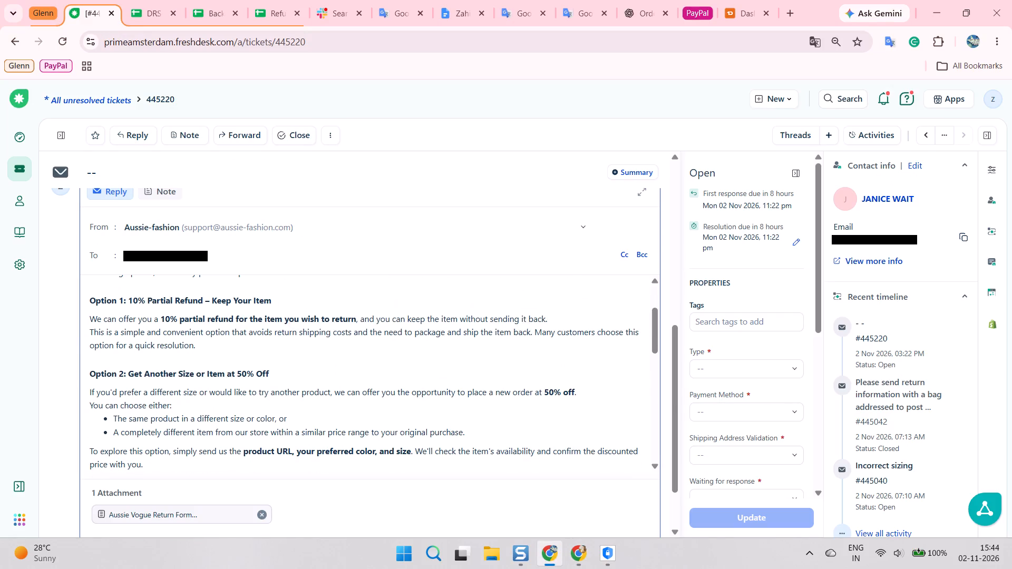
{"action": "scroll", "coordinate": [335, 366], "scroll_direction": "down", "scroll_amount": 2}
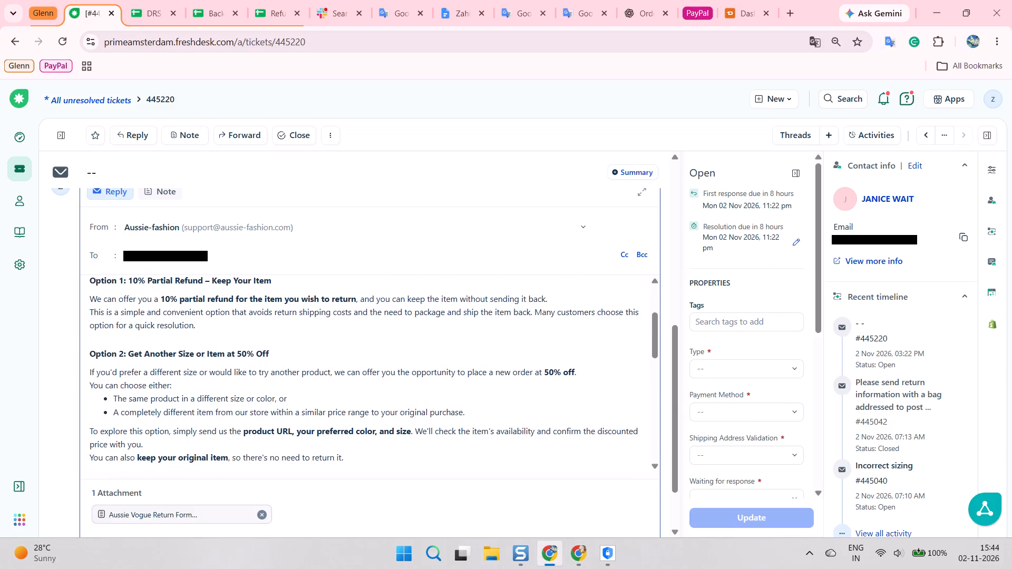
{"action": "scroll", "coordinate": [286, 369], "scroll_direction": "down", "scroll_amount": 1}
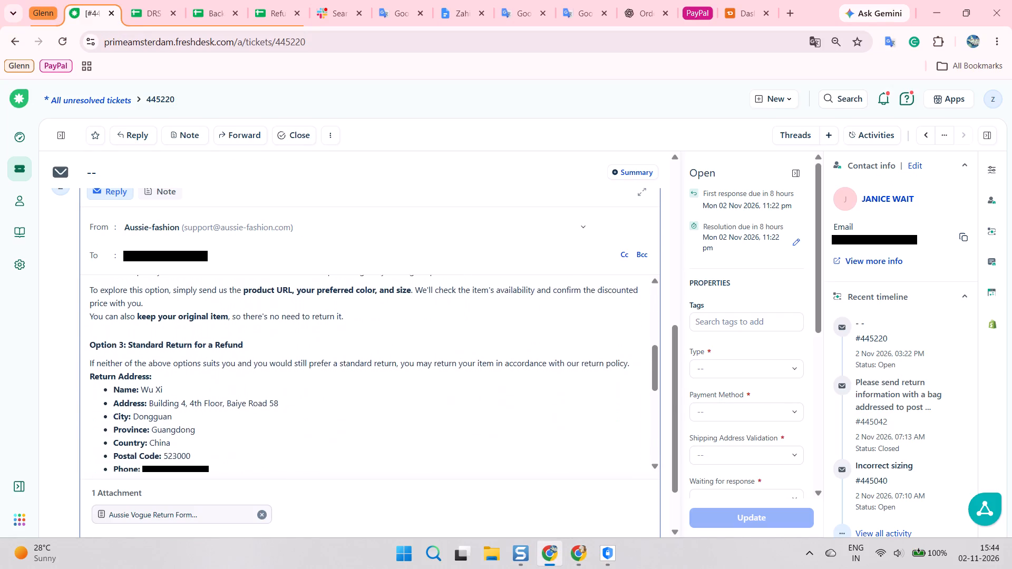
{"action": "scroll", "coordinate": [217, 381], "scroll_direction": "down", "scroll_amount": 3}
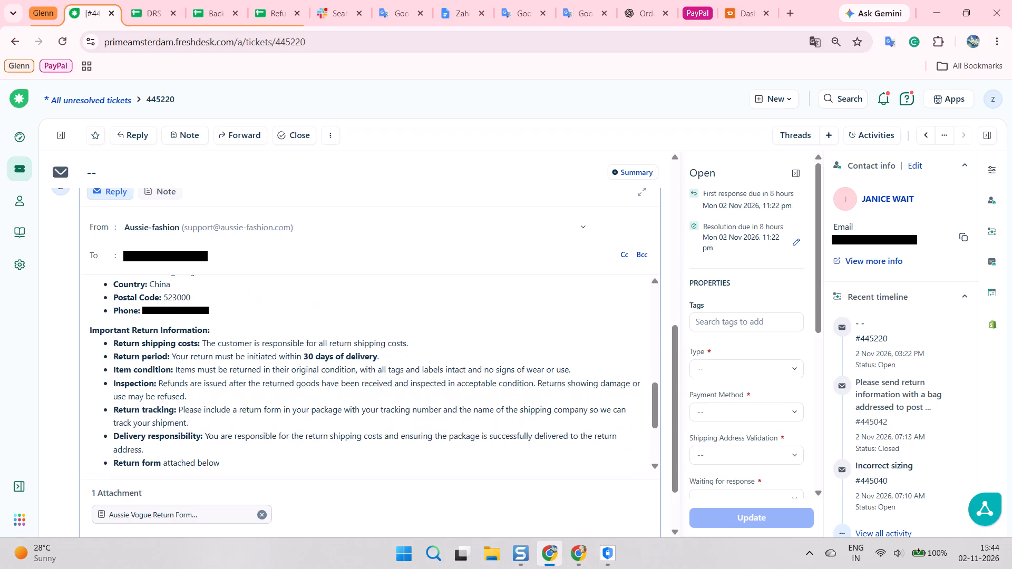
{"action": "scroll", "coordinate": [252, 385], "scroll_direction": "down", "scroll_amount": 2}
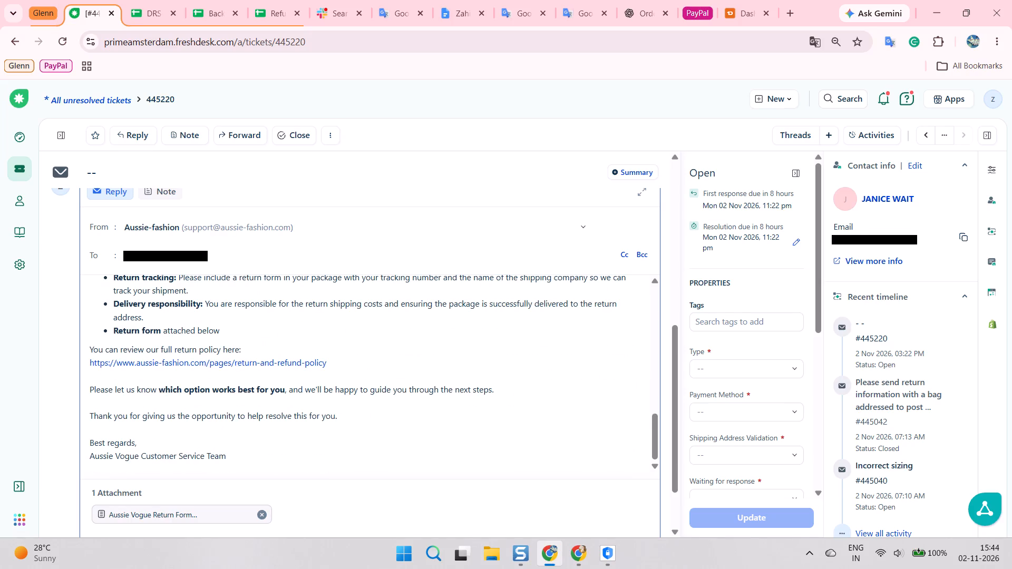
{"action": "left_click", "coordinate": [376, 370]}
{"action": "scroll", "coordinate": [337, 372], "scroll_direction": "down", "scroll_amount": 3}
{"action": "scroll", "coordinate": [293, 378], "scroll_direction": "down", "scroll_amount": 1}
{"action": "scroll", "coordinate": [312, 364], "scroll_direction": "up", "scroll_amount": 2}
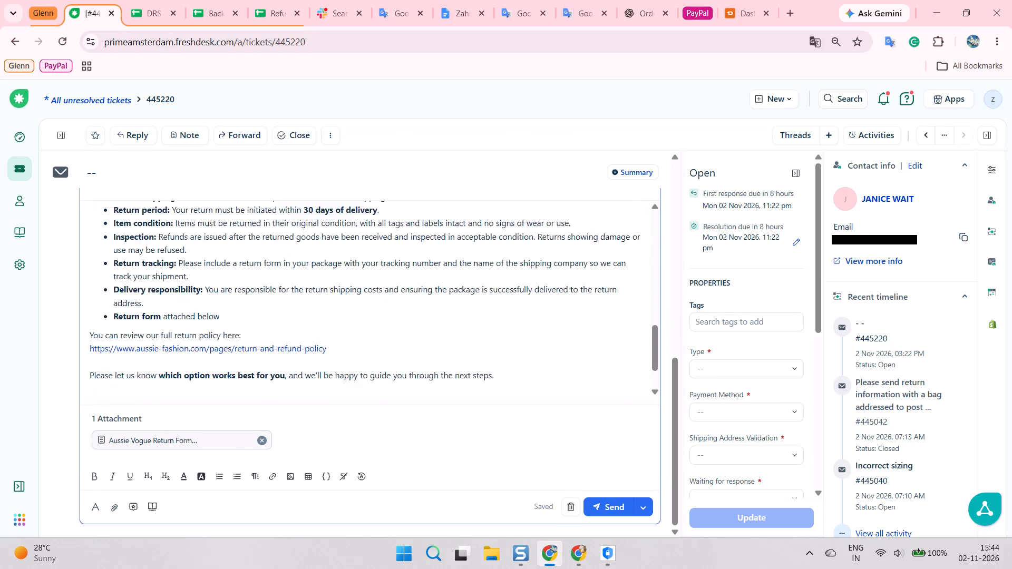
{"action": "scroll", "coordinate": [308, 364], "scroll_direction": "up", "scroll_amount": 2}
{"action": "scroll", "coordinate": [371, 340], "scroll_direction": "up", "scroll_amount": 3}
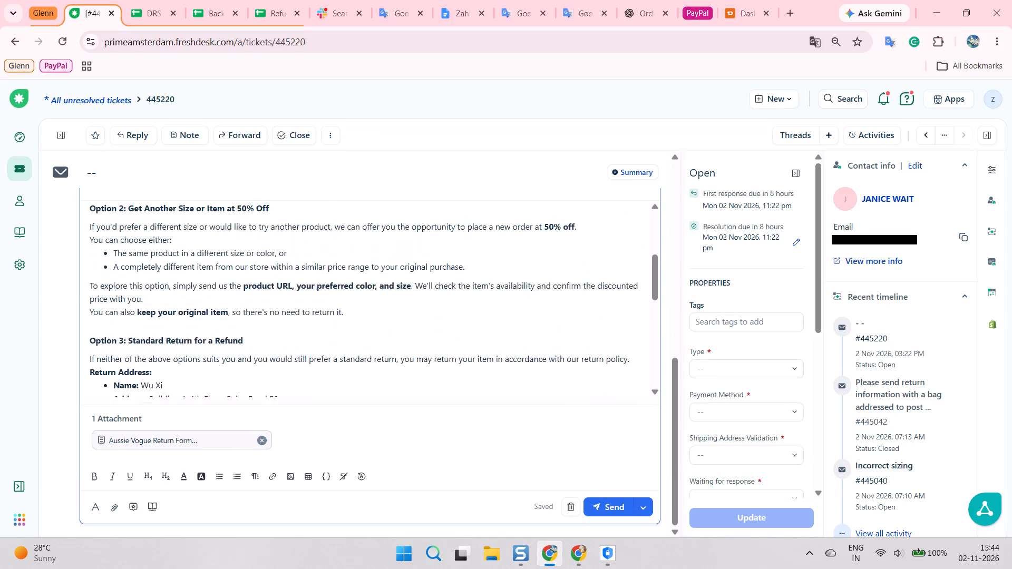
{"action": "scroll", "coordinate": [362, 337], "scroll_direction": "up", "scroll_amount": 2}
{"action": "scroll", "coordinate": [347, 329], "scroll_direction": "down", "scroll_amount": 4}
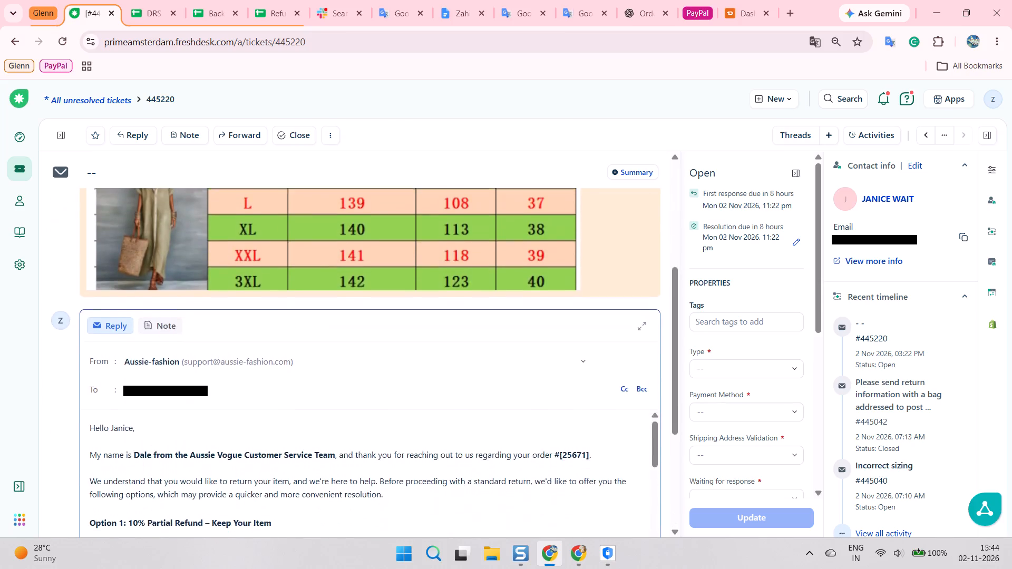
{"action": "scroll", "coordinate": [333, 296], "scroll_direction": "down", "scroll_amount": 3}
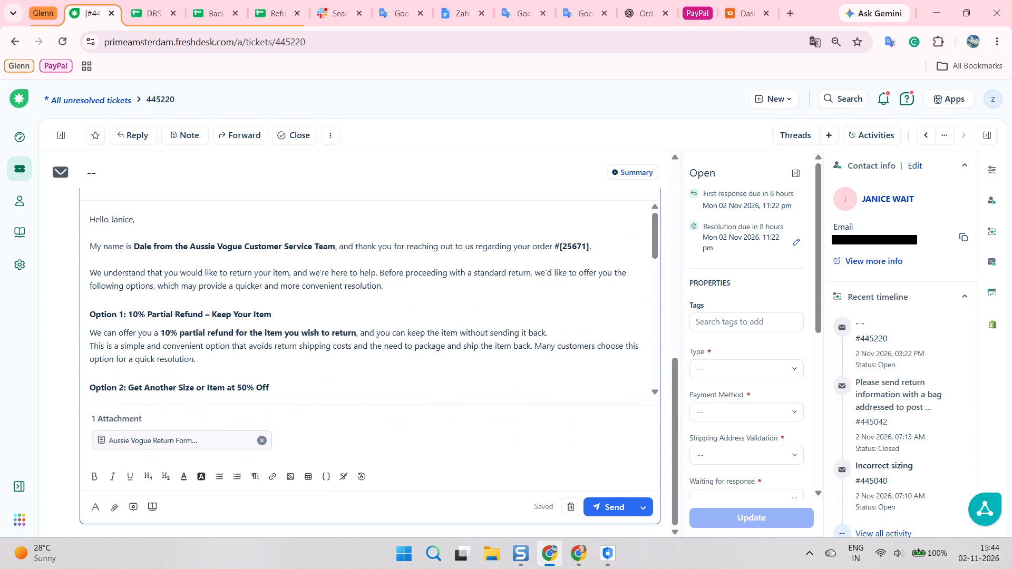
{"action": "key", "text": "alt+Tab"}
{"action": "scroll", "coordinate": [647, 293], "scroll_direction": "down", "scroll_amount": 4}
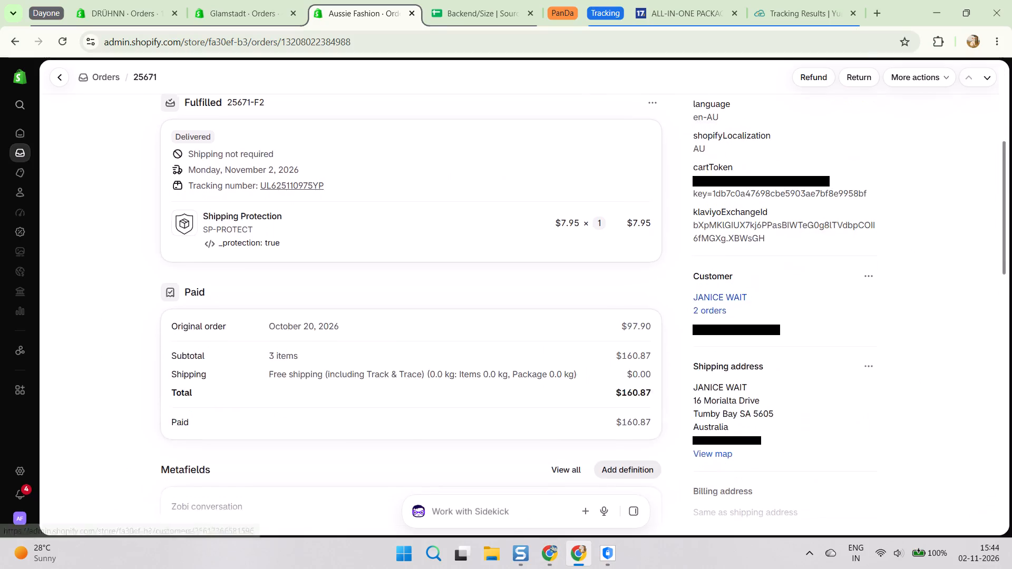
{"action": "scroll", "coordinate": [725, 303], "scroll_direction": "down", "scroll_amount": 1}
{"action": "key", "text": "alt+Tab"}
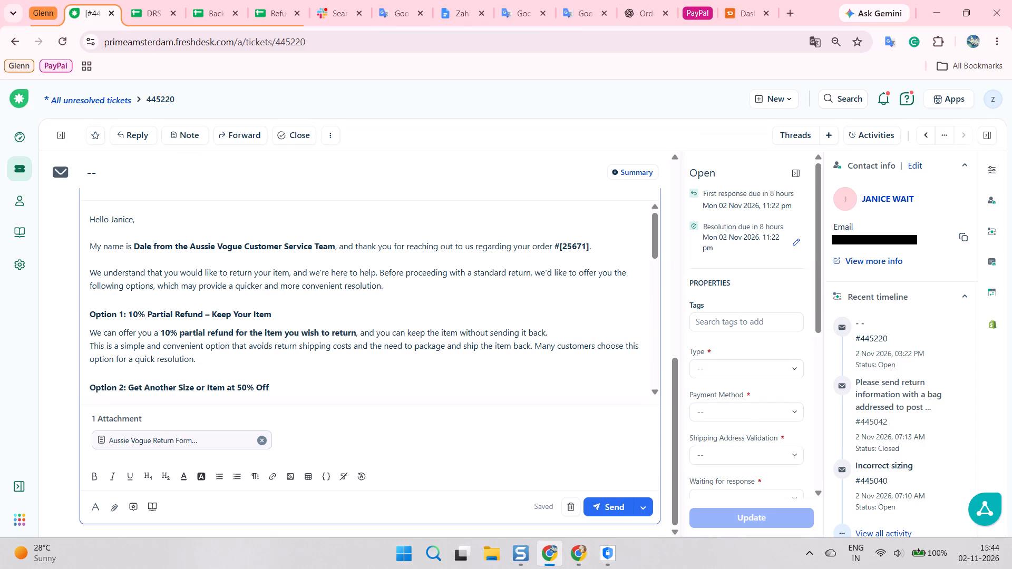
Review the return policy link, closing, return options and greeting of the drafted reply once more.
{"action": "scroll", "coordinate": [384, 306], "scroll_direction": "down", "scroll_amount": 8}
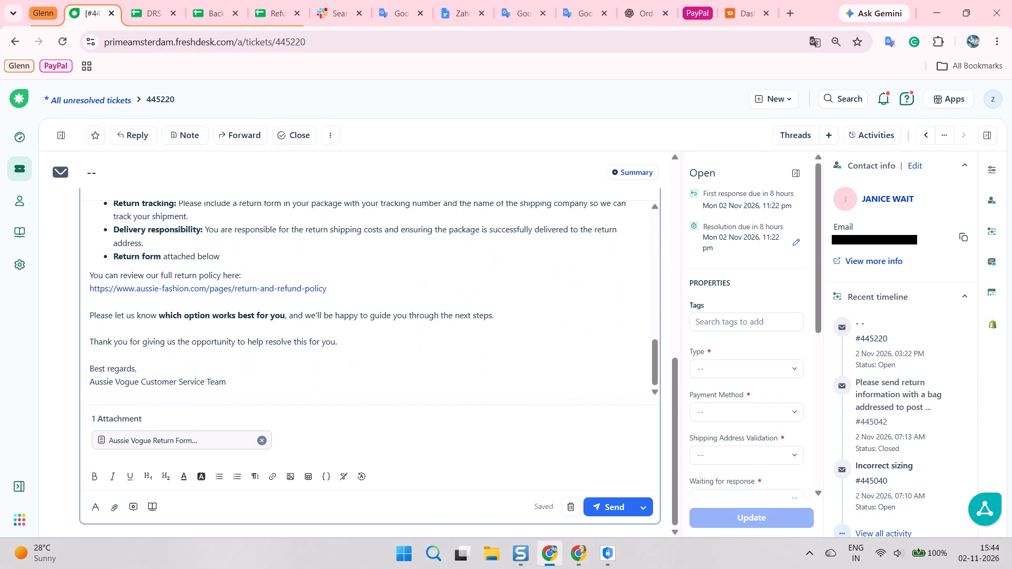
{"action": "scroll", "coordinate": [285, 293], "scroll_direction": "down", "scroll_amount": 5}
{"action": "scroll", "coordinate": [242, 296], "scroll_direction": "down", "scroll_amount": 4}
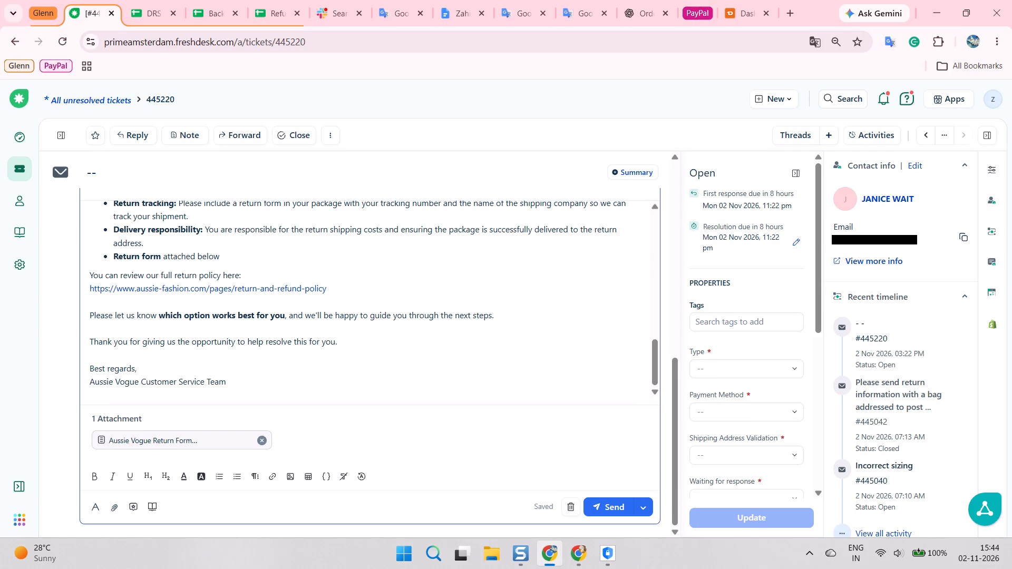
{"action": "scroll", "coordinate": [275, 400], "scroll_direction": "up", "scroll_amount": 2}
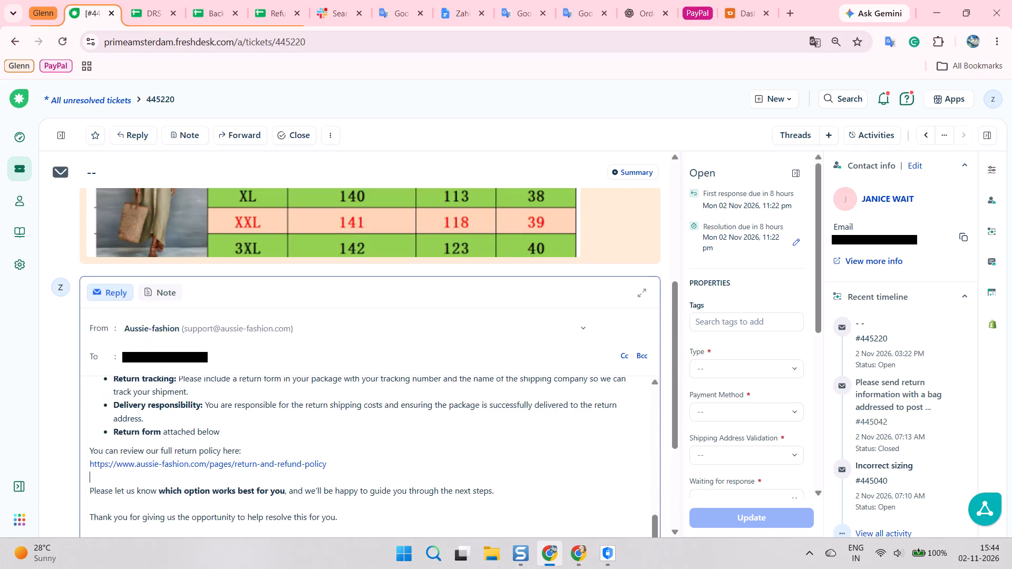
{"action": "scroll", "coordinate": [313, 362], "scroll_direction": "down", "scroll_amount": 3}
{"action": "scroll", "coordinate": [354, 281], "scroll_direction": "up", "scroll_amount": 4}
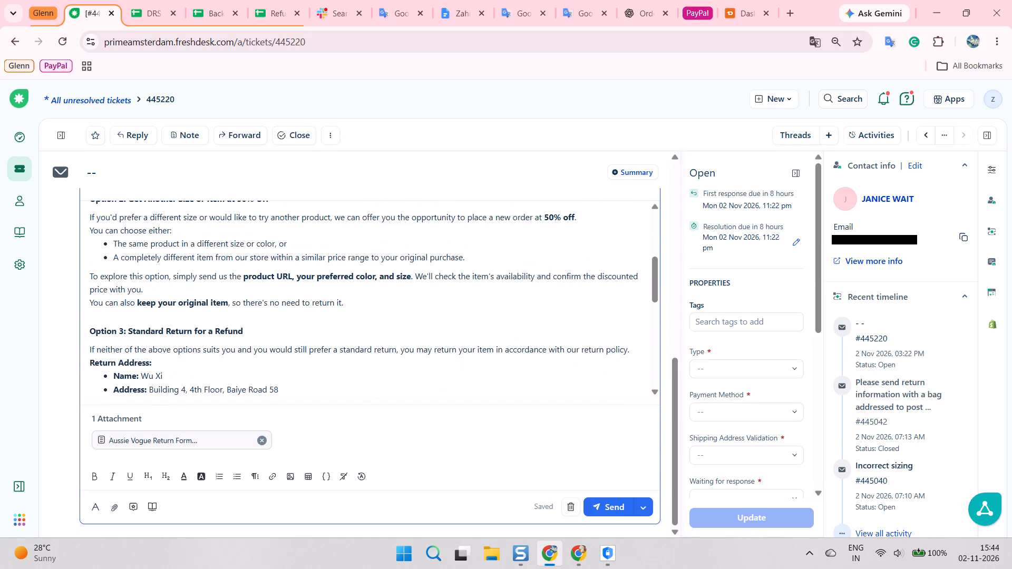
{"action": "scroll", "coordinate": [322, 291], "scroll_direction": "up", "scroll_amount": 3}
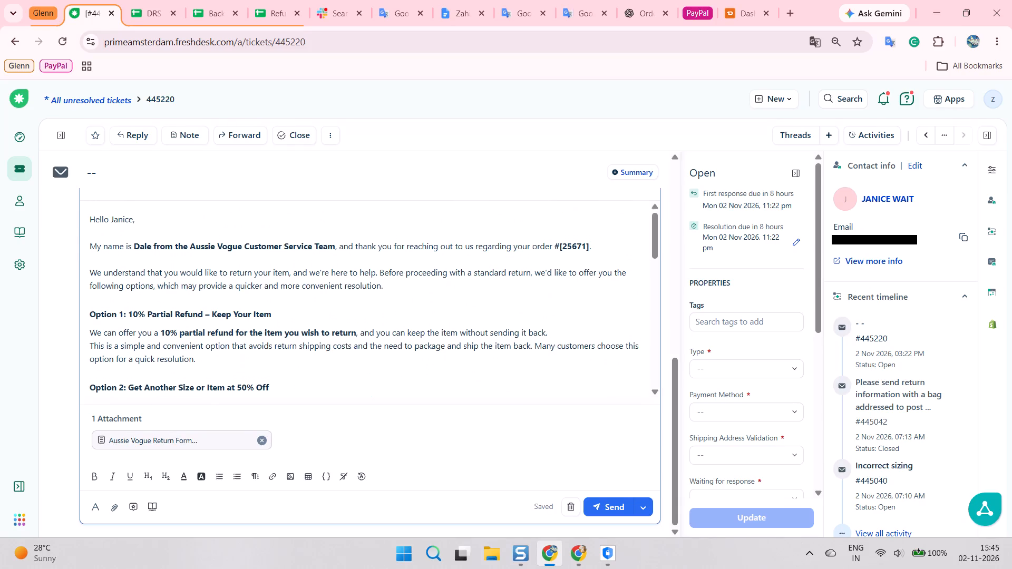
{"action": "scroll", "coordinate": [466, 375], "scroll_direction": "down", "scroll_amount": 2}
Discard the drafted reply and open a fresh reply on ticket #445220.
{"action": "left_click", "coordinate": [572, 505]}
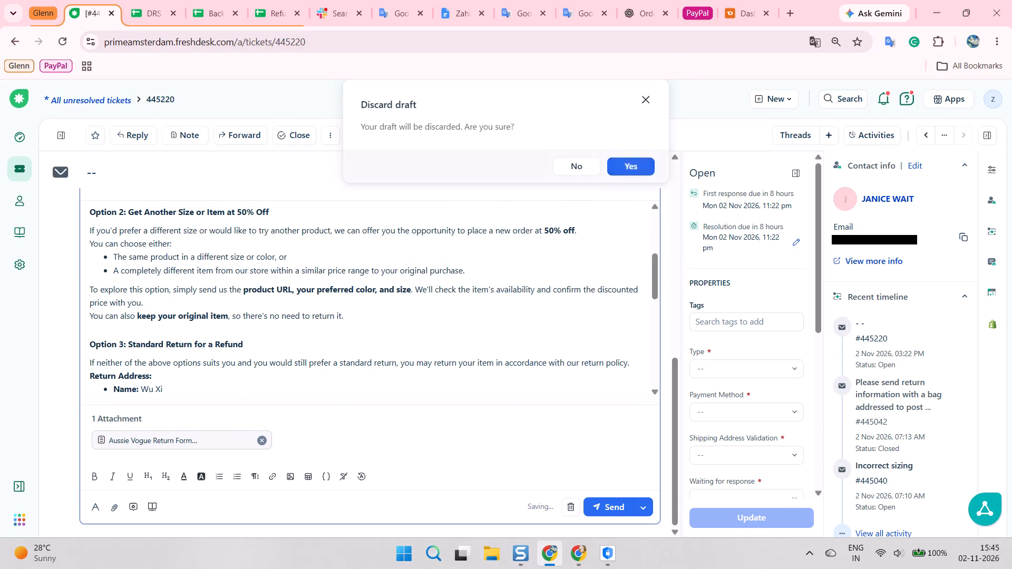
{"action": "left_click", "coordinate": [624, 168]}
{"action": "scroll", "coordinate": [441, 247], "scroll_direction": "up", "scroll_amount": 4}
{"action": "left_click", "coordinate": [414, 272]}
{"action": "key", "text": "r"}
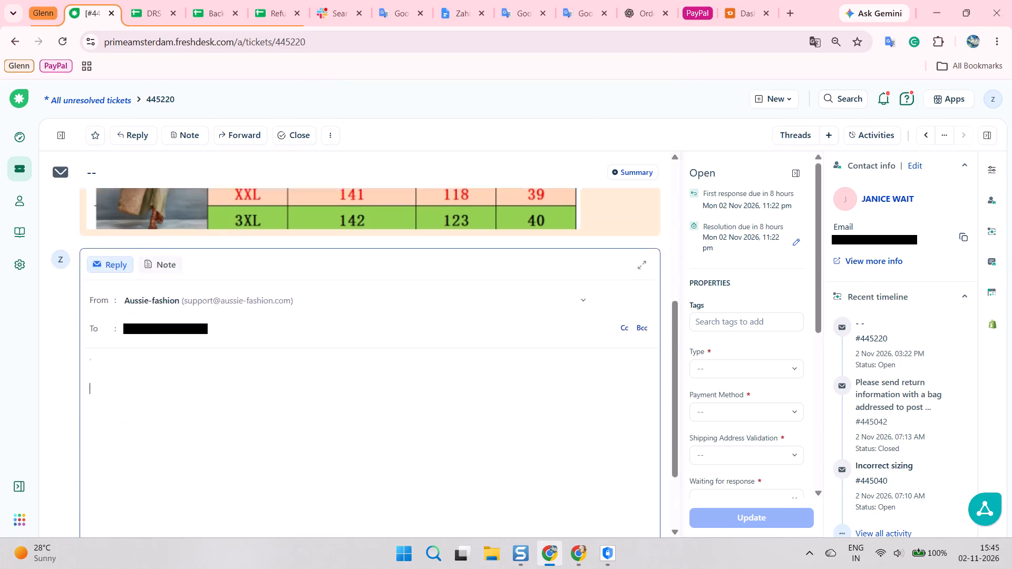
Search the canned responses for "bruh" and insert "Bruhnn Dayone Return PP" as the whole reply body.
{"action": "scroll", "coordinate": [125, 296], "scroll_direction": "down", "scroll_amount": 9}
{"action": "left_click", "coordinate": [111, 452]}
{"action": "left_click_drag", "start_coordinate": [115, 446], "coordinate": [122, 438], "text": "ctrl"}
{"action": "key", "text": "ctrl+a"}
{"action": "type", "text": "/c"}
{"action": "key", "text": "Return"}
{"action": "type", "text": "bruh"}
{"action": "scroll", "coordinate": [205, 342], "scroll_direction": "down", "scroll_amount": 4}
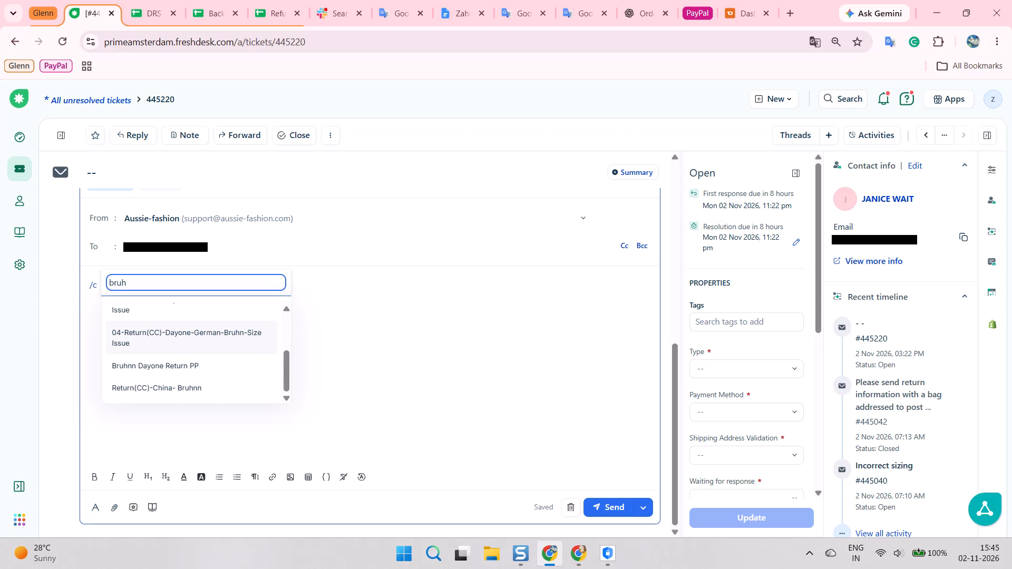
{"action": "scroll", "coordinate": [198, 385], "scroll_direction": "down", "scroll_amount": 1}
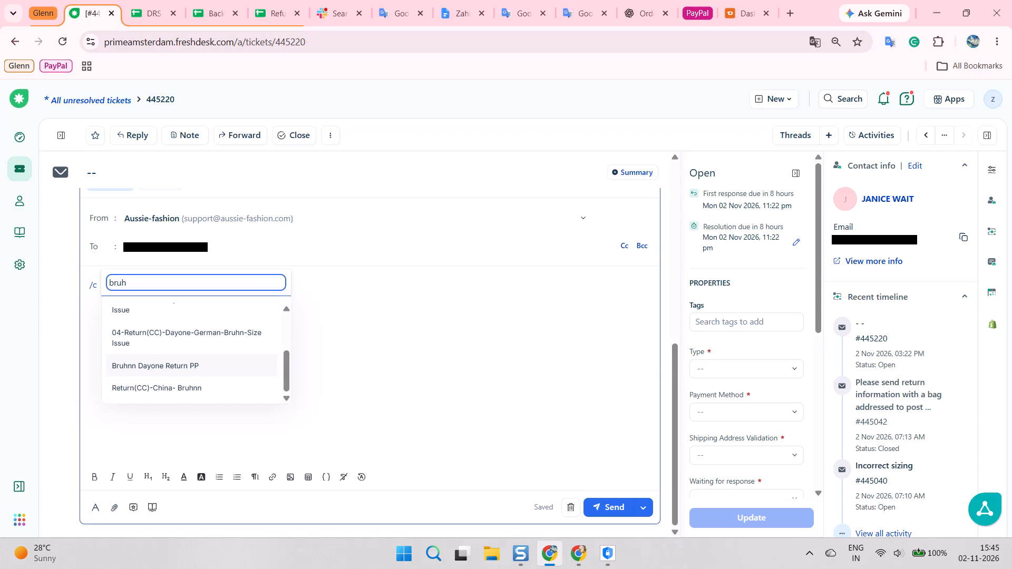
{"action": "left_click", "coordinate": [181, 366]}
{"action": "scroll", "coordinate": [271, 318], "scroll_direction": "down", "scroll_amount": 2}
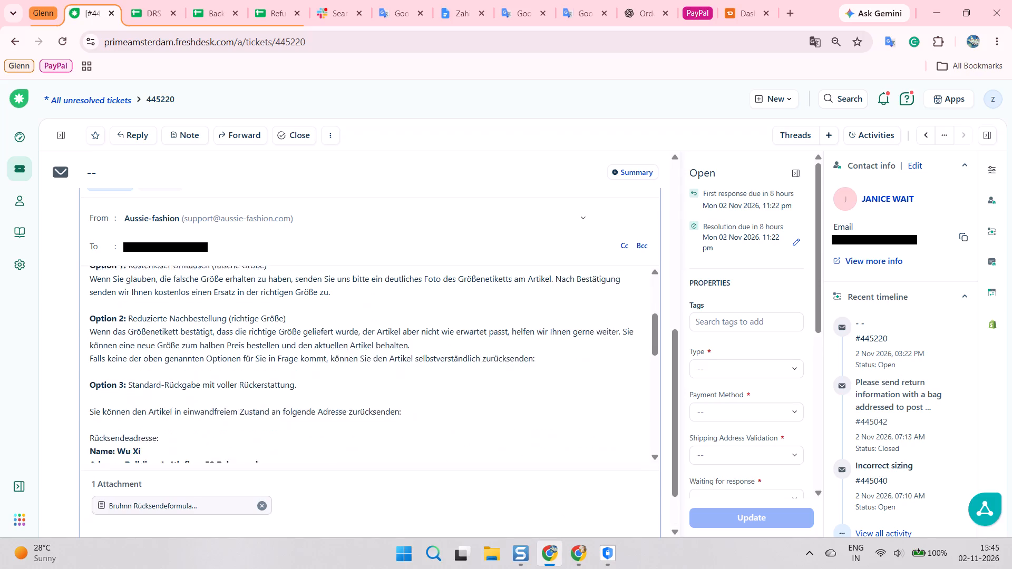
Translate the page to English, cut the entire translated reply text, and return the page to its original language.
{"action": "right_click", "coordinate": [477, 93]}
{"action": "scroll", "coordinate": [547, 325], "scroll_direction": "down", "scroll_amount": 4}
{"action": "left_click", "coordinate": [569, 357]}
{"action": "scroll", "coordinate": [286, 302], "scroll_direction": "down", "scroll_amount": 2}
{"action": "left_click", "coordinate": [262, 337]}
{"action": "key", "text": "ctrl+a"}
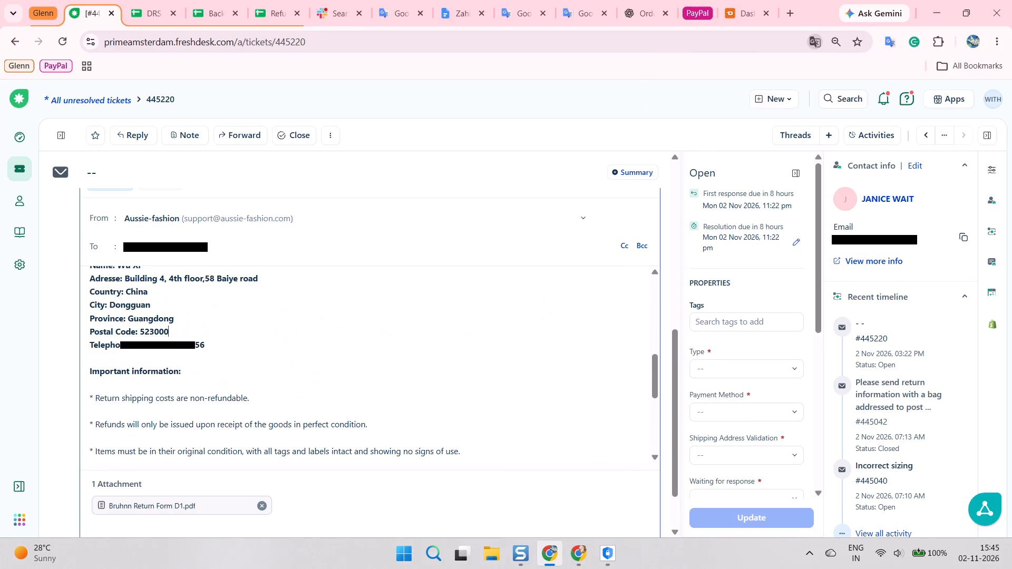
{"action": "key", "text": "ctrl+x"}
{"action": "right_click", "coordinate": [453, 91]}
{"action": "scroll", "coordinate": [524, 305], "scroll_direction": "down", "scroll_amount": 4}
{"action": "left_click", "coordinate": [548, 358]}
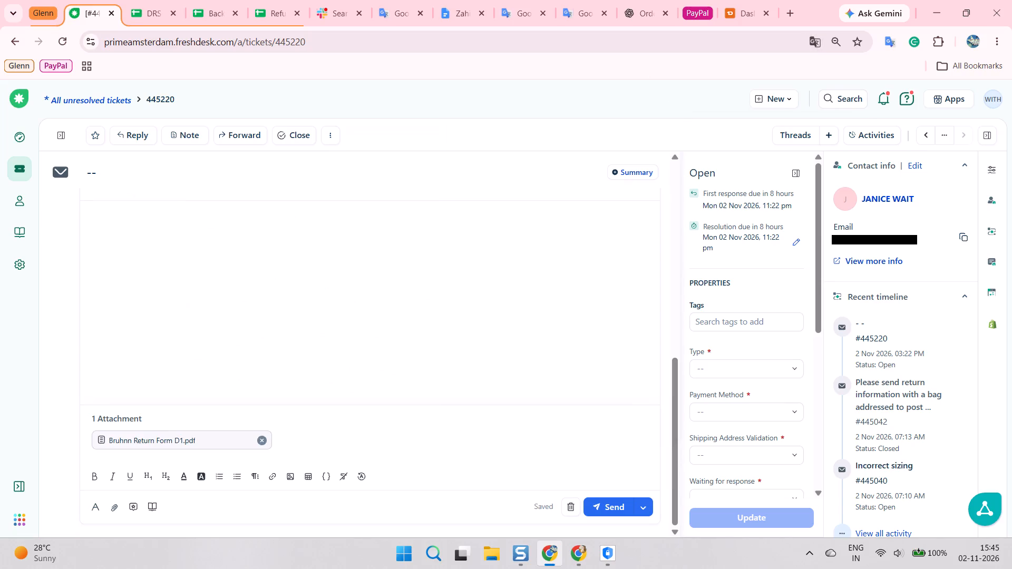
{"action": "double_click", "coordinate": [703, 67]}
Remove the Bruhnn return form attachment from the reply.
{"action": "left_click", "coordinate": [260, 438]}
Clear the reply body, search the canned responses for "auss" and insert "New Aussie Vogue CC- Dayone" to bring in its return form.
{"action": "left_click", "coordinate": [268, 325]}
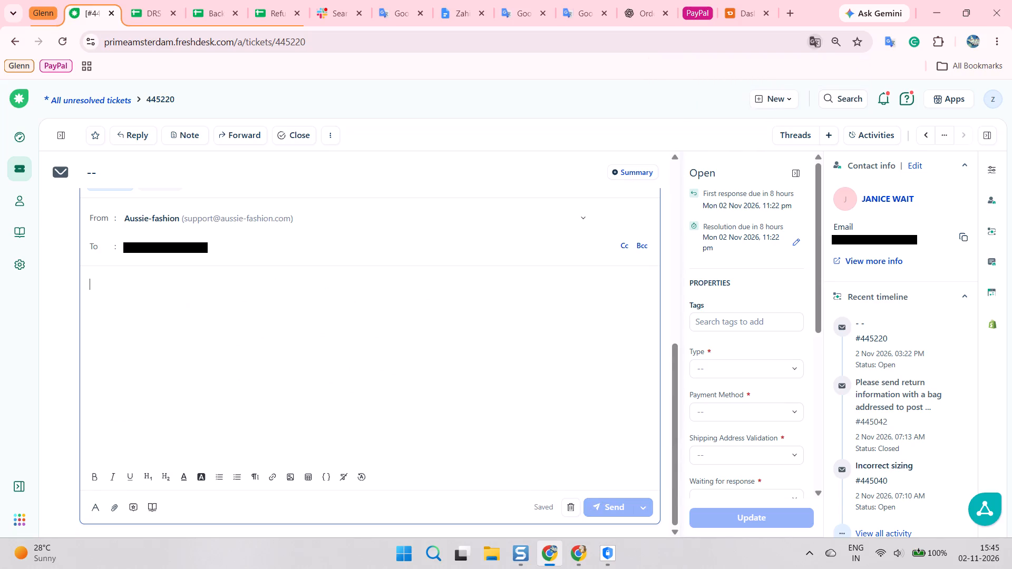
{"action": "key", "text": "ctrl+a"}
{"action": "key", "text": "BackSpace"}
{"action": "key", "text": "BackSpace"}
{"action": "key", "text": "BackSpace"}
{"action": "key", "text": "BackSpace"}
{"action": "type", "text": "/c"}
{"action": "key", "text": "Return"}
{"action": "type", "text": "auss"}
{"action": "left_click", "coordinate": [148, 322]}
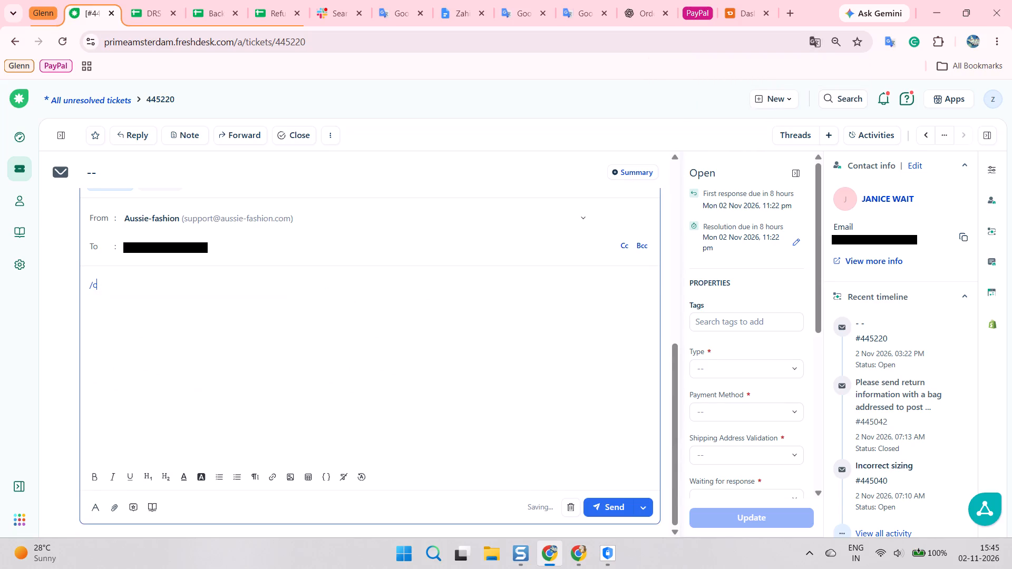
{"action": "left_click", "coordinate": [201, 335]}
{"action": "key", "text": "ctrl+a"}
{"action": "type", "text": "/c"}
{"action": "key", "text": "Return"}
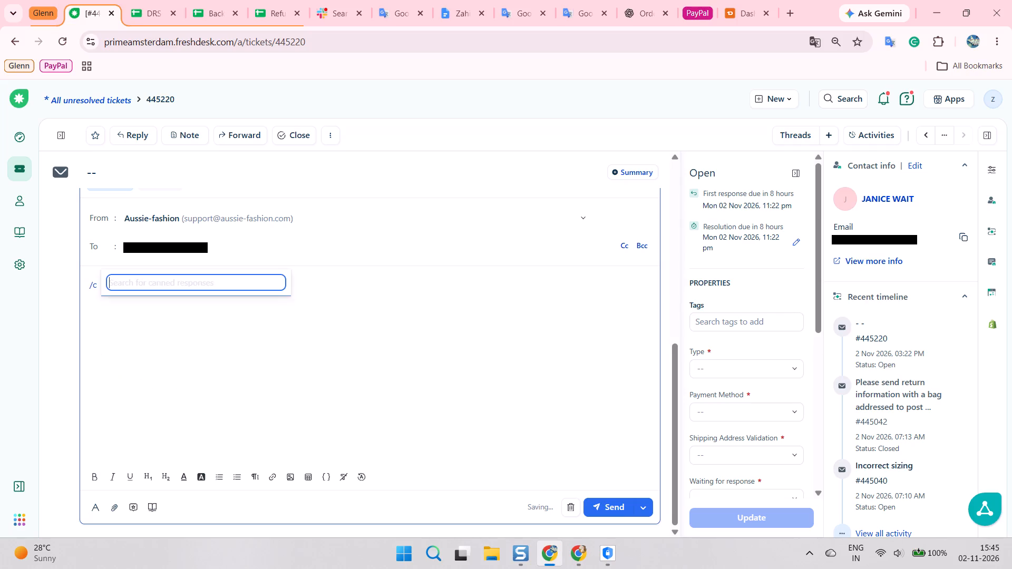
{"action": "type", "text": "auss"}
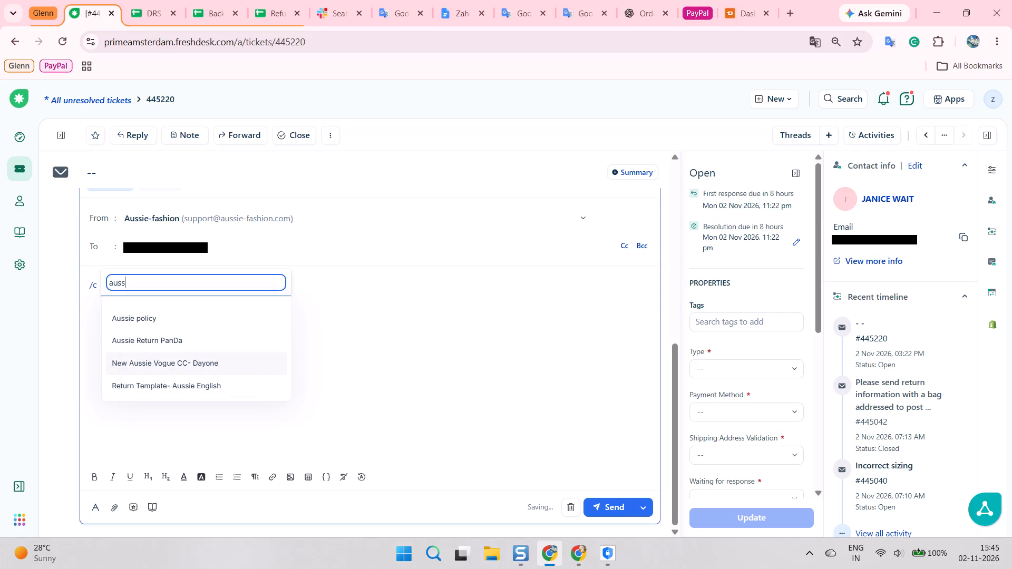
{"action": "left_click", "coordinate": [202, 367]}
Replace the inserted body text with the cut English text, keeping the Aussie Vogue attachment, and delete the blank line below the signature.
{"action": "left_click", "coordinate": [167, 360]}
{"action": "key", "text": "ctrl+a"}
{"action": "key", "text": "BackSpace"}
{"action": "key", "text": "BackSpace"}
{"action": "key", "text": "BackSpace"}
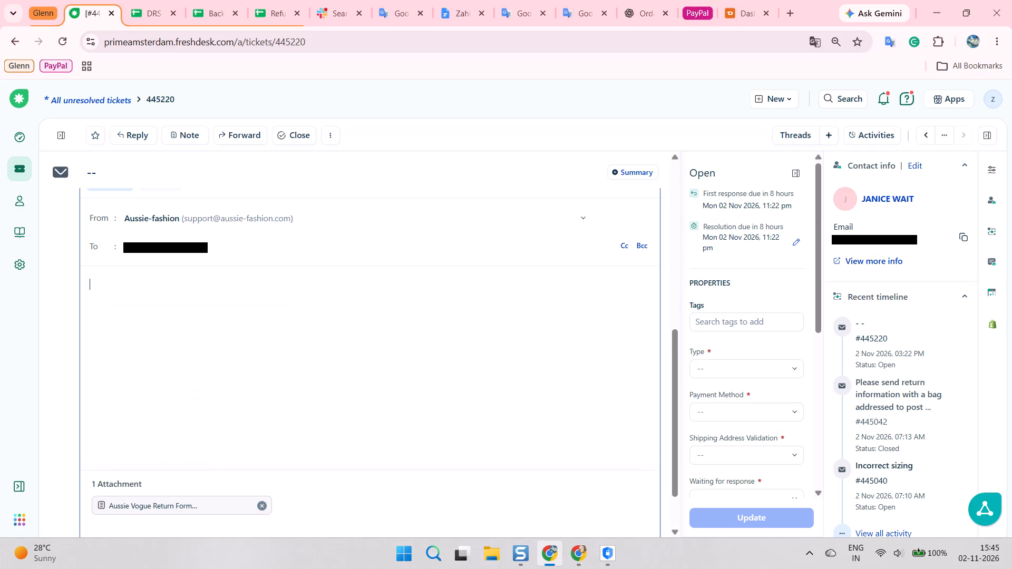
{"action": "key", "text": "ctrl+v"}
{"action": "scroll", "coordinate": [168, 358], "scroll_direction": "down", "scroll_amount": 12}
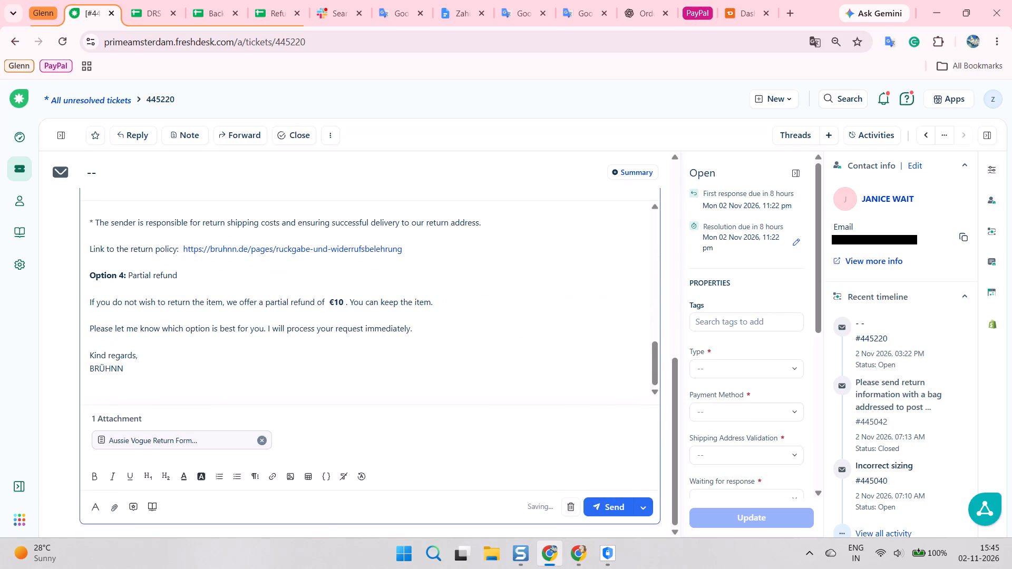
{"action": "left_click", "coordinate": [119, 392]}
{"action": "key", "text": "BackSpace"}
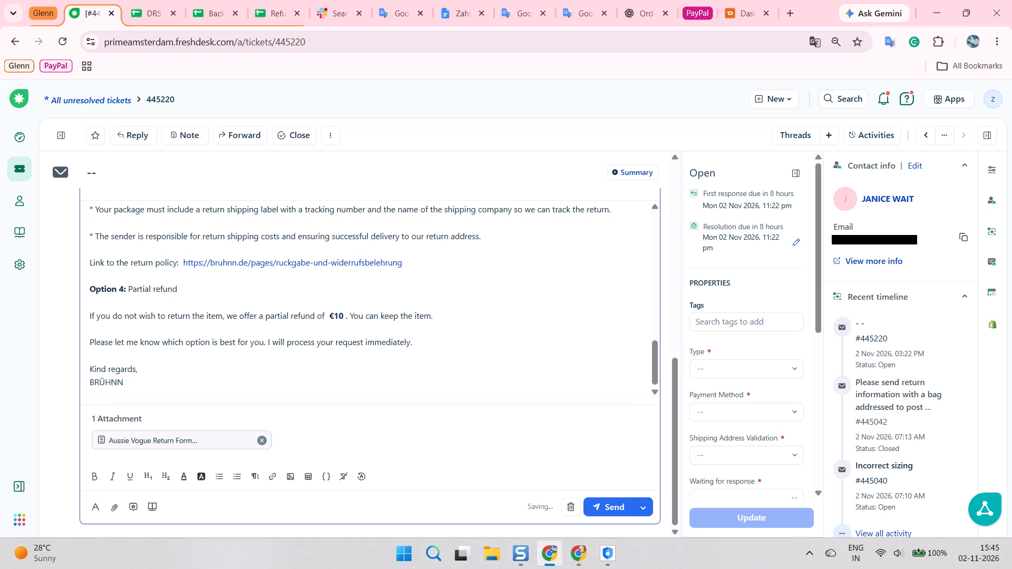
Change the partial refund amount in Option 4 to 10%.
{"action": "double_click", "coordinate": [338, 317]}
{"action": "key", "text": "BackSpace"}
{"action": "key", "text": "BackSpace"}
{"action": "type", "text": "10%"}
Delete the blank lines between the starred points under Important information, from the shipping cost point to the sender responsibility point.
{"action": "scroll", "coordinate": [162, 299], "scroll_direction": "up", "scroll_amount": 1}
{"action": "left_click", "coordinate": [134, 317]}
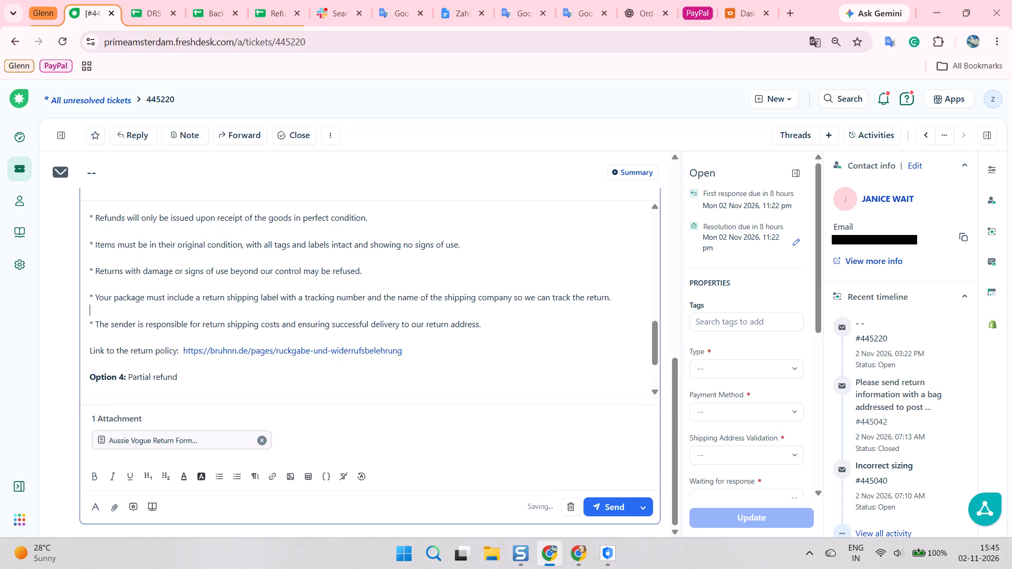
{"action": "key", "text": "BackSpace"}
{"action": "left_click", "coordinate": [137, 280]}
{"action": "key", "text": "BackSpace"}
{"action": "left_click", "coordinate": [132, 260]}
{"action": "key", "text": "BackSpace"}
{"action": "left_click", "coordinate": [136, 229]}
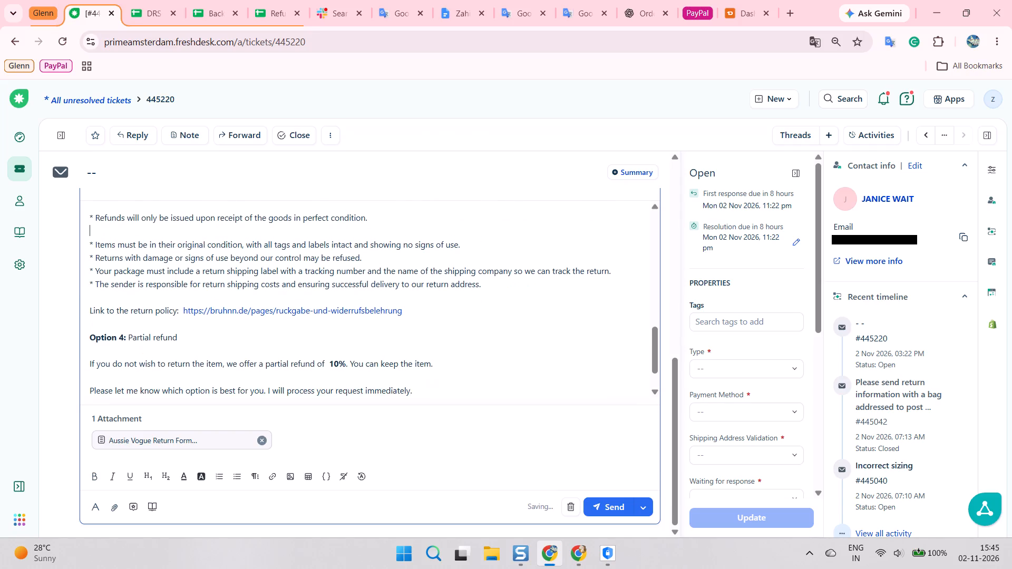
{"action": "key", "text": "BackSpace"}
{"action": "scroll", "coordinate": [141, 257], "scroll_direction": "up", "scroll_amount": 1}
{"action": "left_click", "coordinate": [120, 292]}
{"action": "key", "text": "BackSpace"}
Delete the line above the options introduction and shorten that introduction to "You have the following options:".
{"action": "scroll", "coordinate": [155, 297], "scroll_direction": "up", "scroll_amount": 4}
{"action": "triple_click", "coordinate": [268, 263]}
{"action": "key", "text": "BackSpace"}
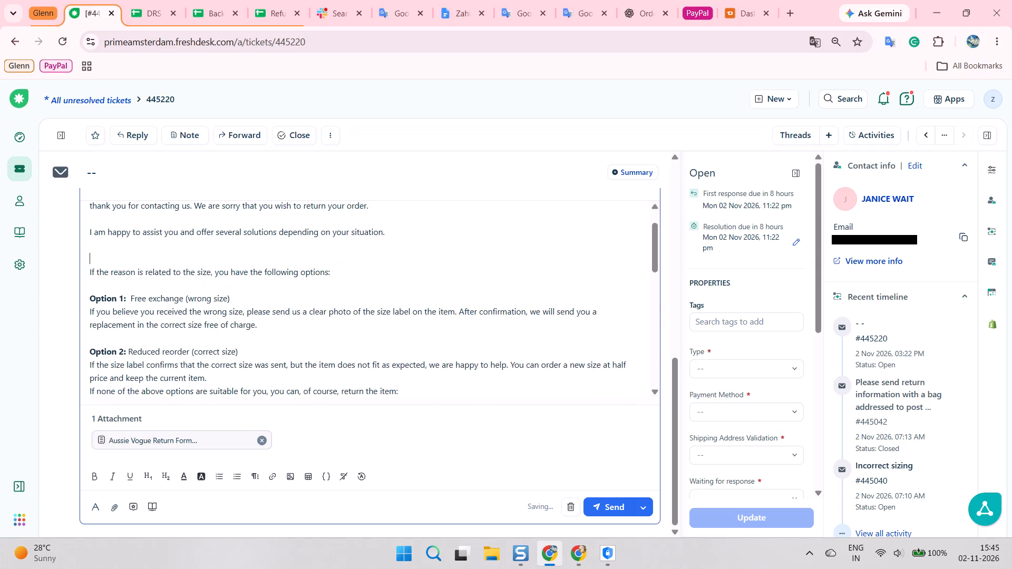
{"action": "key", "text": "BackSpace"}
{"action": "left_click_drag", "start_coordinate": [218, 256], "coordinate": [89, 260]}
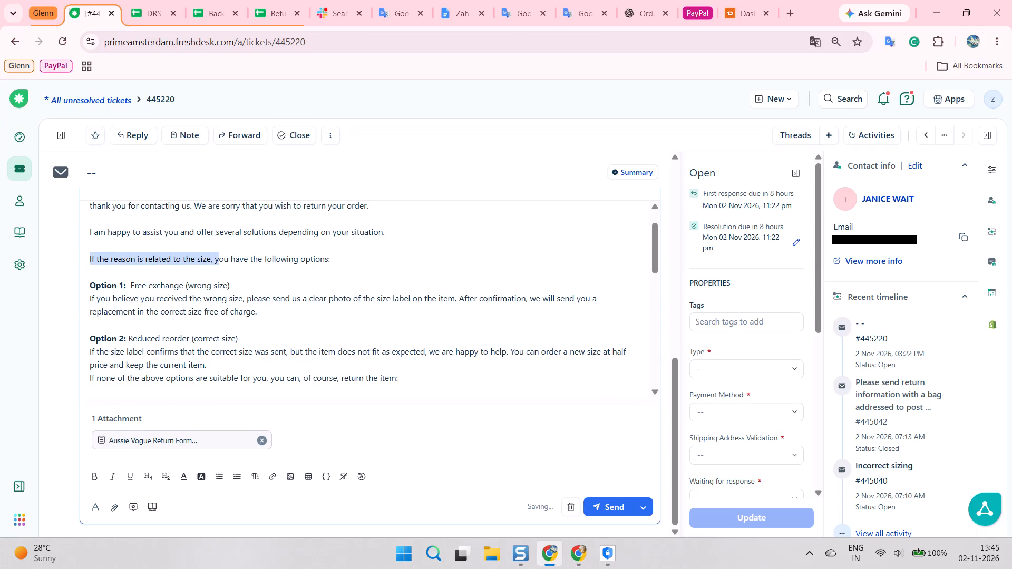
{"action": "left_click_drag", "start_coordinate": [89, 260], "coordinate": [87, 259]}
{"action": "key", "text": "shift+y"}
Insert a blank line after the Option 2 paragraph, before the sentence beginning "If none of the above options".
{"action": "scroll", "coordinate": [216, 268], "scroll_direction": "down", "scroll_amount": 1}
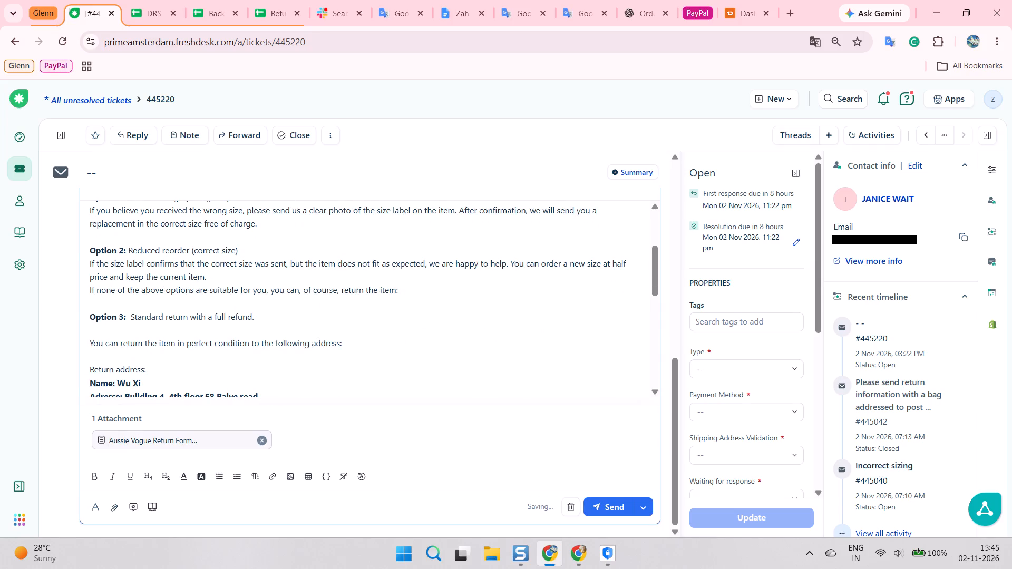
{"action": "left_click", "coordinate": [234, 280]}
{"action": "key", "text": "Return"}
{"action": "scroll", "coordinate": [202, 286], "scroll_direction": "down", "scroll_amount": 5}
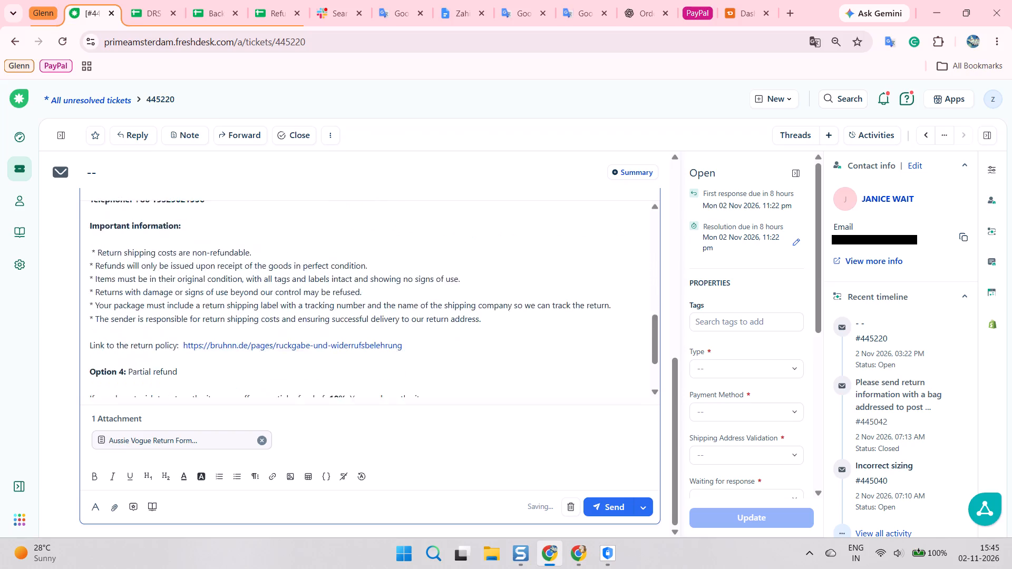
{"action": "scroll", "coordinate": [206, 282], "scroll_direction": "down", "scroll_amount": 3}
{"action": "scroll", "coordinate": [223, 291], "scroll_direction": "up", "scroll_amount": 9}
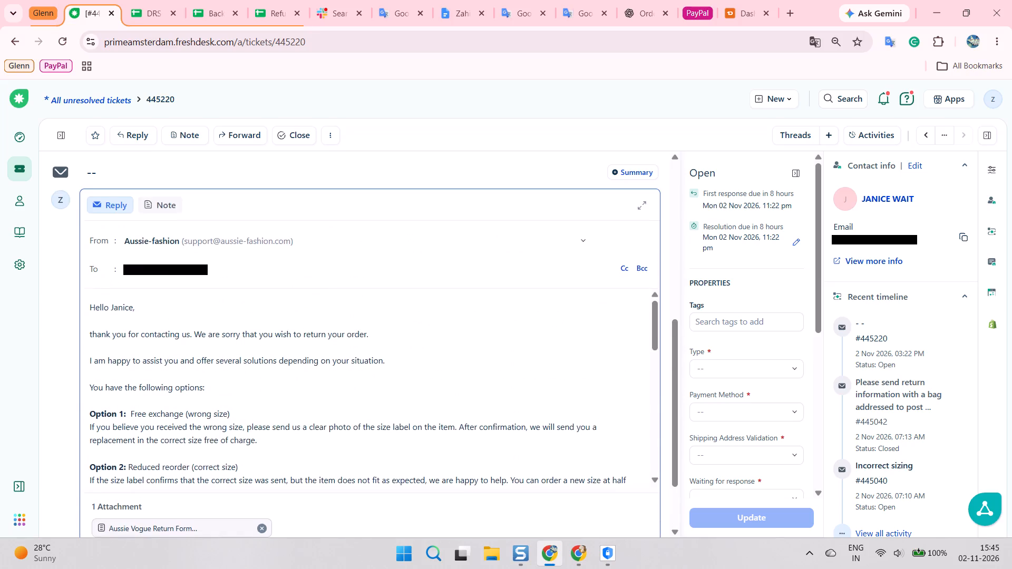
{"action": "scroll", "coordinate": [172, 273], "scroll_direction": "down", "scroll_amount": 1}
{"action": "key", "text": "alt+Tab"}
{"action": "scroll", "coordinate": [732, 273], "scroll_direction": "down", "scroll_amount": 3}
{"action": "scroll", "coordinate": [706, 277], "scroll_direction": "up", "scroll_amount": 7}
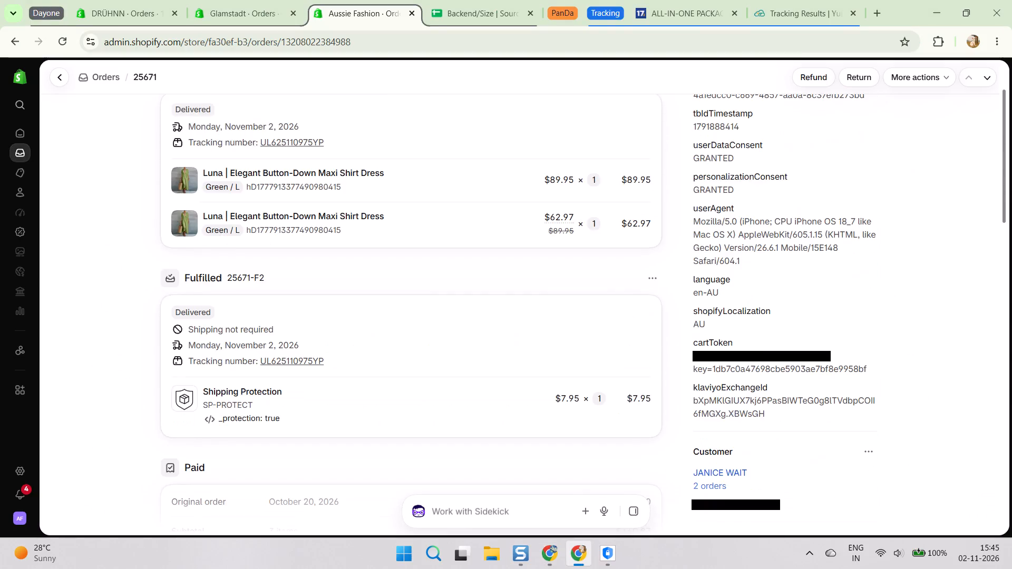
{"action": "key", "text": "alt+Tab"}
{"action": "scroll", "coordinate": [143, 322], "scroll_direction": "down", "scroll_amount": 13}
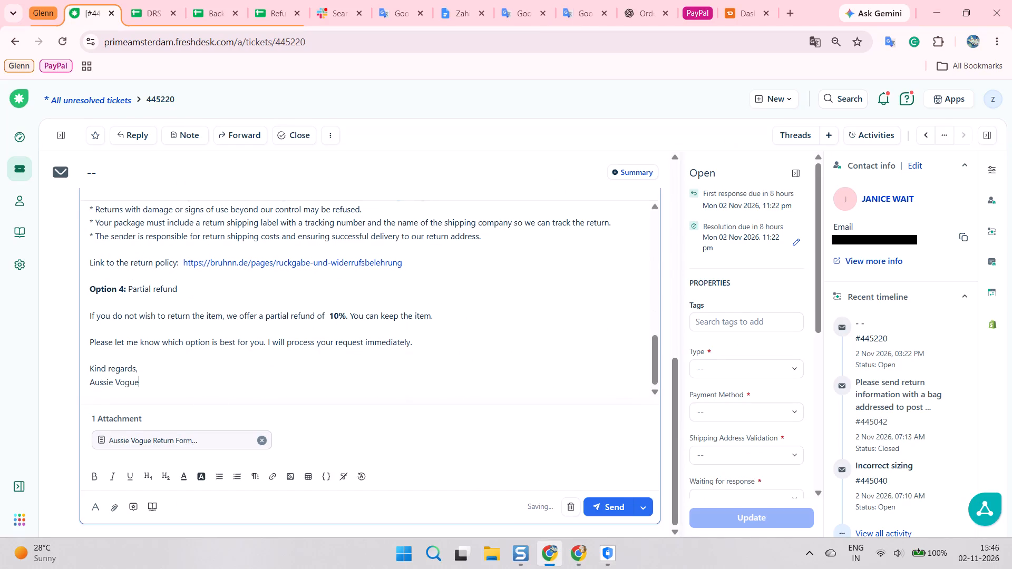
{"action": "scroll", "coordinate": [116, 385], "scroll_direction": "up", "scroll_amount": 2}
{"action": "scroll", "coordinate": [167, 289], "scroll_direction": "up", "scroll_amount": 2}
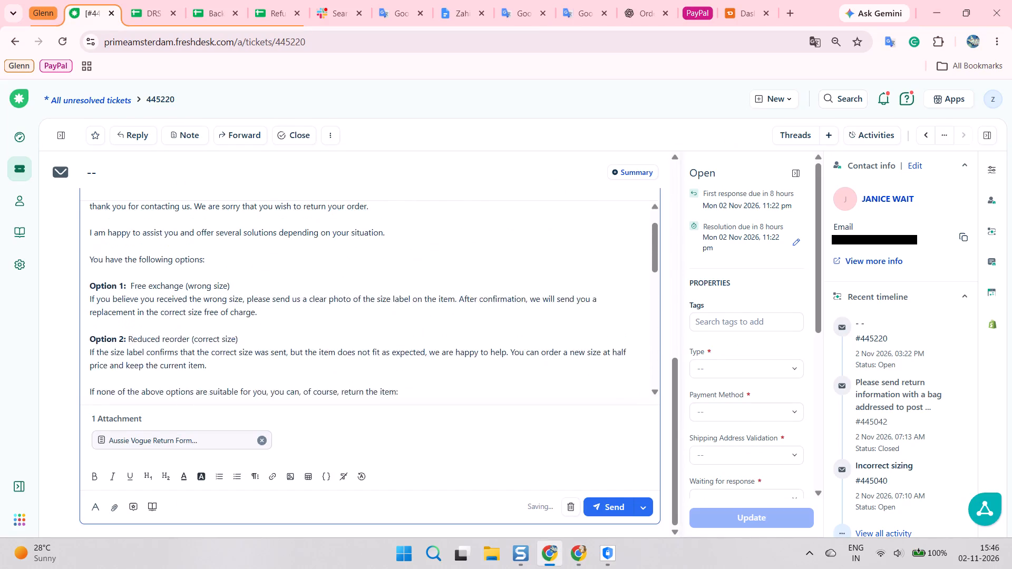
{"action": "scroll", "coordinate": [181, 269], "scroll_direction": "up", "scroll_amount": 1}
{"action": "key", "text": "alt+Tab"}
{"action": "scroll", "coordinate": [622, 330], "scroll_direction": "down", "scroll_amount": 4}
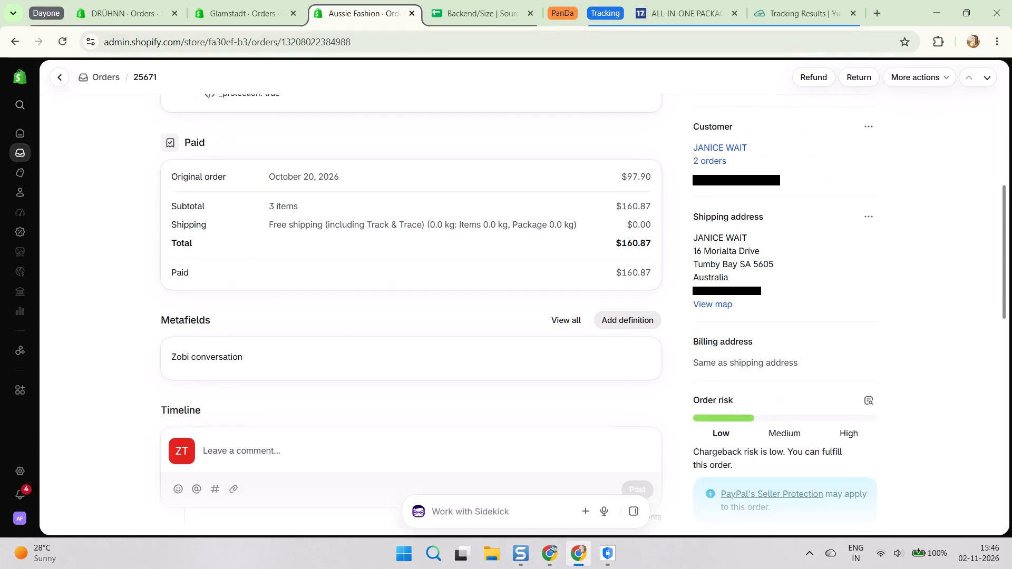
{"action": "key", "text": "alt+Tab"}
Replace the Bruhnn return policy link line with the "Aussie policy" canned response, followed by a blank line before Option 4.
{"action": "scroll", "coordinate": [228, 359], "scroll_direction": "down", "scroll_amount": 15}
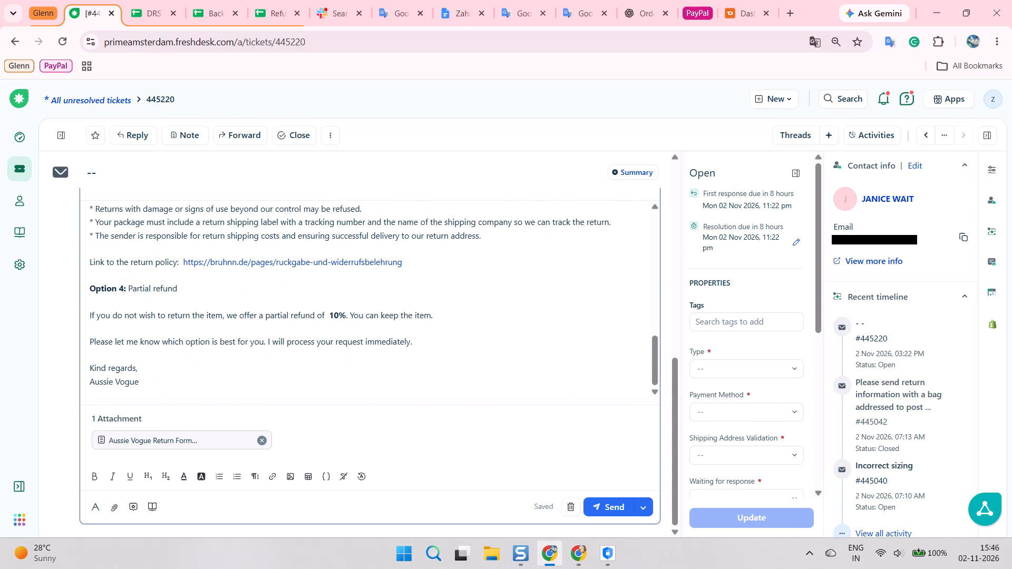
{"action": "triple_click", "coordinate": [364, 260]}
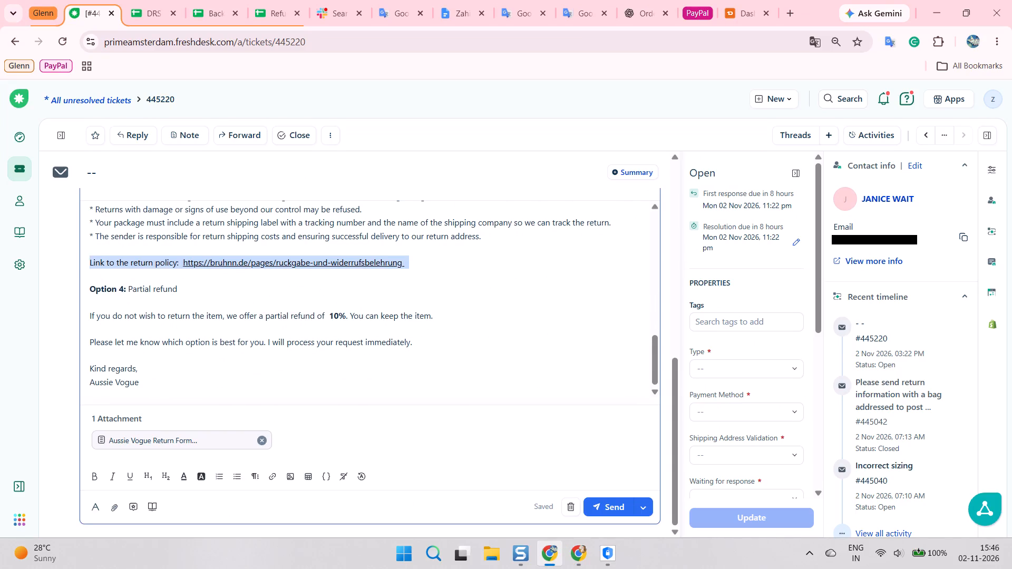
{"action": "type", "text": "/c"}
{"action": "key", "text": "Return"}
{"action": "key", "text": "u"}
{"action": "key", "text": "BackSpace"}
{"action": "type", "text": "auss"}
{"action": "left_click", "coordinate": [168, 307]}
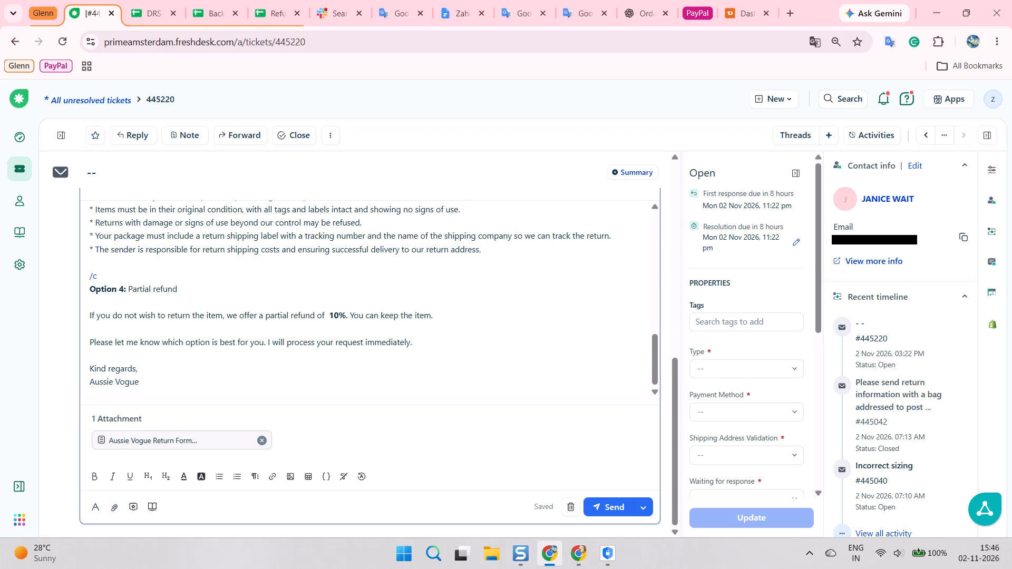
{"action": "left_click", "coordinate": [142, 298]}
{"action": "left_click", "coordinate": [129, 262]}
{"action": "left_click", "coordinate": [122, 271]}
{"action": "key", "text": "BackSpace"}
{"action": "key", "text": "BackSpace"}
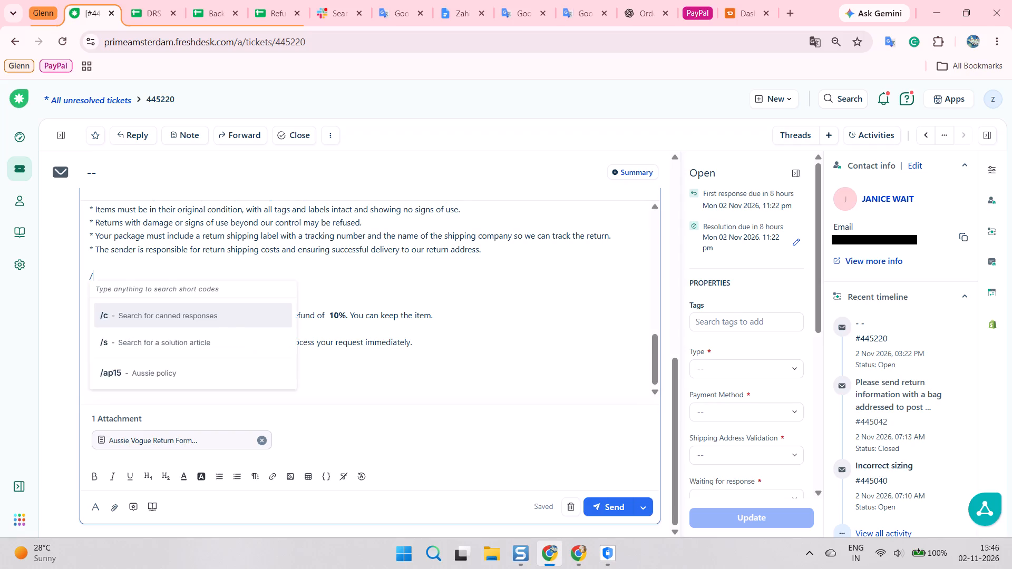
{"action": "key", "text": "BackSpace"}
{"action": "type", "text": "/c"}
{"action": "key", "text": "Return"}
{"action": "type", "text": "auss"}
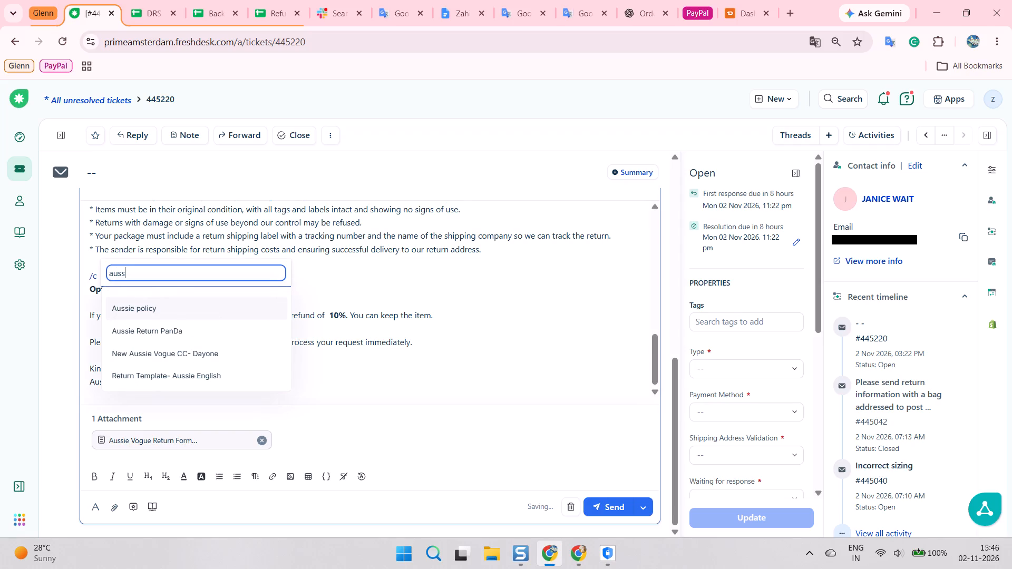
{"action": "left_click", "coordinate": [139, 311]}
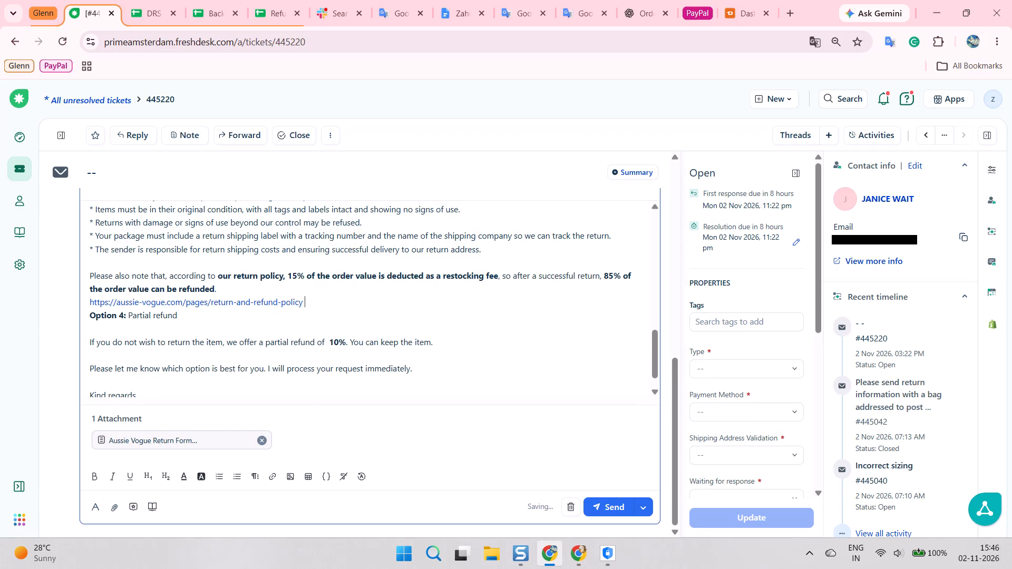
{"action": "key", "text": "Return"}
Send the finished reply with the Aussie Vogue return form attached.
{"action": "scroll", "coordinate": [303, 319], "scroll_direction": "down", "scroll_amount": 11}
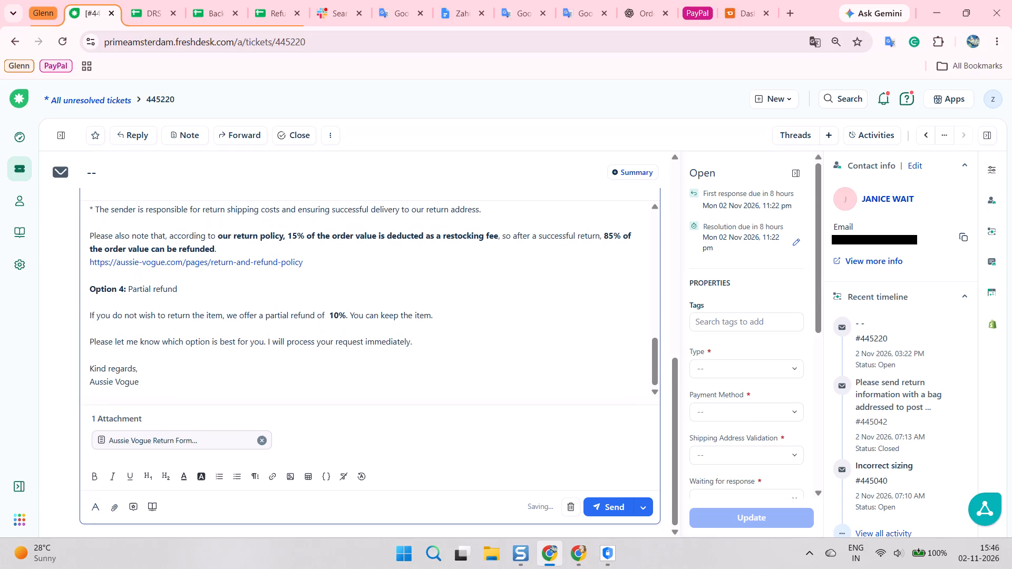
{"action": "scroll", "coordinate": [498, 409], "scroll_direction": "down", "scroll_amount": 2}
{"action": "left_click", "coordinate": [629, 535]}
{"action": "left_click", "coordinate": [616, 516]}
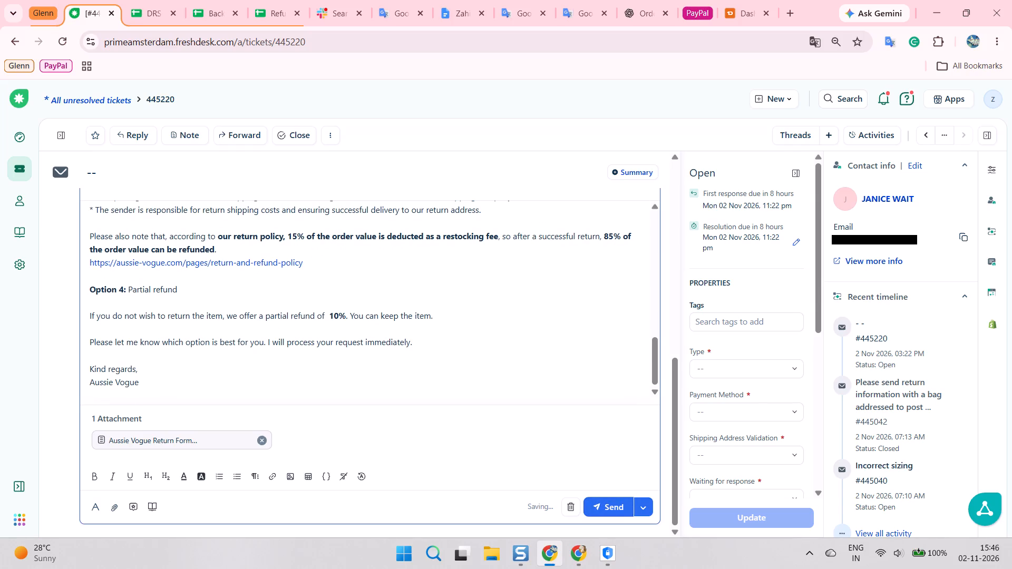
{"action": "left_click", "coordinate": [605, 505]}
Set the ticket type to Return + Size Issue, payment method to PayPal per the Shopify order, and shipping address validation to Verified & Correct.
{"action": "scroll", "coordinate": [463, 355], "scroll_direction": "down", "scroll_amount": 5}
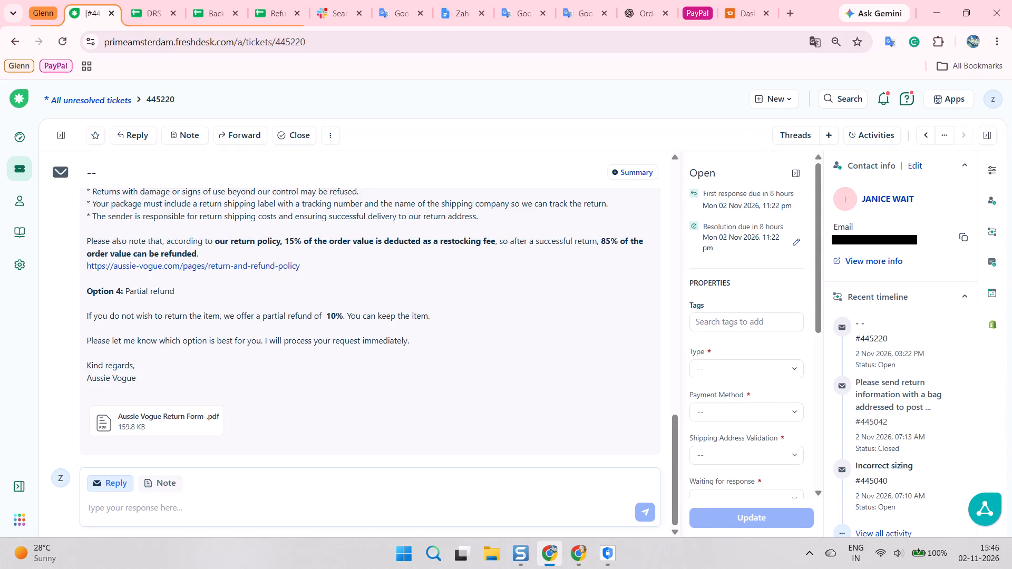
{"action": "left_click", "coordinate": [739, 374]}
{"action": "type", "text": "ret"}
{"action": "left_click", "coordinate": [738, 451]}
{"action": "key", "text": "Tab"}
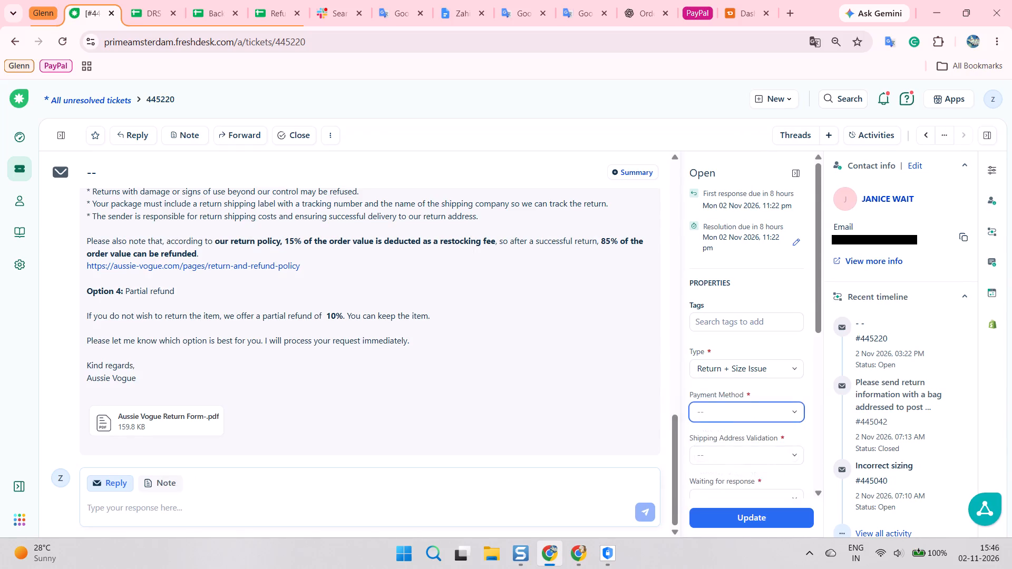
{"action": "key", "text": "alt+Tab"}
{"action": "scroll", "coordinate": [696, 287], "scroll_direction": "down", "scroll_amount": 7}
{"action": "key", "text": "alt+Tab"}
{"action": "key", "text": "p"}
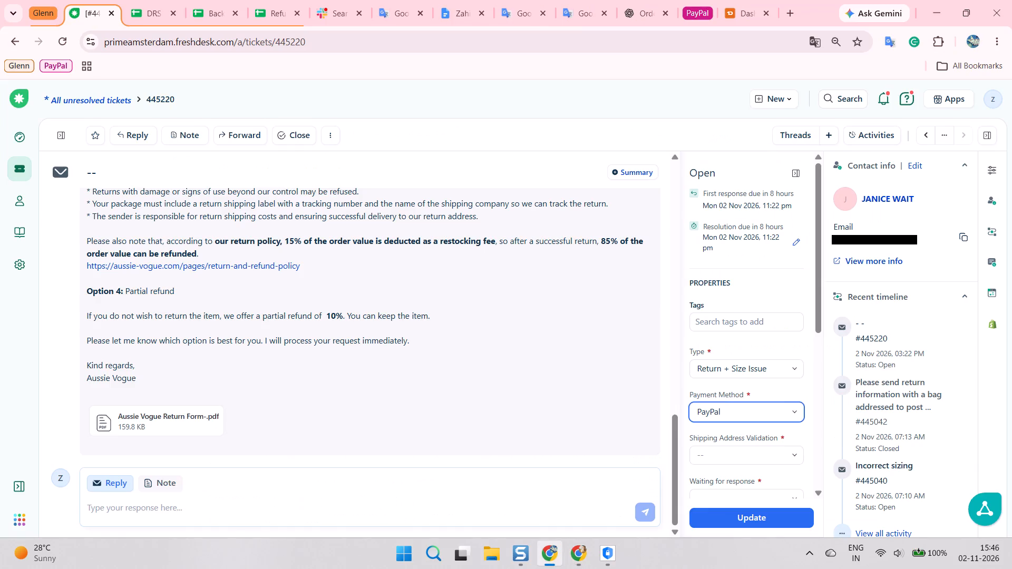
{"action": "key", "text": "Tab"}
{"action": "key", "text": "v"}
Set Waiting for response to N/A and Marketing/PayPal to No in the ticket properties.
{"action": "key", "text": "Tab"}
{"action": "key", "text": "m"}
{"action": "key", "text": "Tab"}
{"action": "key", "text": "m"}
{"action": "scroll", "coordinate": [743, 295], "scroll_direction": "up", "scroll_amount": 3}
{"action": "left_click", "coordinate": [744, 327]}
{"action": "key", "text": "Tab"}
{"action": "key", "text": "Tab"}
{"action": "key", "text": "Tab"}
{"action": "key", "text": "Tab"}
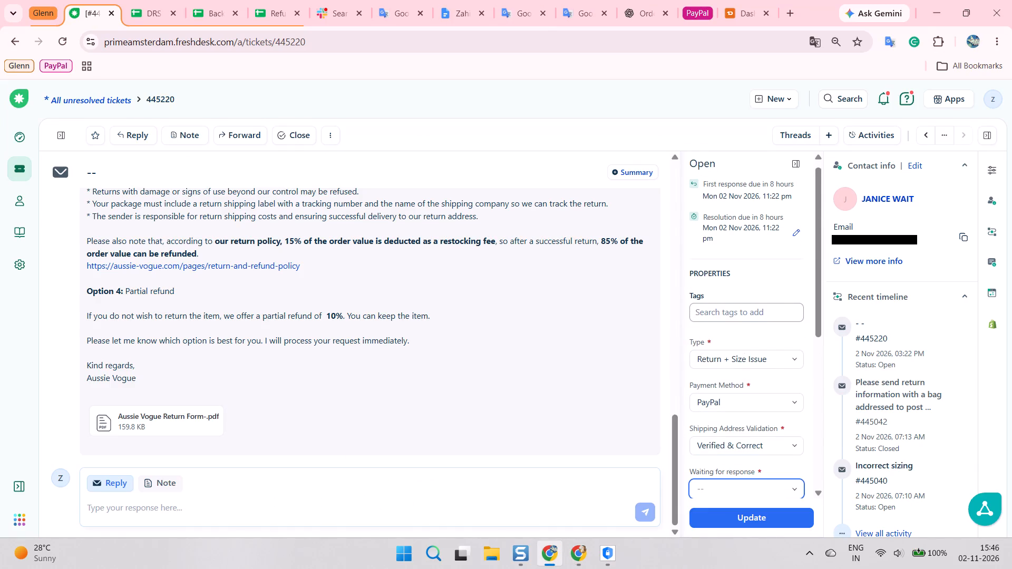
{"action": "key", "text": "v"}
{"action": "key", "text": "Tab"}
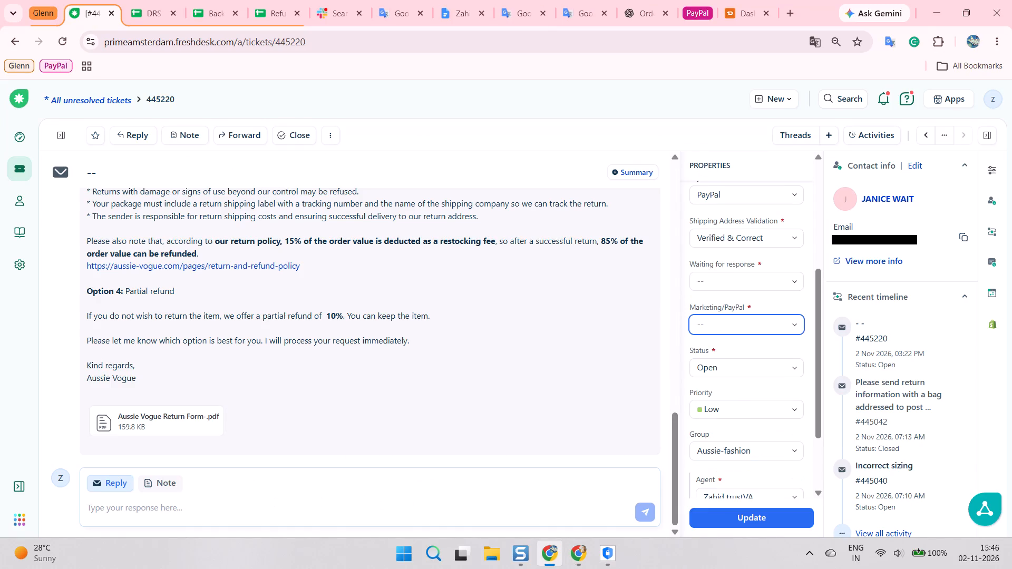
{"action": "scroll", "coordinate": [741, 329], "scroll_direction": "up", "scroll_amount": 4}
{"action": "left_click", "coordinate": [742, 319]}
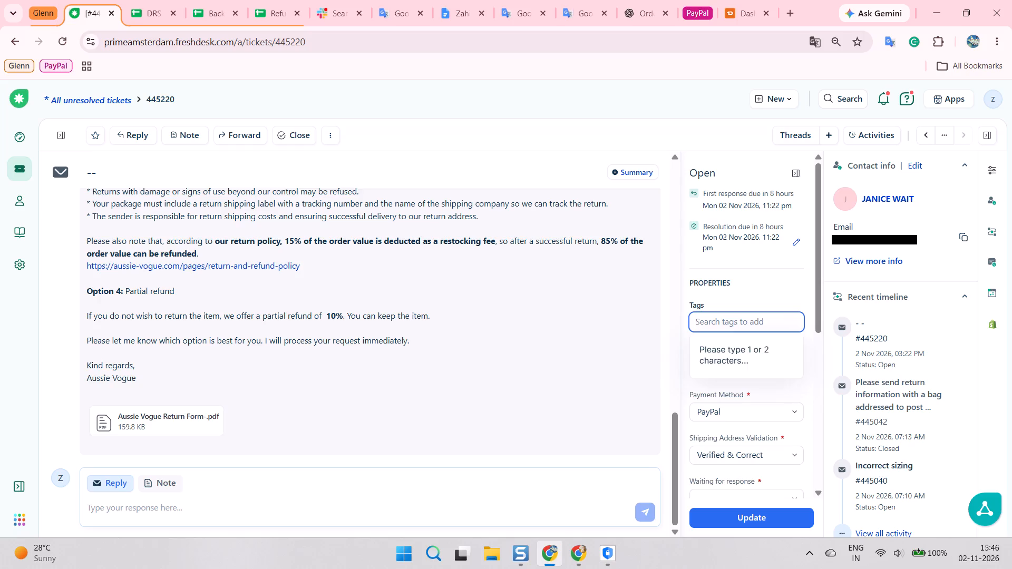
{"action": "key", "text": "Tab"}
{"action": "key", "text": "Tab"}
{"action": "scroll", "coordinate": [744, 320], "scroll_direction": "down", "scroll_amount": 1}
{"action": "key", "text": "Tab"}
{"action": "key", "text": "Tab"}
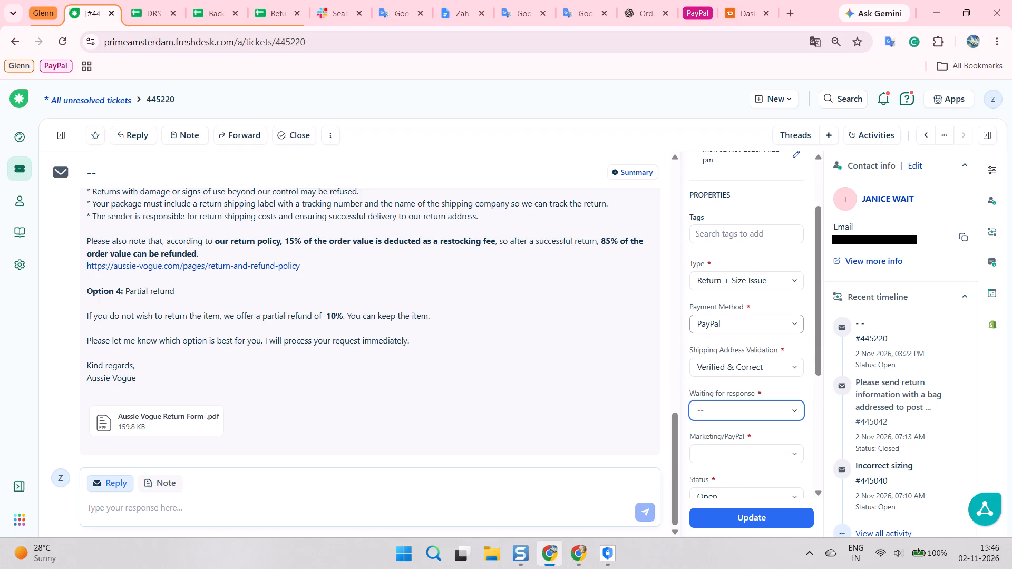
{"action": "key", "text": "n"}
{"action": "key", "text": "Tab"}
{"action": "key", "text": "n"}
{"action": "key", "text": "Tab"}
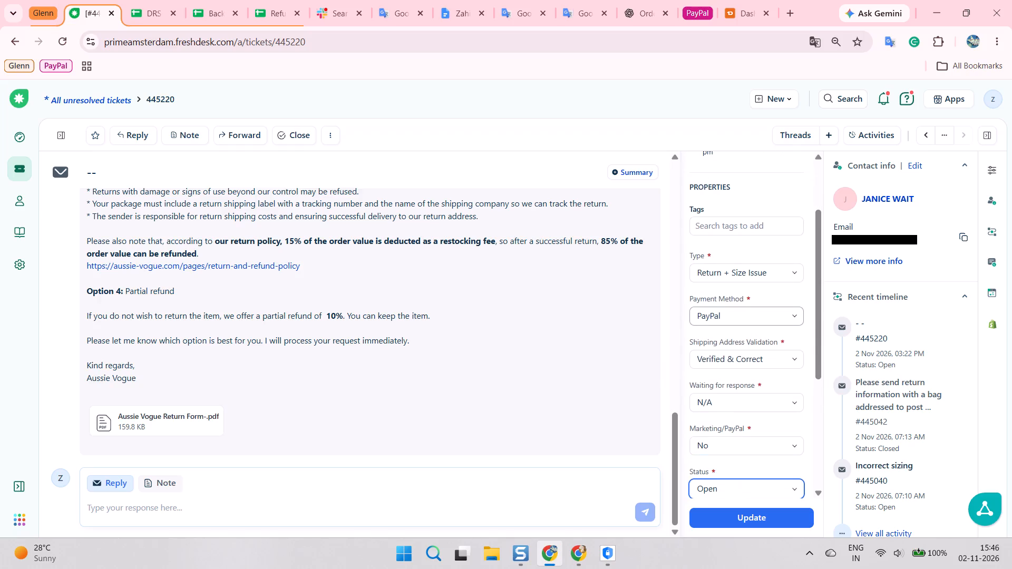
Set the ticket status to Resolved, reselect the assigned agent and update the ticket properties.
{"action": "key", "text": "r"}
{"action": "key", "text": "Tab"}
{"action": "key", "text": "Tab"}
{"action": "key", "text": "Tab"}
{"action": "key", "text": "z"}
{"action": "scroll", "coordinate": [751, 391], "scroll_direction": "down", "scroll_amount": 3}
{"action": "left_click", "coordinate": [758, 522]}
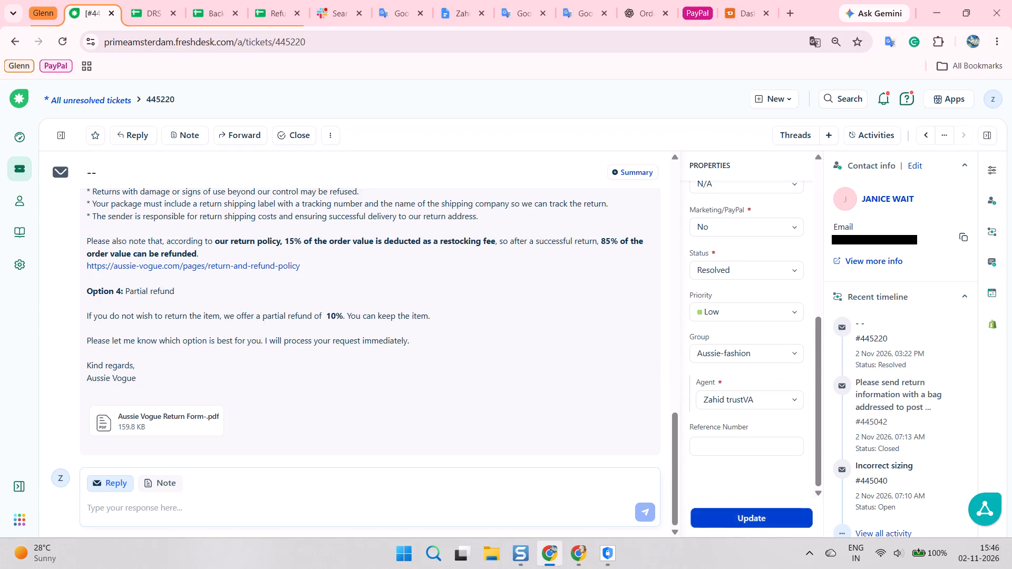
Copy ticket number 445220 into the next empty cell of column AN under ZAHID in the DRS- Nov 2026 spreadsheet.
{"action": "left_click", "coordinate": [160, 99]}
{"action": "key", "text": "ctrl+c"}
{"action": "key", "text": "ctrl+c"}
{"action": "double_click", "coordinate": [160, 99], "text": "ctrl"}
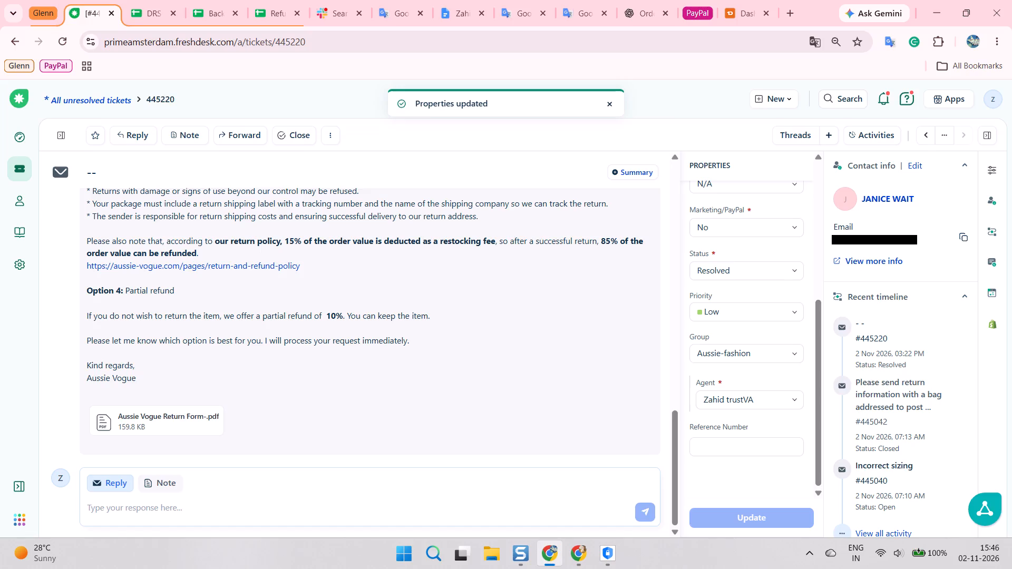
{"action": "key", "text": "ctrl+c"}
{"action": "key", "text": "ctrl+c"}
{"action": "left_click", "coordinate": [149, 9]}
{"action": "key", "text": "ctrl+v"}
{"action": "left_click", "coordinate": [413, 274]}
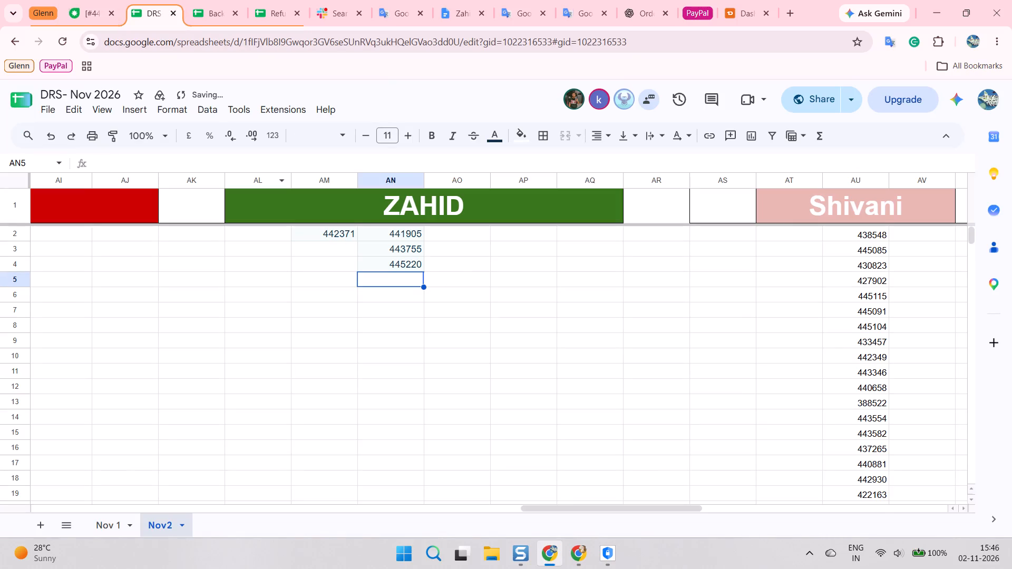
{"action": "left_click", "coordinate": [102, 0]}
{"action": "left_click", "coordinate": [477, 313]}
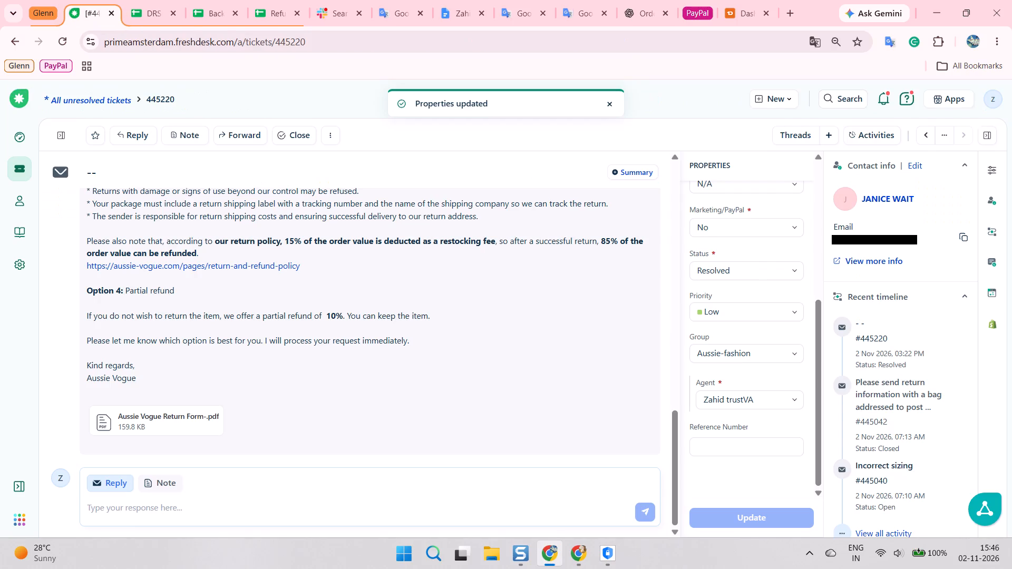
{"action": "scroll", "coordinate": [462, 301], "scroll_direction": "up", "scroll_amount": 1}
{"action": "left_click", "coordinate": [17, 166]}
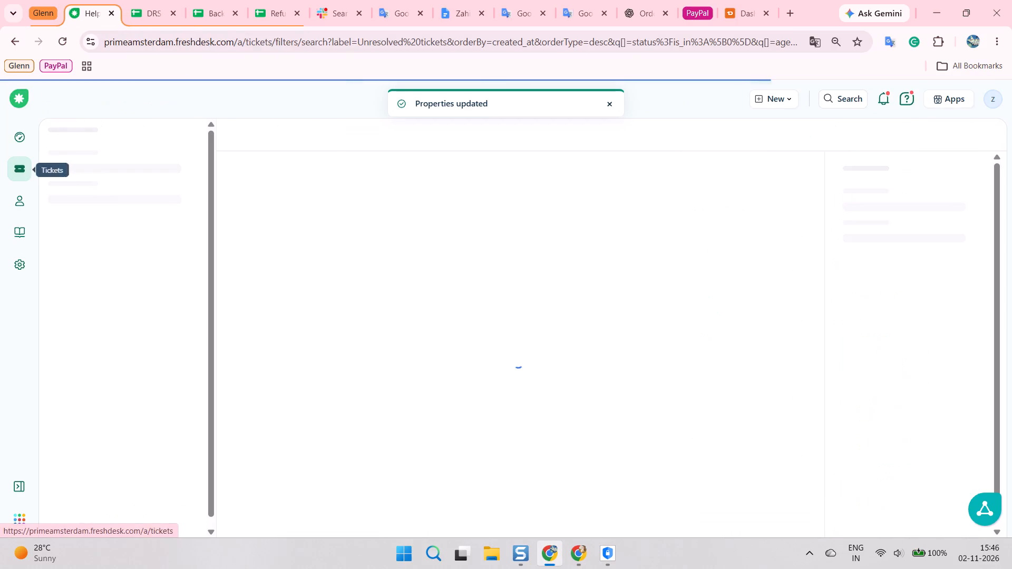
{"action": "scroll", "coordinate": [106, 169], "scroll_direction": "up", "scroll_amount": 1}
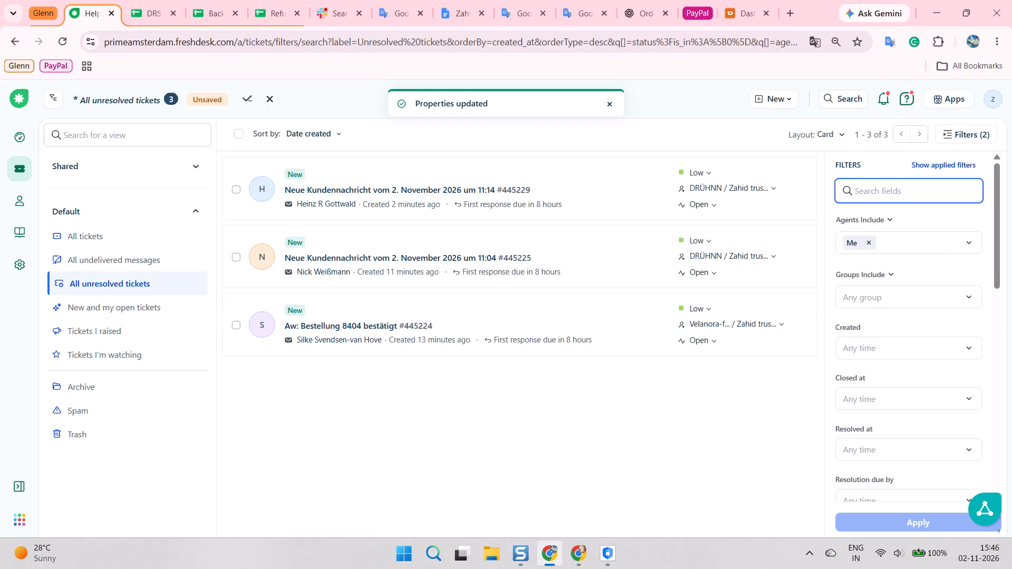
{"action": "left_click", "coordinate": [382, 335]}
{"action": "left_click", "coordinate": [386, 329]}
Look through the customer's message and quoted order confirmation in ticket #445224, and translate the page into English.
{"action": "scroll", "coordinate": [225, 246], "scroll_direction": "down", "scroll_amount": 3}
{"action": "scroll", "coordinate": [284, 269], "scroll_direction": "down", "scroll_amount": 2}
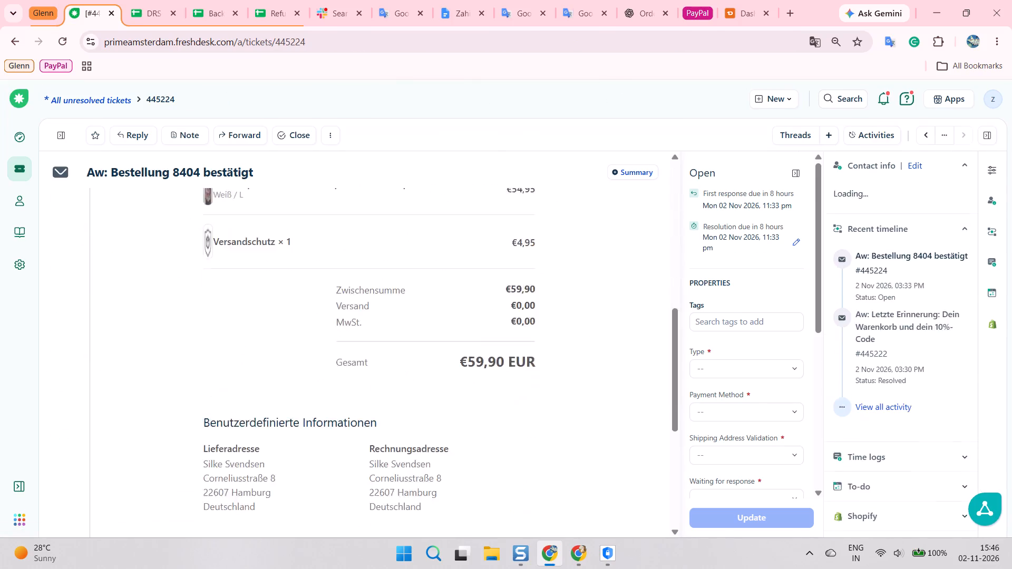
{"action": "scroll", "coordinate": [284, 269], "scroll_direction": "down", "scroll_amount": 4}
{"action": "scroll", "coordinate": [385, 269], "scroll_direction": "up", "scroll_amount": 20}
{"action": "left_click", "coordinate": [357, 267]}
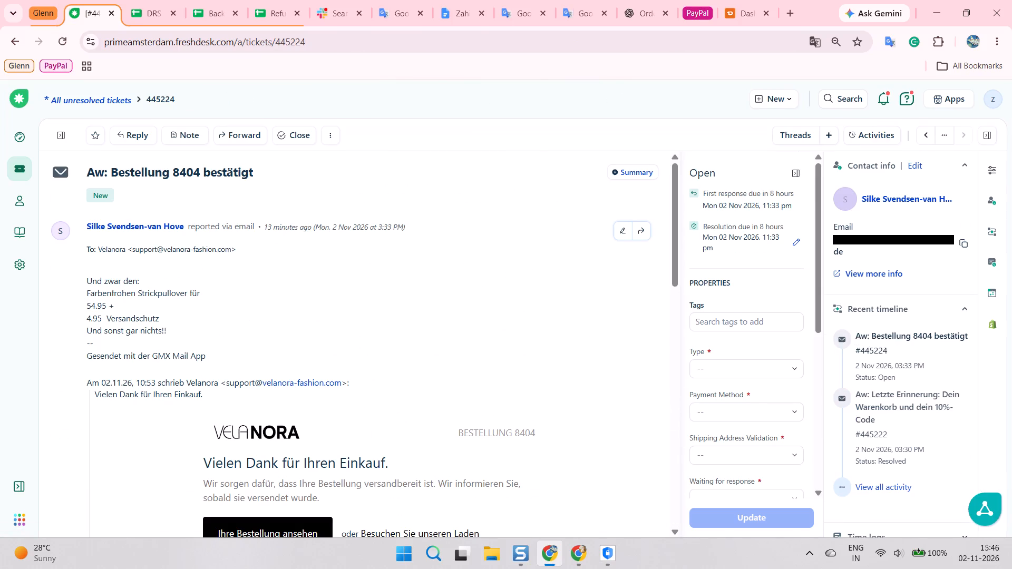
{"action": "right_click", "coordinate": [460, 228]}
{"action": "scroll", "coordinate": [505, 381], "scroll_direction": "down", "scroll_amount": 4}
{"action": "left_click", "coordinate": [535, 467]}
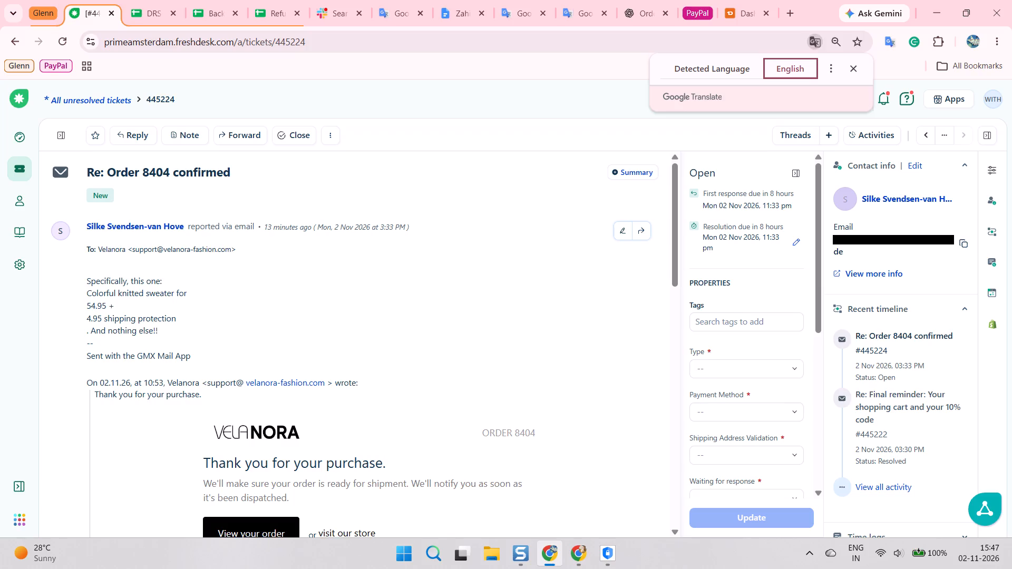
Read the earlier reply in the same customer's ticket #445222 and return to ticket #445224.
{"action": "left_click", "coordinate": [918, 394]}
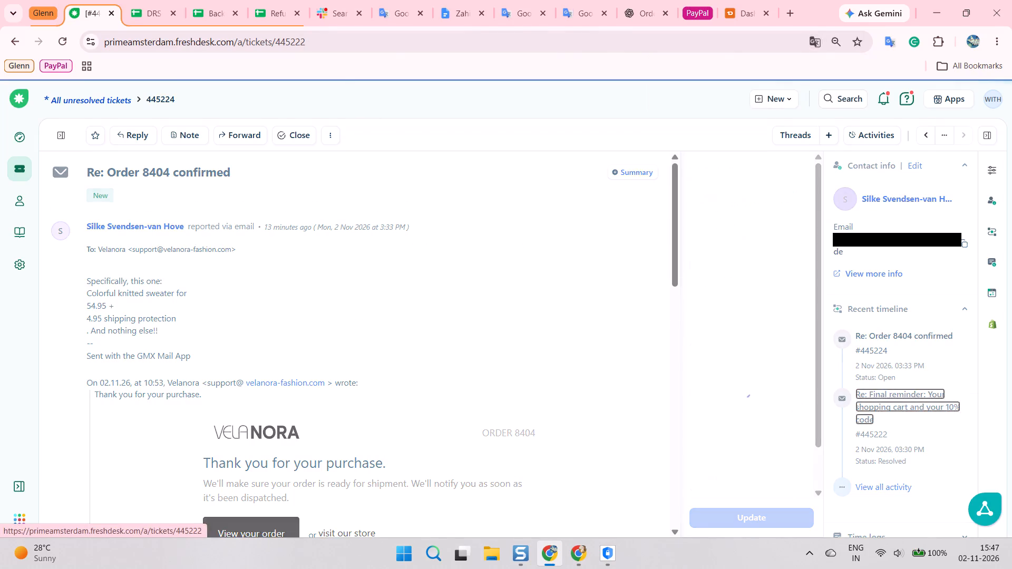
{"action": "scroll", "coordinate": [346, 248], "scroll_direction": "down", "scroll_amount": 20}
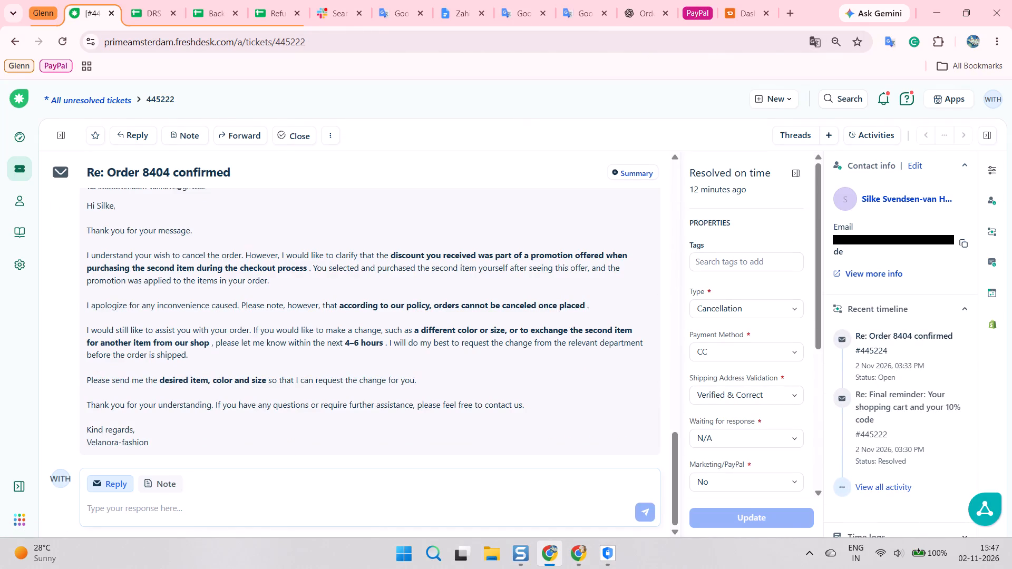
{"action": "left_click", "coordinate": [897, 334]}
{"action": "scroll", "coordinate": [450, 332], "scroll_direction": "up", "scroll_amount": 1}
{"action": "scroll", "coordinate": [398, 310], "scroll_direction": "up", "scroll_amount": 2}
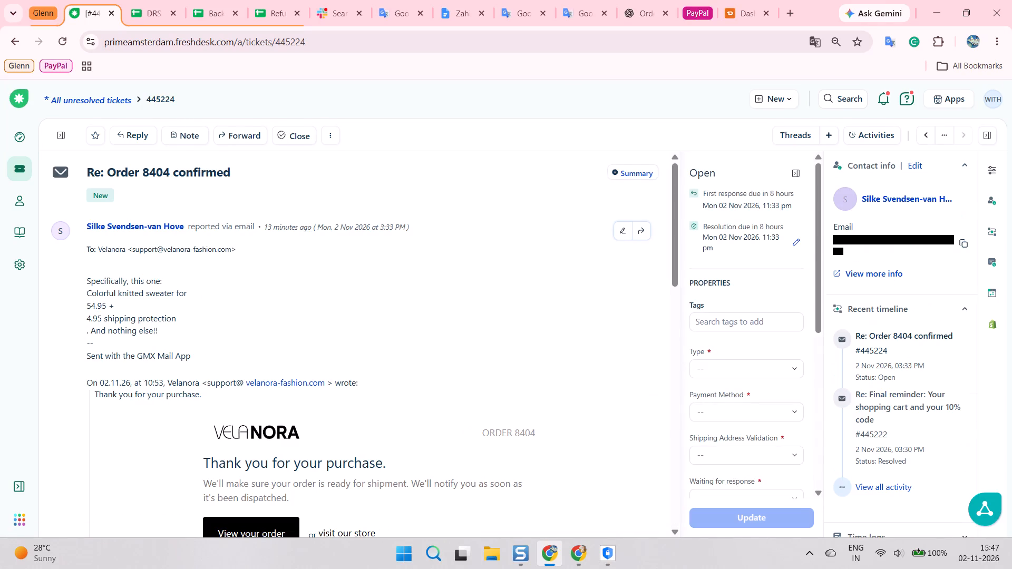
{"action": "left_click", "coordinate": [296, 278]}
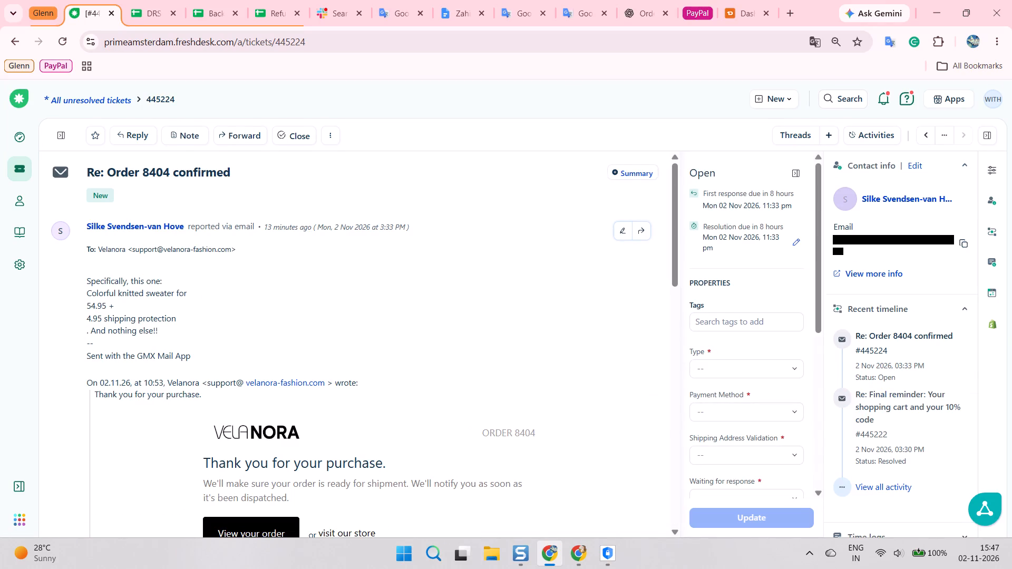
{"action": "left_click", "coordinate": [302, 276]}
{"action": "left_click", "coordinate": [256, 288]}
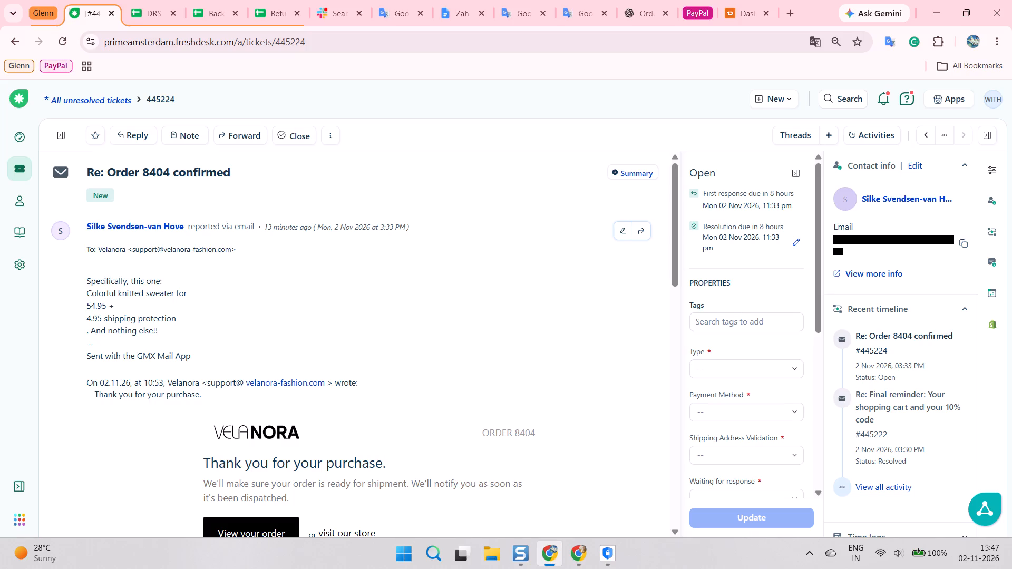
{"action": "left_click", "coordinate": [967, 241]}
{"action": "scroll", "coordinate": [441, 268], "scroll_direction": "up", "scroll_amount": 2}
{"action": "left_click", "coordinate": [367, 263]}
{"action": "key", "text": "alt+Tab"}
{"action": "left_click", "coordinate": [45, 9]}
{"action": "scroll", "coordinate": [93, 19], "scroll_direction": "up", "scroll_amount": 3}
{"action": "left_click", "coordinate": [90, 14]}
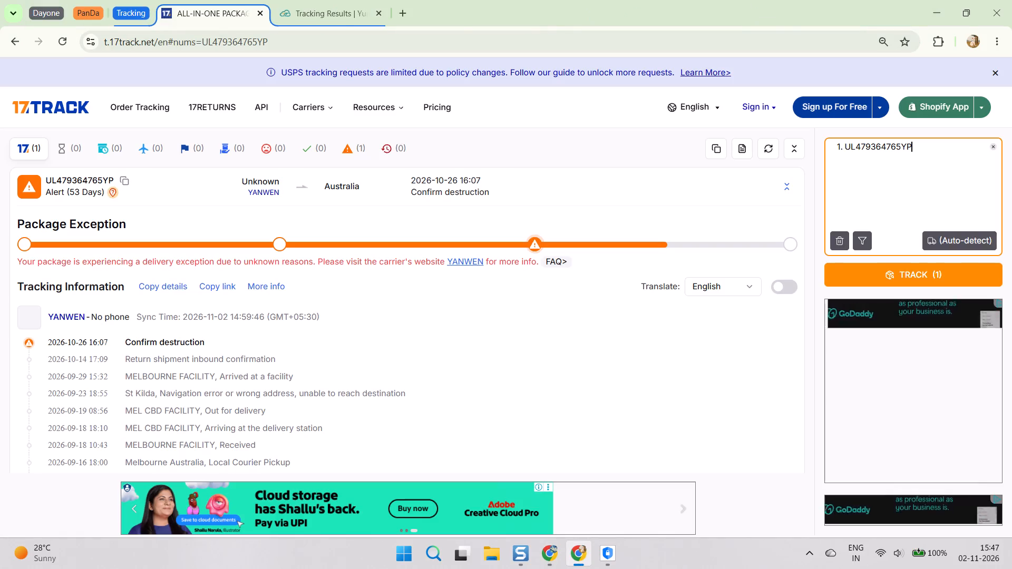
{"action": "left_click", "coordinate": [154, 0]}
{"action": "scroll", "coordinate": [265, 75], "scroll_direction": "up", "scroll_amount": 7}
{"action": "left_click", "coordinate": [48, 109]}
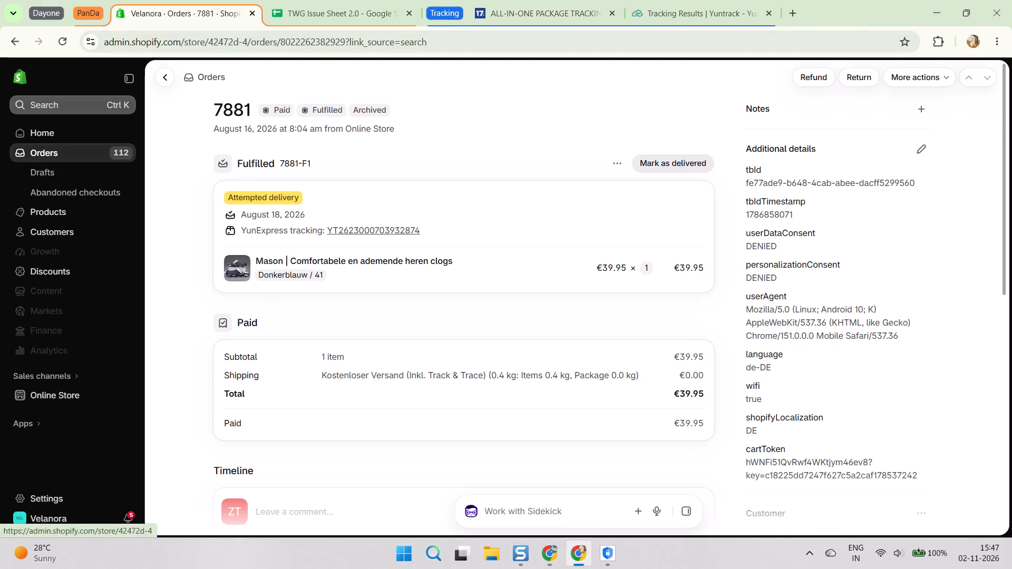
{"action": "key", "text": "ctrl+v"}
{"action": "left_click", "coordinate": [84, 105]}
{"action": "left_click", "coordinate": [85, 107]}
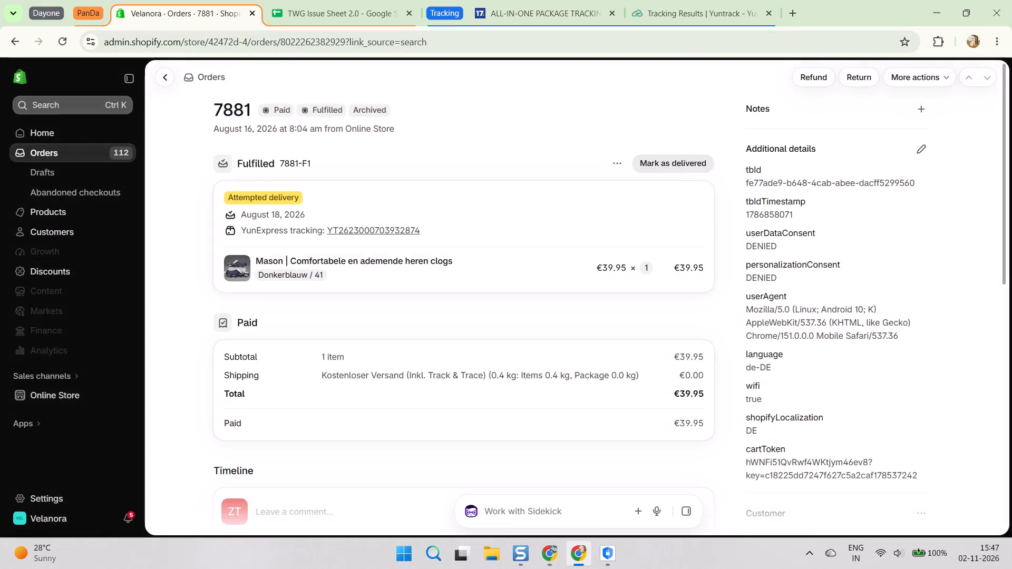
{"action": "key", "text": "ctrl+v"}
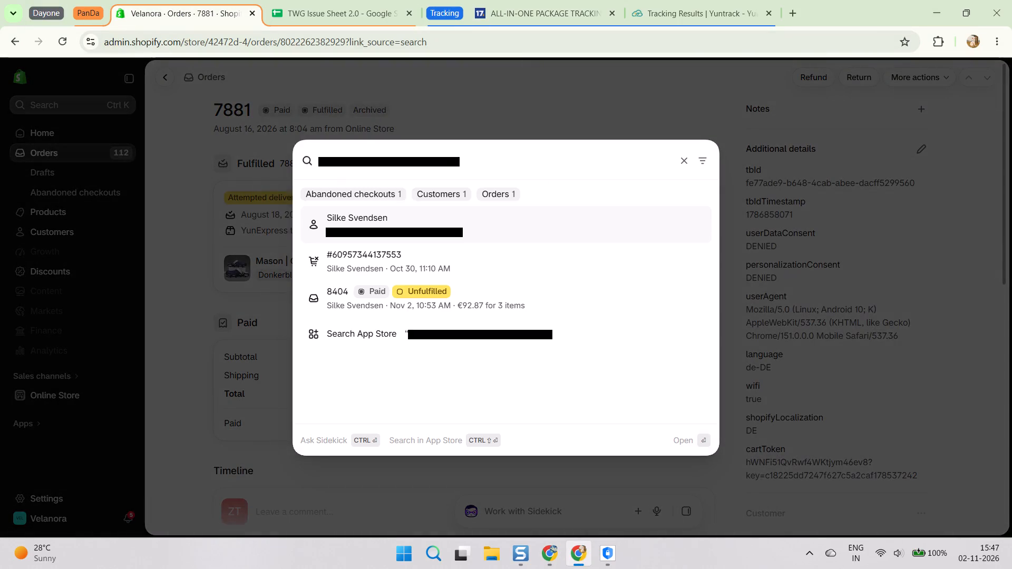
{"action": "left_click", "coordinate": [339, 293]}
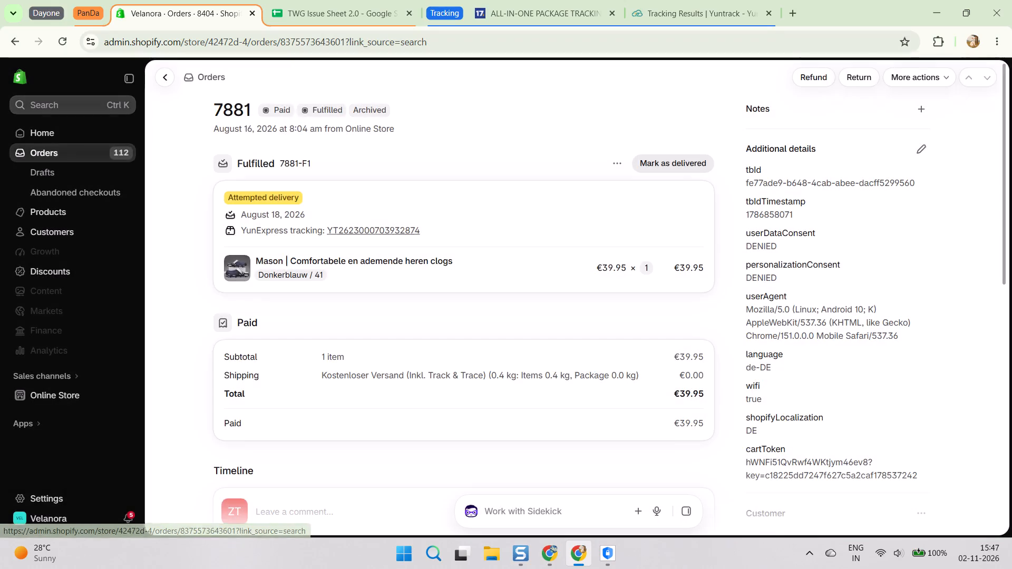
{"action": "key", "text": "alt+Tab"}
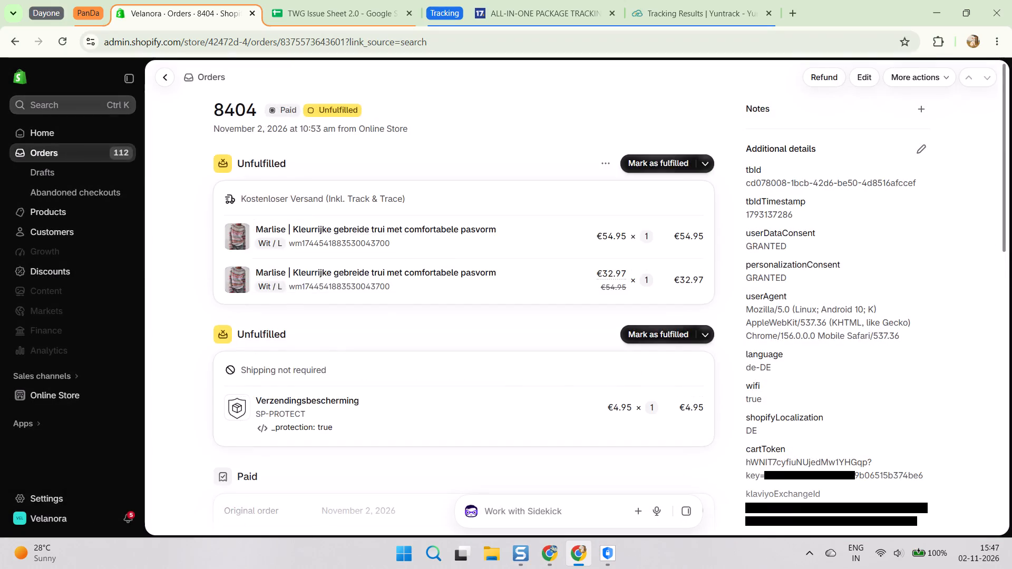
{"action": "left_click", "coordinate": [313, 303]}
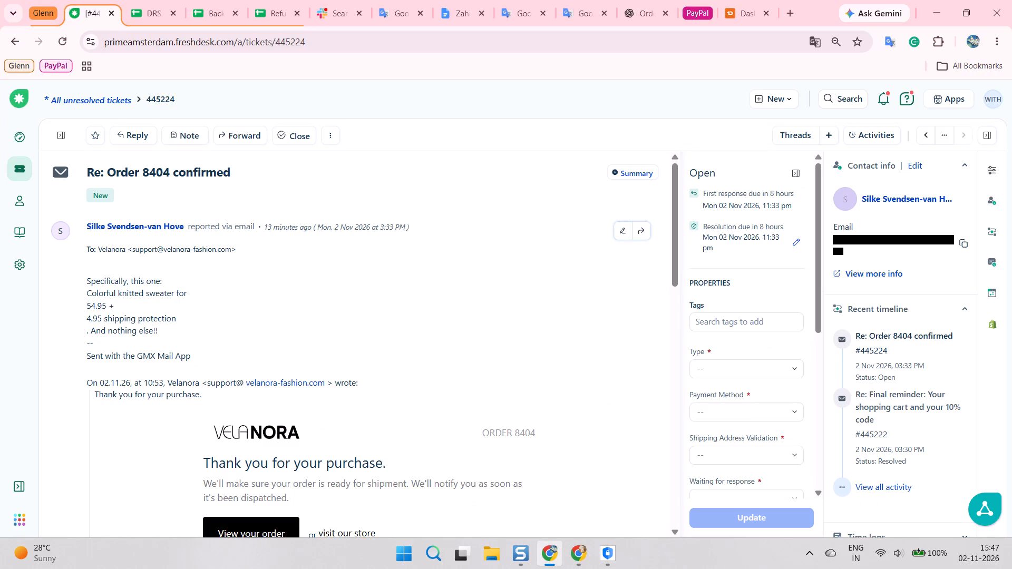
{"action": "key", "text": "alt+Tab"}
{"action": "scroll", "coordinate": [364, 256], "scroll_direction": "up", "scroll_amount": 1}
{"action": "left_click", "coordinate": [440, 100]}
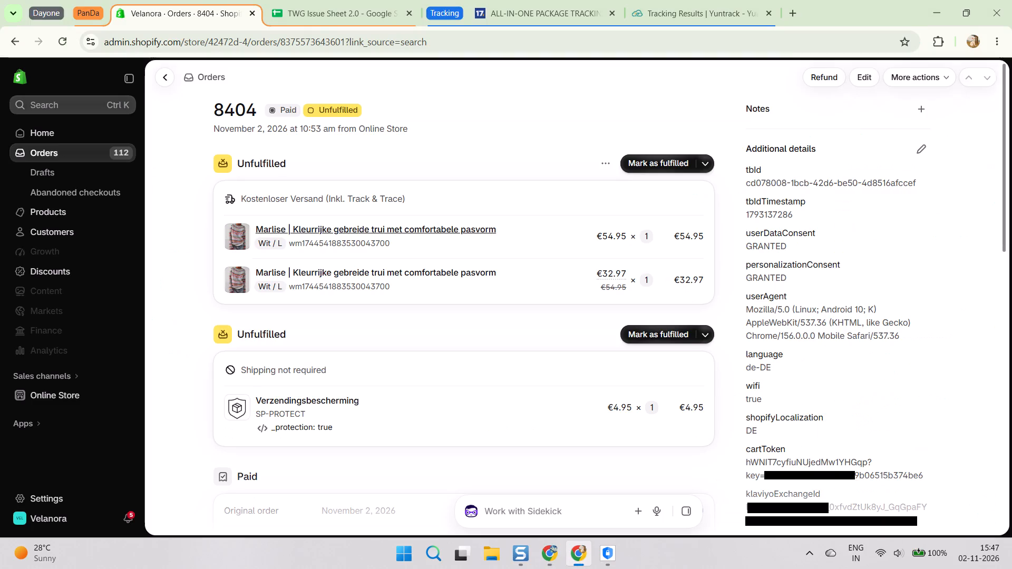
{"action": "key", "text": "alt+Tab"}
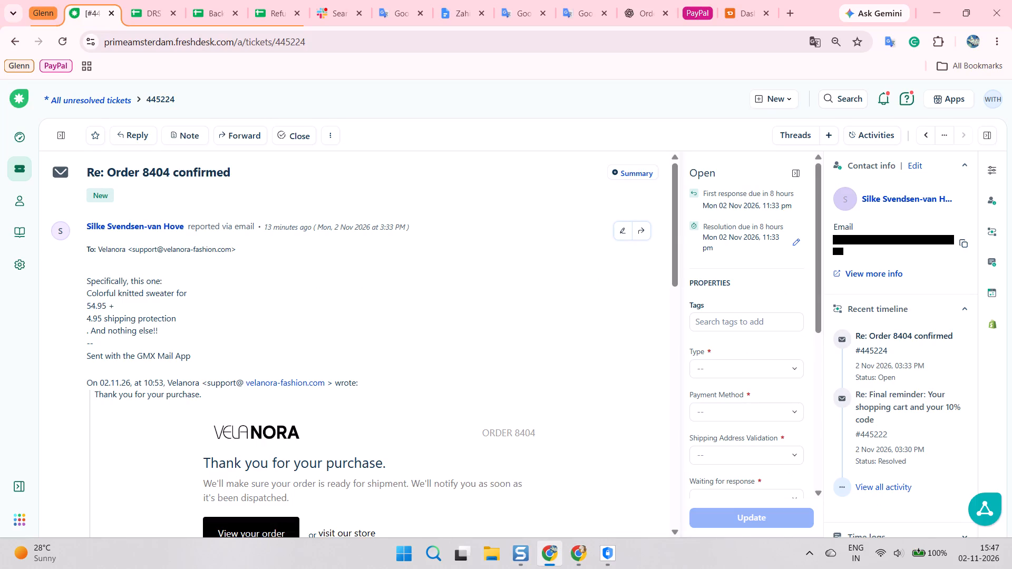
Reread the customer's message and the earlier reply in ticket #445222, and return to ticket #445224.
{"action": "scroll", "coordinate": [141, 308], "scroll_direction": "down", "scroll_amount": 1}
{"action": "left_click", "coordinate": [907, 405]}
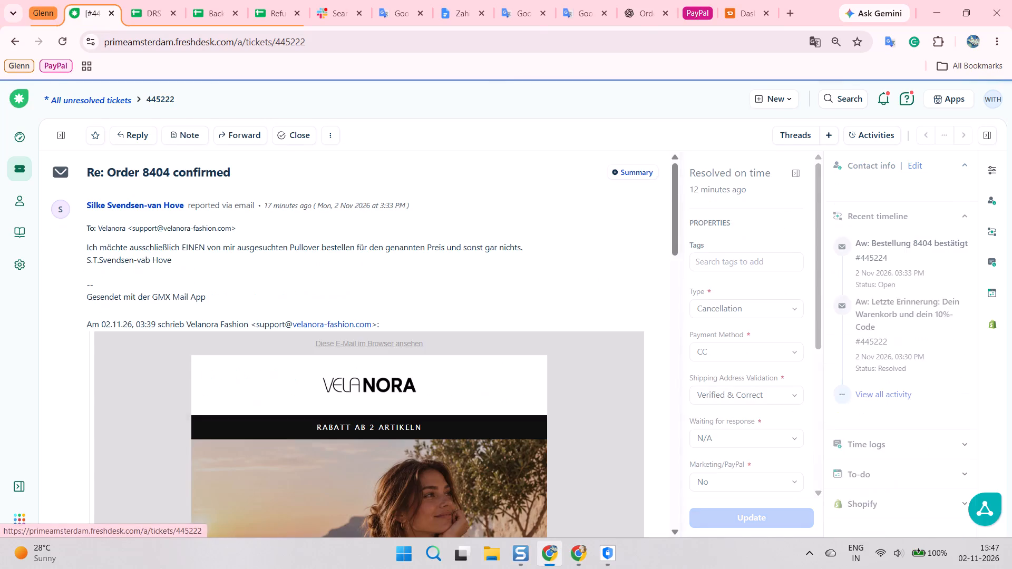
{"action": "scroll", "coordinate": [394, 294], "scroll_direction": "down", "scroll_amount": 17}
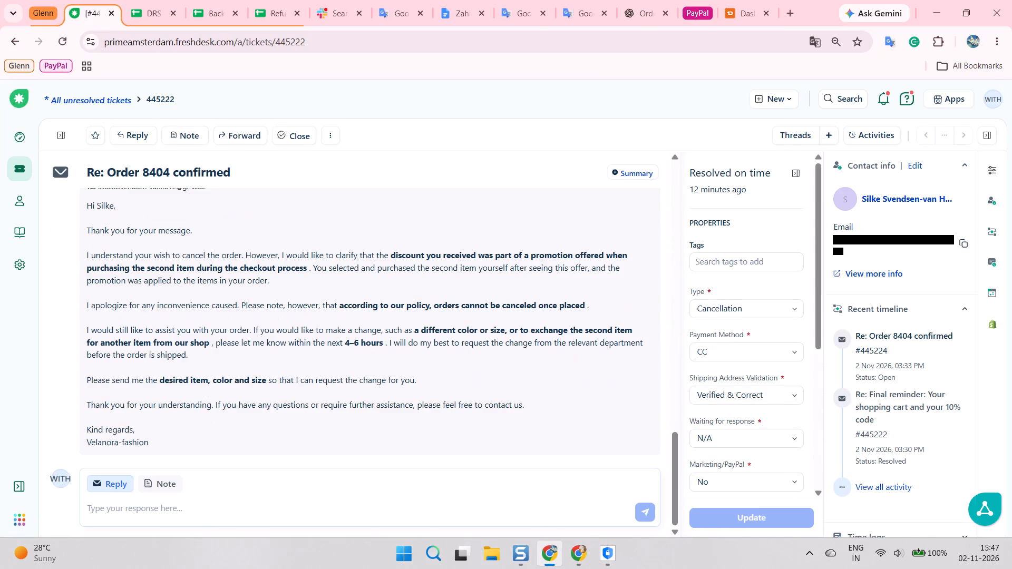
{"action": "scroll", "coordinate": [425, 313], "scroll_direction": "up", "scroll_amount": 19}
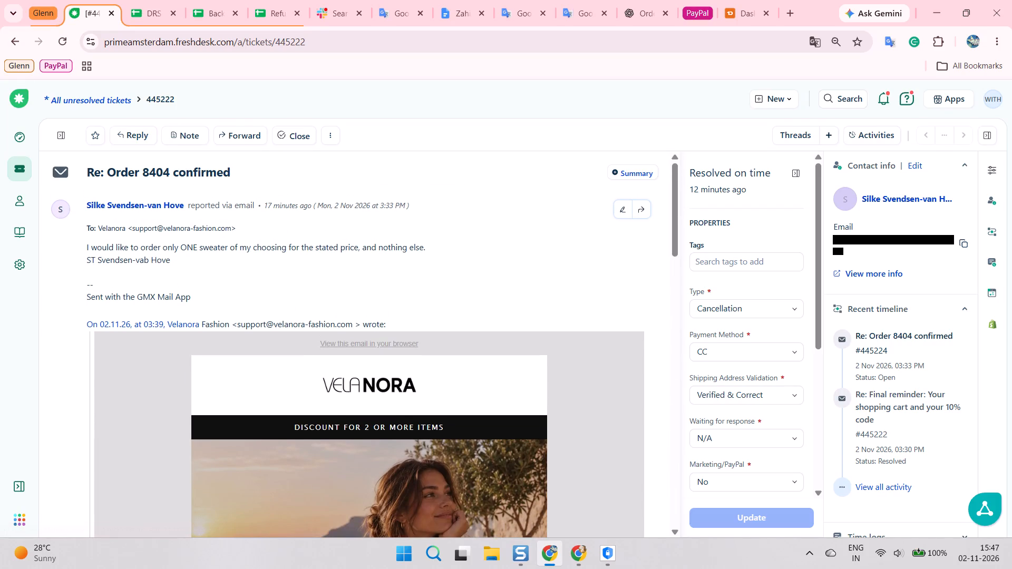
{"action": "scroll", "coordinate": [179, 252], "scroll_direction": "down", "scroll_amount": 14}
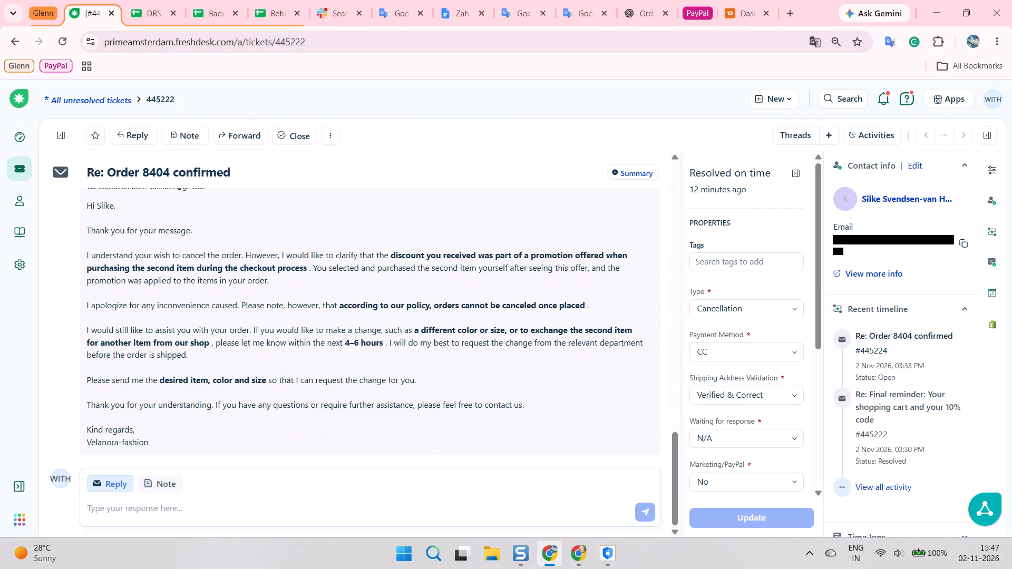
{"action": "scroll", "coordinate": [522, 289], "scroll_direction": "up", "scroll_amount": 3}
{"action": "left_click", "coordinate": [917, 339]}
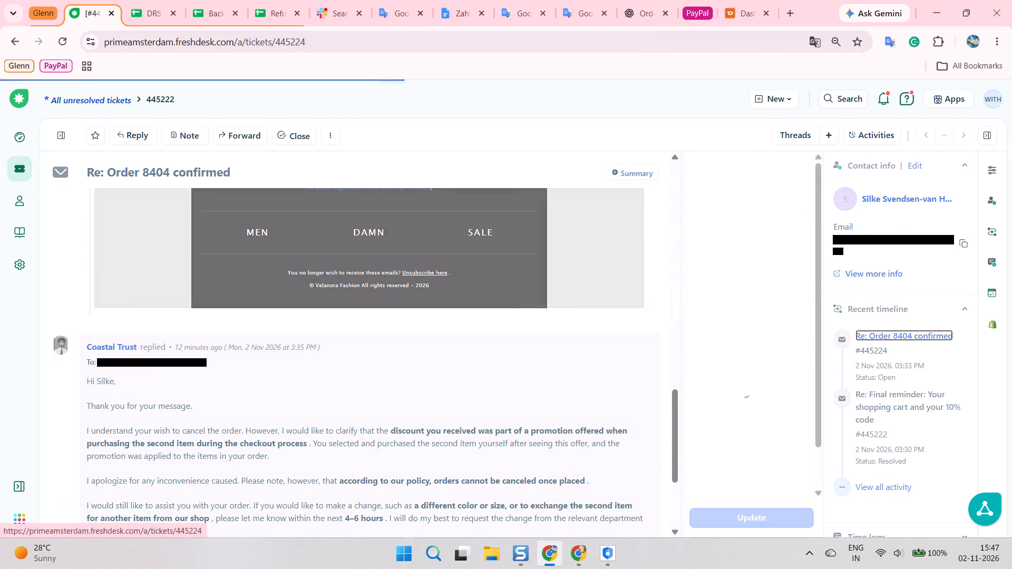
{"action": "scroll", "coordinate": [669, 315], "scroll_direction": "up", "scroll_amount": 12}
{"action": "left_click", "coordinate": [349, 273]}
{"action": "left_click", "coordinate": [290, 261]}
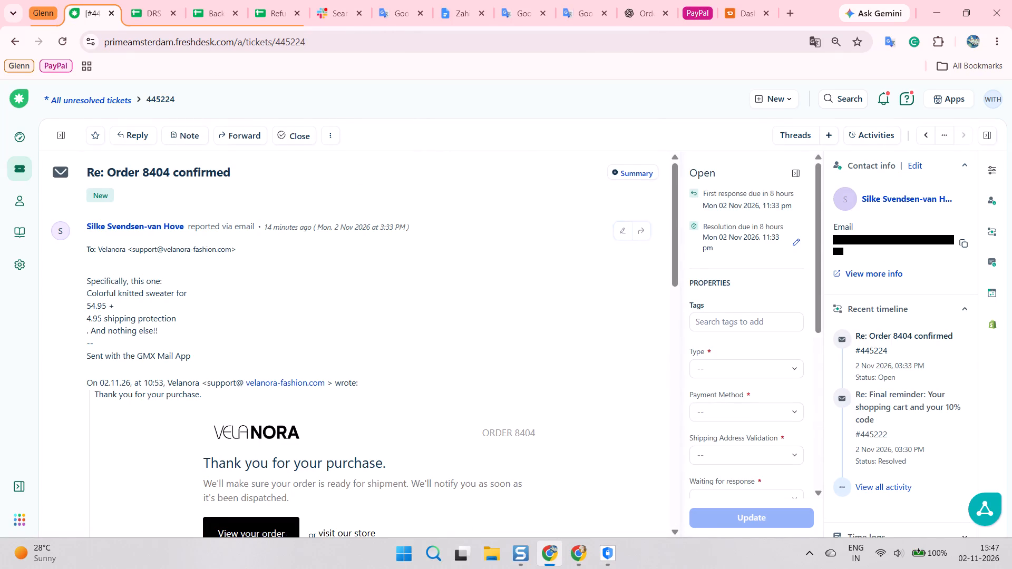
{"action": "left_click", "coordinate": [328, 199]}
{"action": "key", "text": "alt+Tab"}
{"action": "scroll", "coordinate": [385, 224], "scroll_direction": "up", "scroll_amount": 4}
{"action": "left_click", "coordinate": [449, 151]}
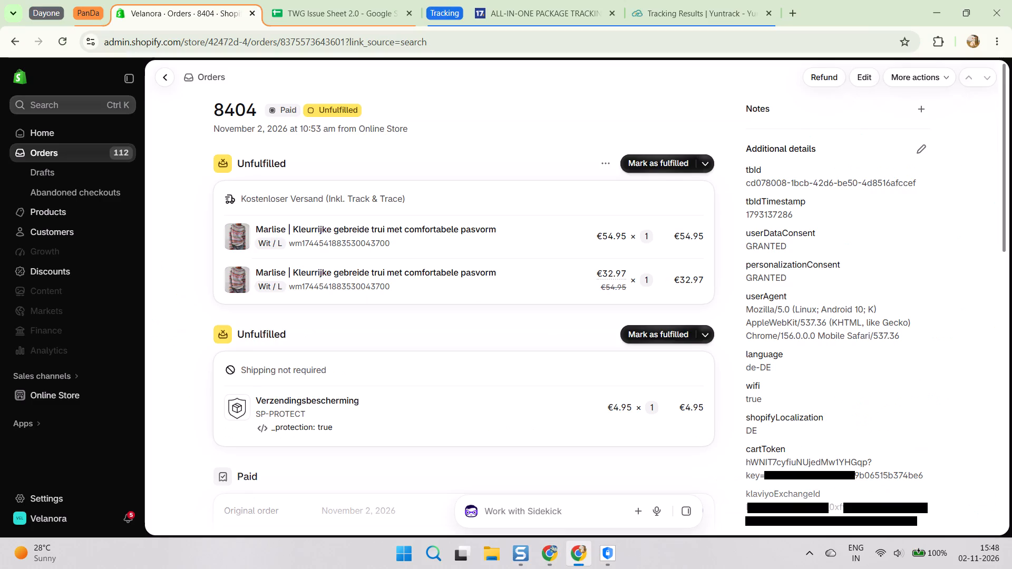
{"action": "key", "text": "Tab"}
{"action": "left_click", "coordinate": [414, 181]}
{"action": "key", "text": "alt+Tab"}
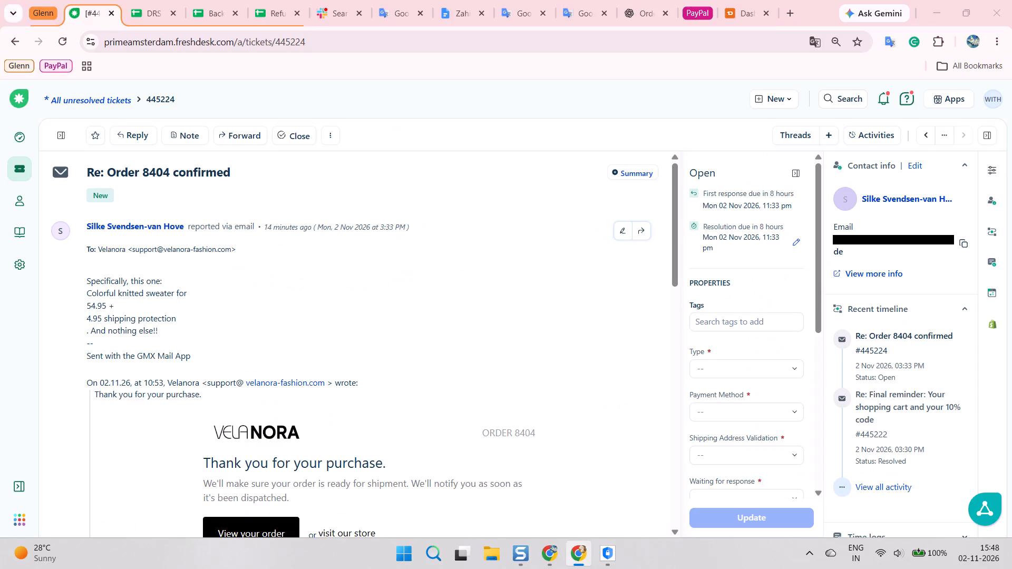
{"action": "left_click", "coordinate": [247, 283]}
{"action": "left_click", "coordinate": [309, 203]}
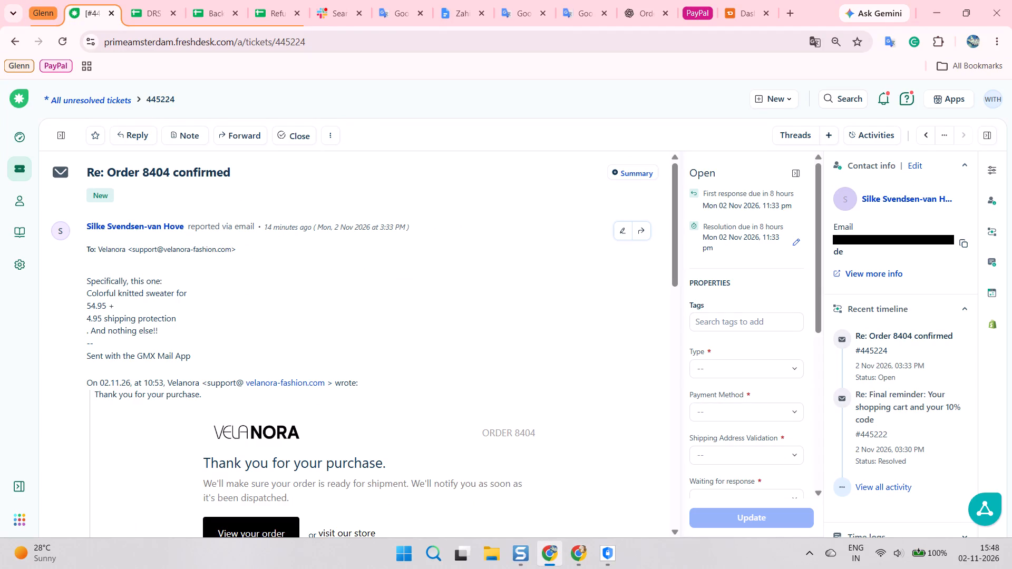
{"action": "scroll", "coordinate": [125, 326], "scroll_direction": "down", "scroll_amount": 1}
{"action": "scroll", "coordinate": [126, 305], "scroll_direction": "up", "scroll_amount": 1}
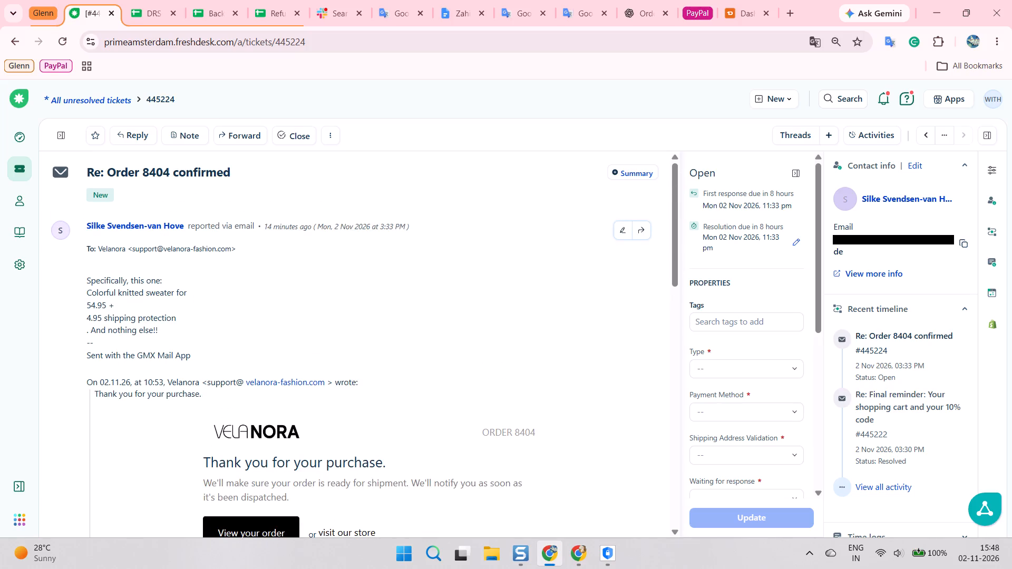
{"action": "scroll", "coordinate": [140, 319], "scroll_direction": "down", "scroll_amount": 17}
{"action": "scroll", "coordinate": [238, 315], "scroll_direction": "up", "scroll_amount": 5}
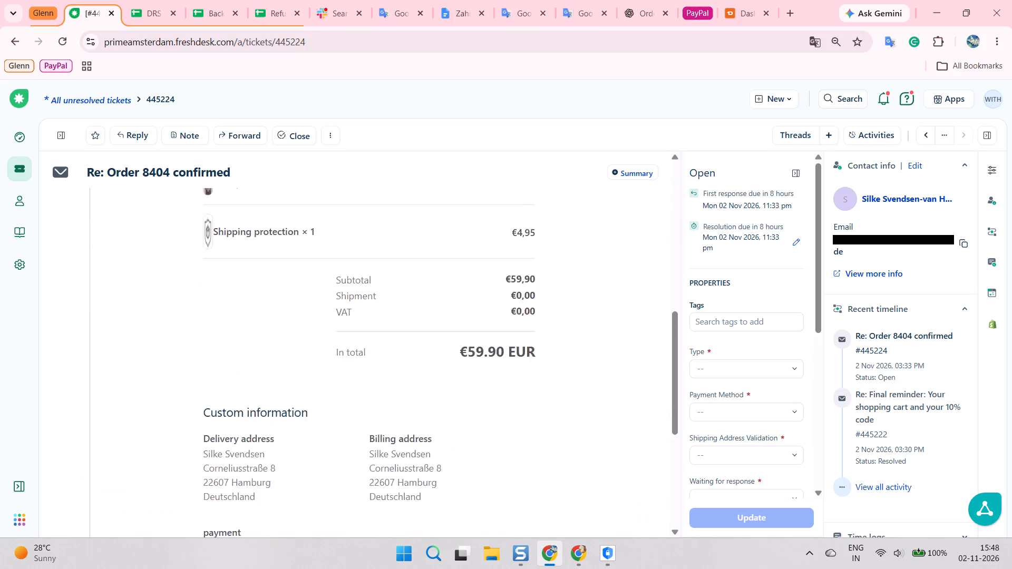
{"action": "scroll", "coordinate": [278, 301], "scroll_direction": "up", "scroll_amount": 7}
{"action": "key", "text": "alt+Tab"}
{"action": "scroll", "coordinate": [378, 258], "scroll_direction": "up", "scroll_amount": 4}
{"action": "left_click", "coordinate": [466, 132]}
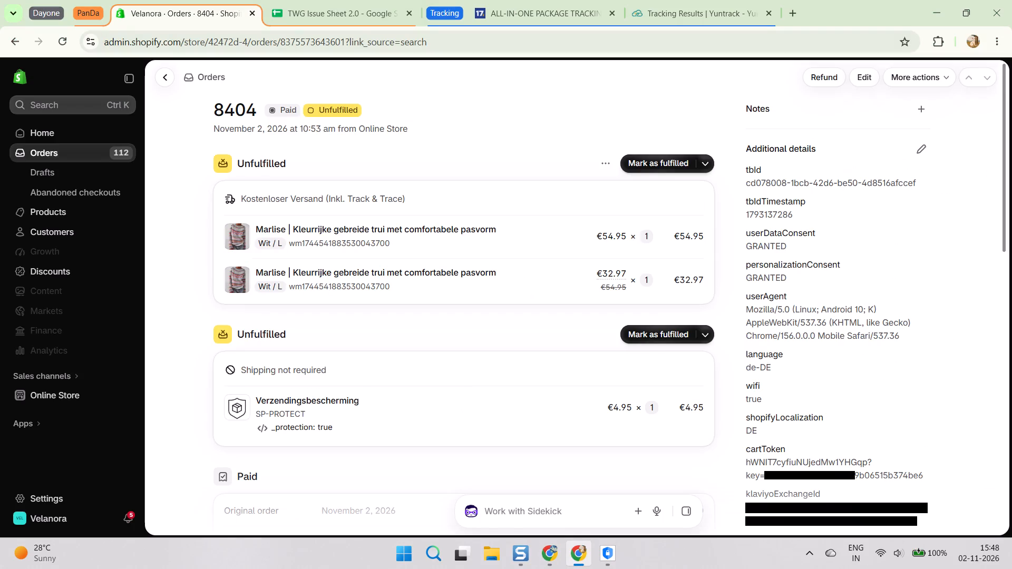
{"action": "scroll", "coordinate": [548, 178], "scroll_direction": "down", "scroll_amount": 2}
{"action": "scroll", "coordinate": [498, 188], "scroll_direction": "up", "scroll_amount": 4}
{"action": "key", "text": "alt+Tab"}
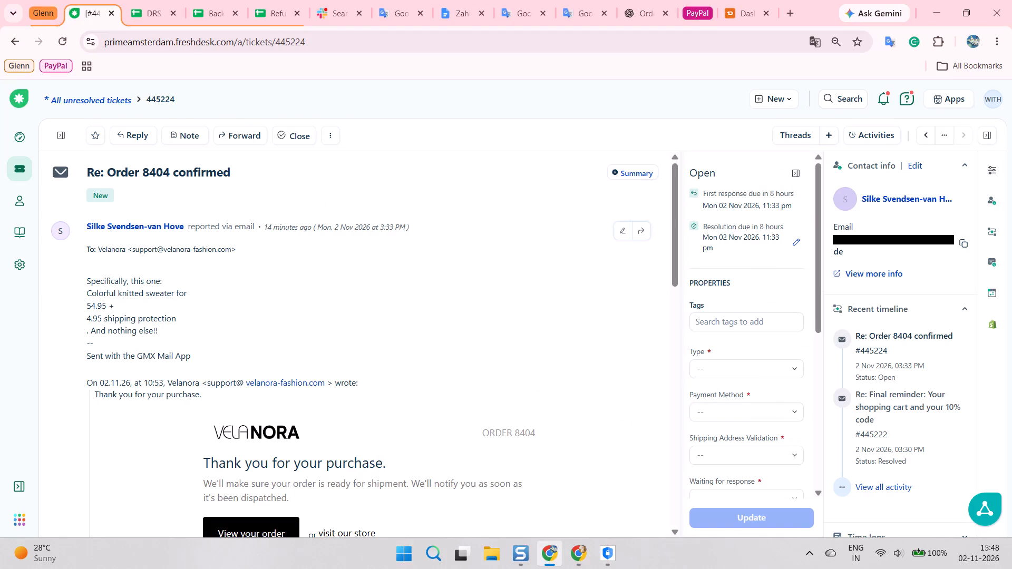
{"action": "left_click", "coordinate": [328, 273]}
{"action": "left_click", "coordinate": [322, 279]}
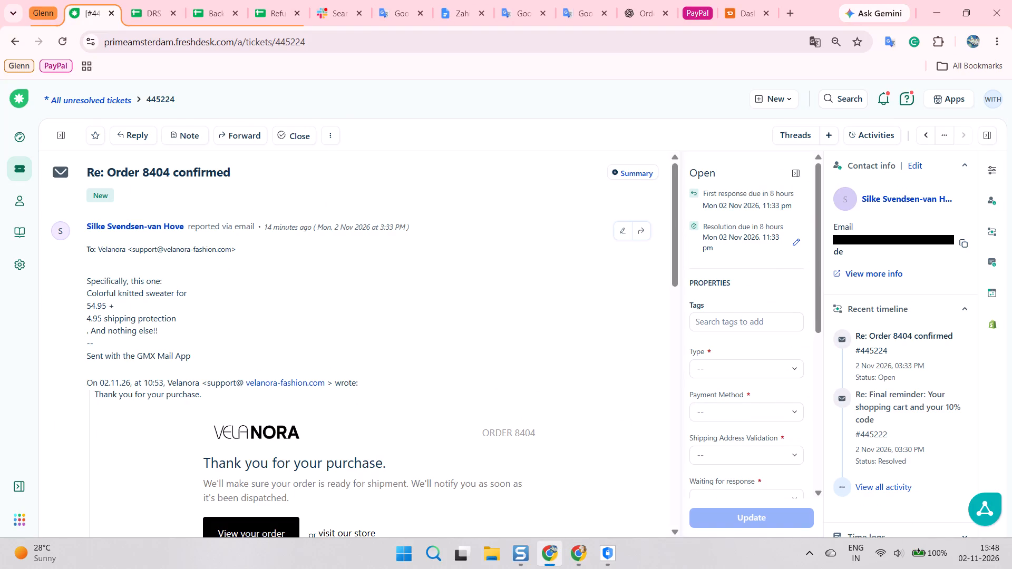
{"action": "left_click", "coordinate": [296, 273]}
{"action": "key", "text": "alt+Tab"}
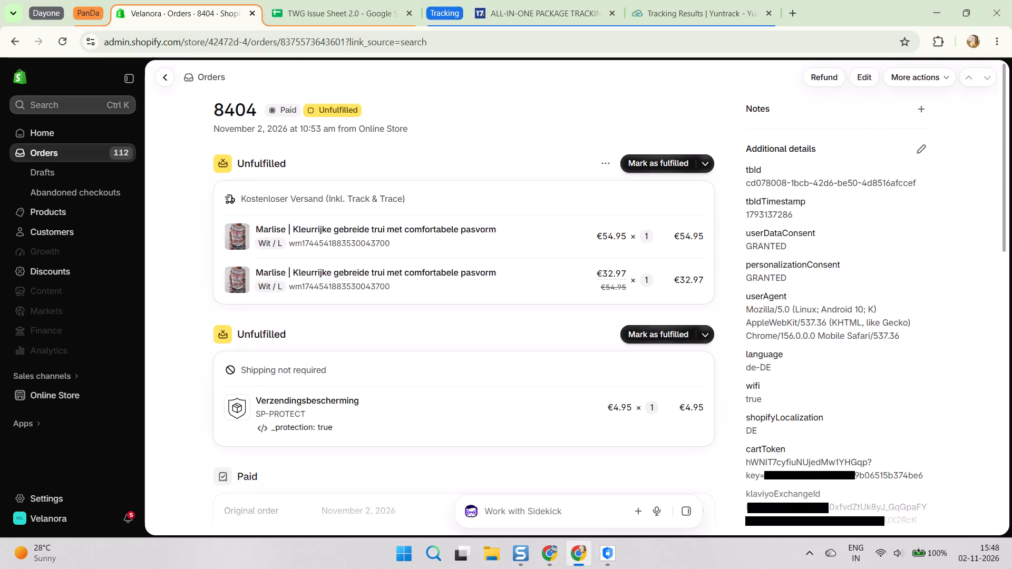
{"action": "left_click", "coordinate": [442, 171]}
{"action": "key", "text": "alt+Tab"}
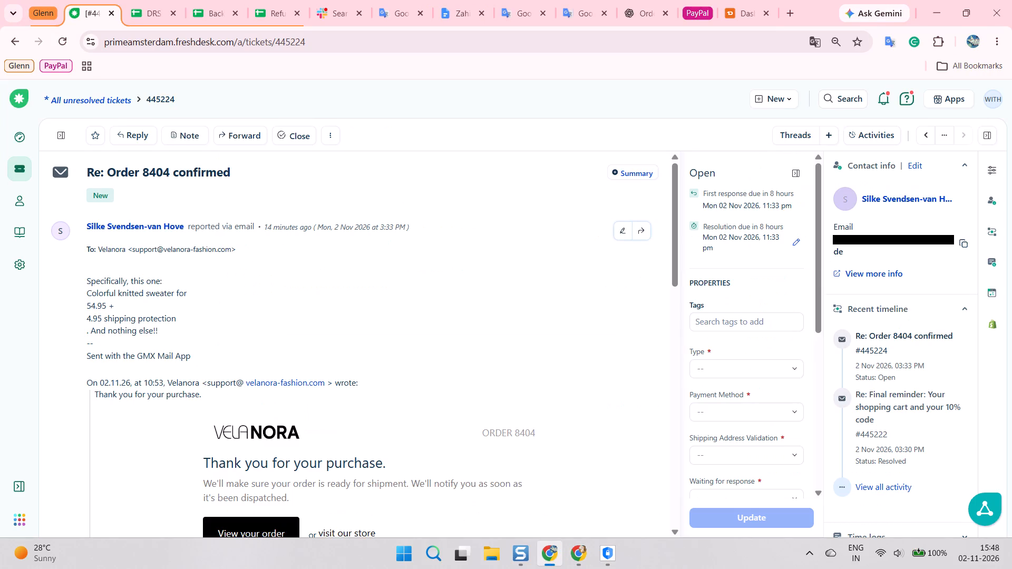
{"action": "right_click", "coordinate": [415, 191]}
{"action": "scroll", "coordinate": [467, 356], "scroll_direction": "down", "scroll_amount": 4}
{"action": "left_click", "coordinate": [497, 453]}
{"action": "triple_click", "coordinate": [688, 71]}
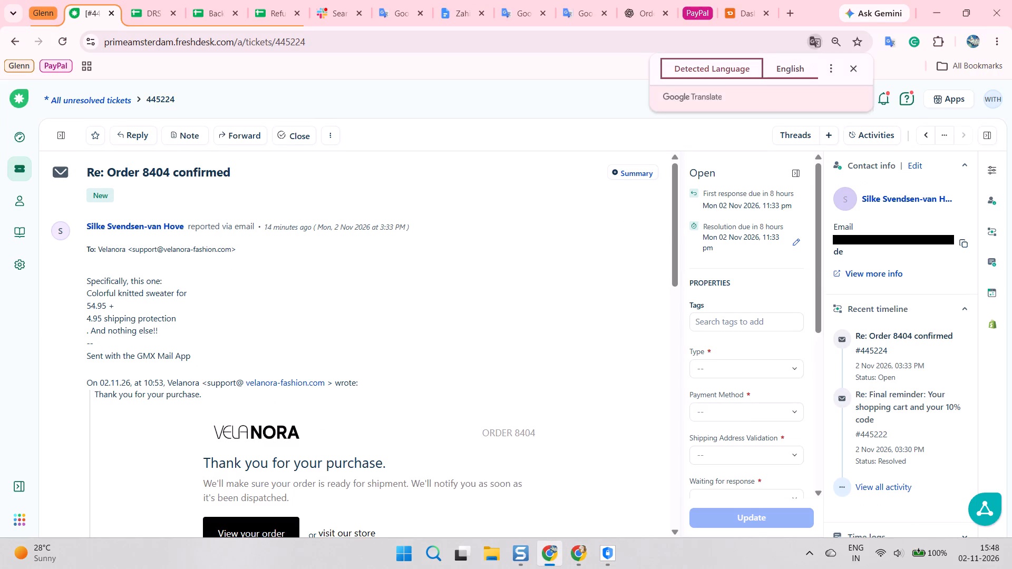
{"action": "double_click", "coordinate": [688, 71]}
{"action": "left_click", "coordinate": [272, 290]}
{"action": "left_click", "coordinate": [252, 280]}
{"action": "key", "text": "alt+Tab"}
{"action": "scroll", "coordinate": [387, 212], "scroll_direction": "up", "scroll_amount": 2}
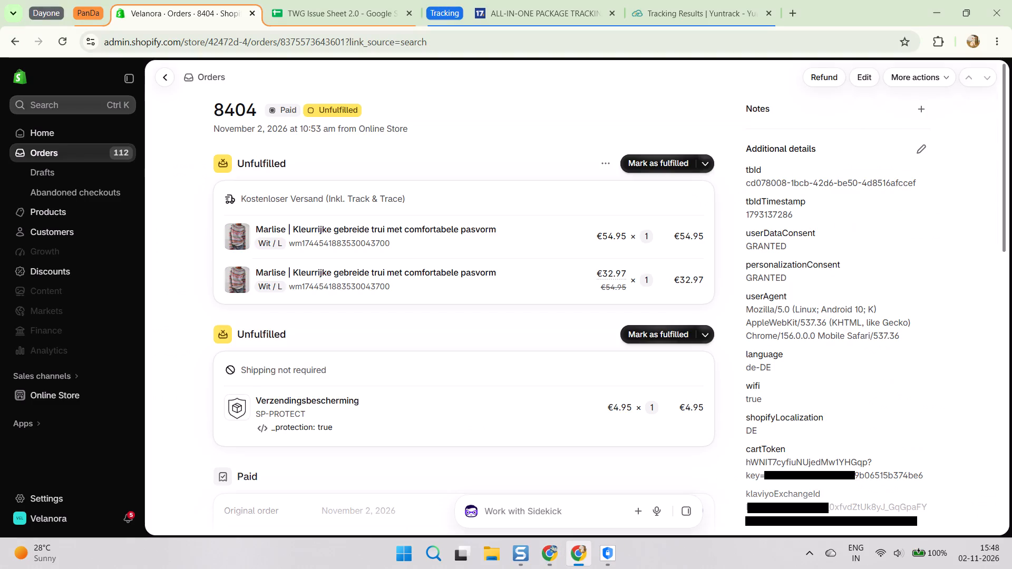
{"action": "scroll", "coordinate": [390, 211], "scroll_direction": "up", "scroll_amount": 2}
{"action": "left_click", "coordinate": [501, 159]}
{"action": "key", "text": "alt+Tab"}
{"action": "left_click", "coordinate": [461, 0]}
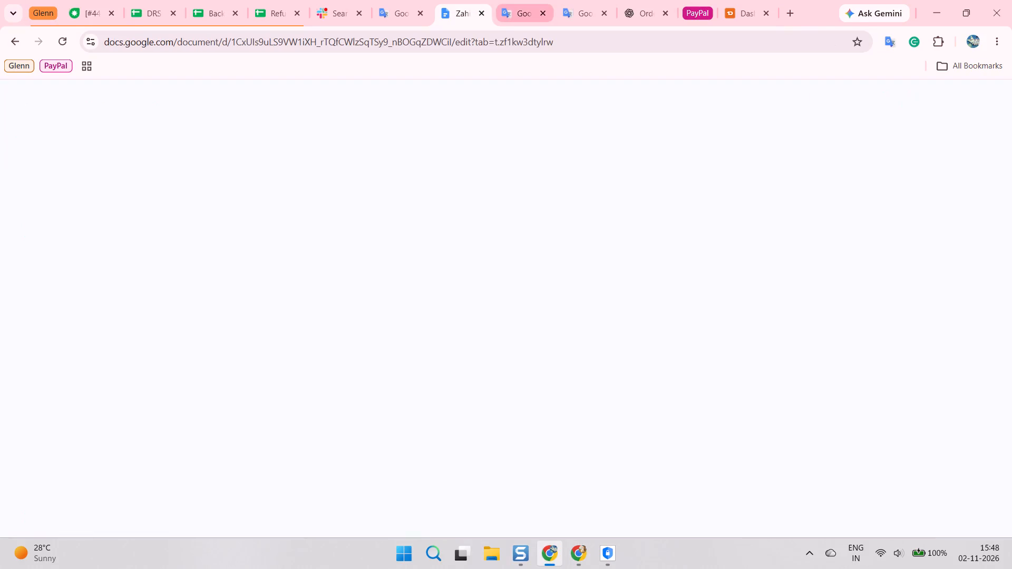
{"action": "left_click", "coordinate": [522, 1]}
{"action": "left_click", "coordinate": [475, 0]}
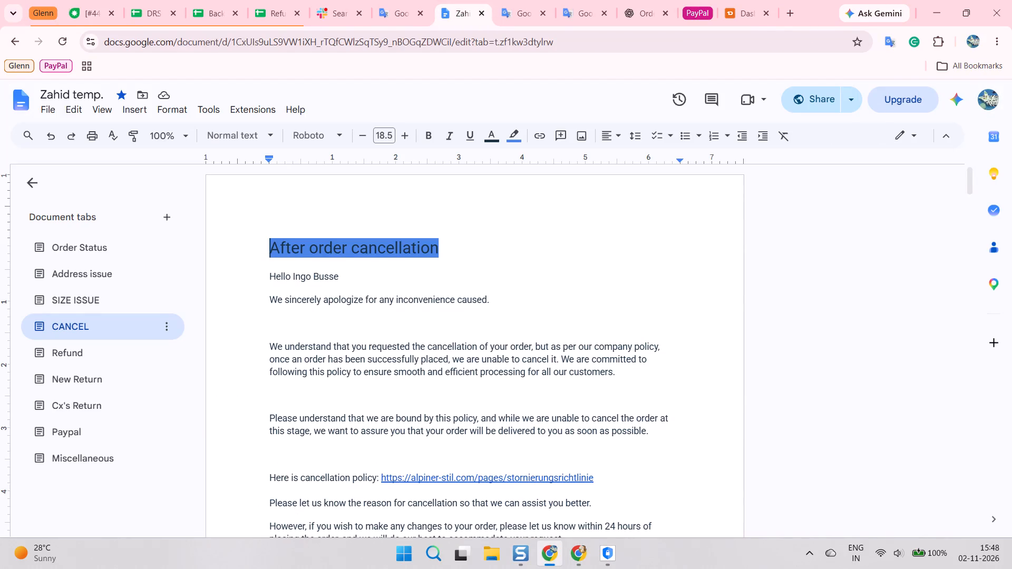
{"action": "left_click", "coordinate": [499, 25]}
{"action": "left_click", "coordinate": [322, 276]}
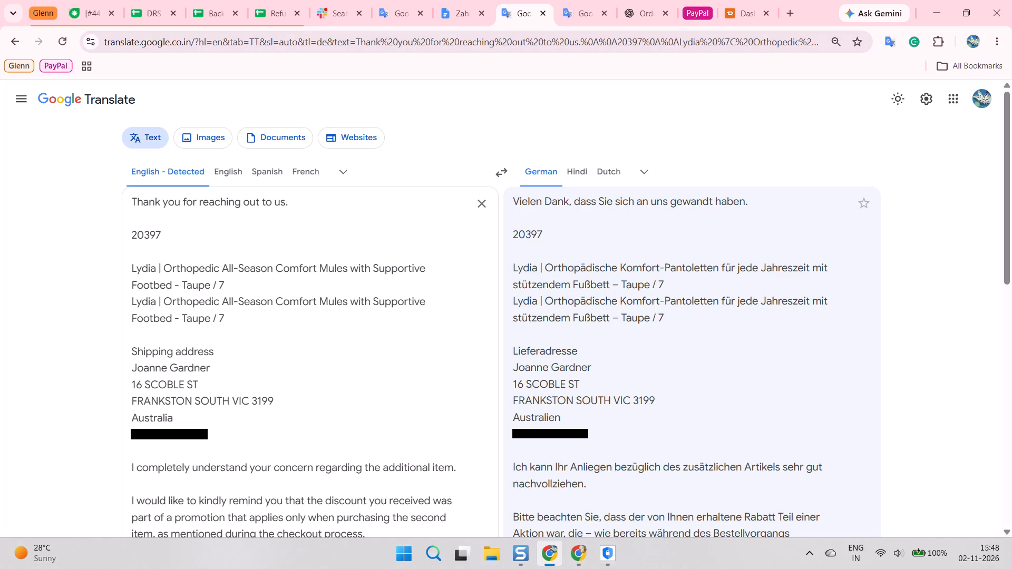
{"action": "key", "text": "ctrl+a"}
{"action": "key", "text": "ctrl+c"}
{"action": "key", "text": "ctrl+c"}
{"action": "key", "text": "ctrl+c"}
{"action": "left_click", "coordinate": [593, 0]}
{"action": "scroll", "coordinate": [417, 108], "scroll_direction": "up", "scroll_amount": 9}
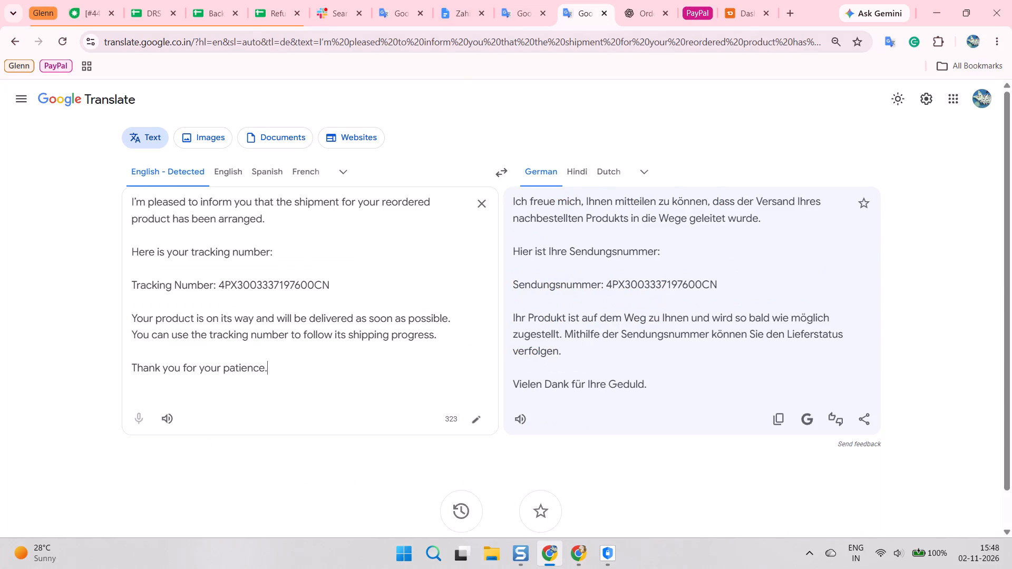
{"action": "left_click", "coordinate": [490, 205]}
{"action": "key", "text": "ctrl+v"}
{"action": "left_click", "coordinate": [474, 201]}
{"action": "key", "text": "ctrl+v"}
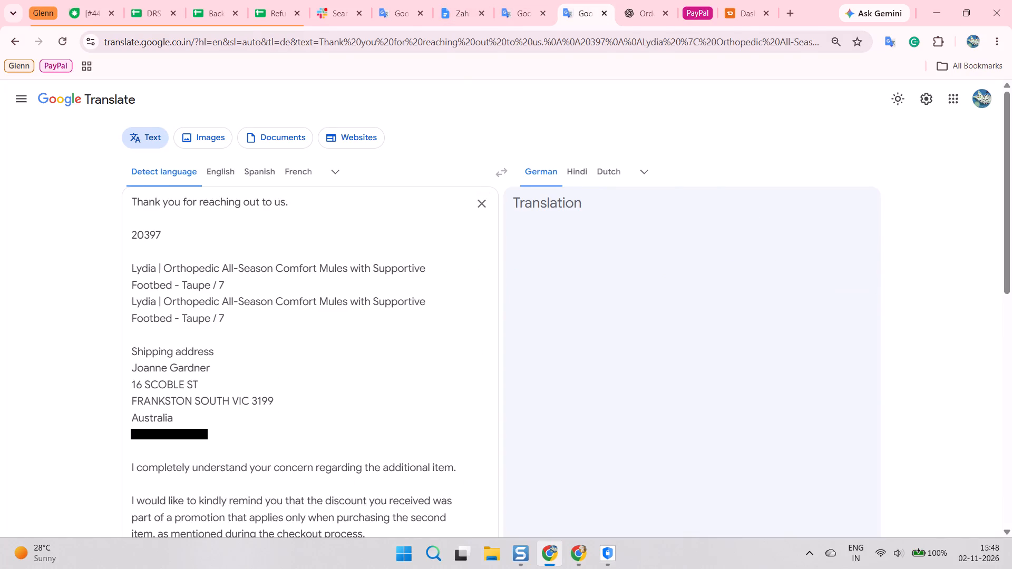
{"action": "key", "text": "alt+Tab"}
{"action": "scroll", "coordinate": [449, 234], "scroll_direction": "up", "scroll_amount": 4}
{"action": "left_click", "coordinate": [449, 148]}
{"action": "double_click", "coordinate": [233, 110]}
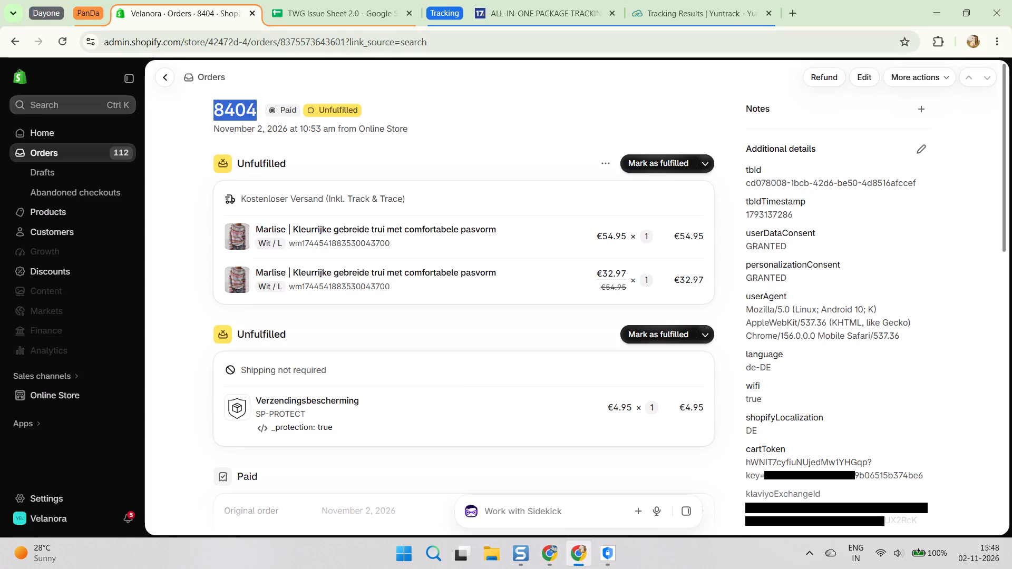
{"action": "key", "text": "ctrl+c"}
{"action": "key", "text": "ctrl+c"}
{"action": "key", "text": "alt+Tab"}
{"action": "double_click", "coordinate": [145, 238]}
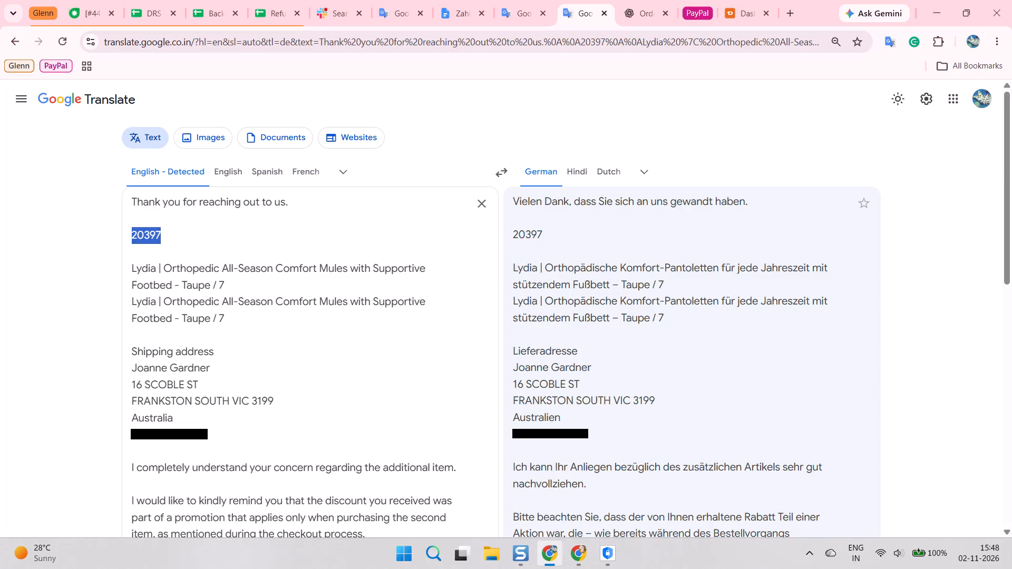
{"action": "key", "text": "ctrl+v"}
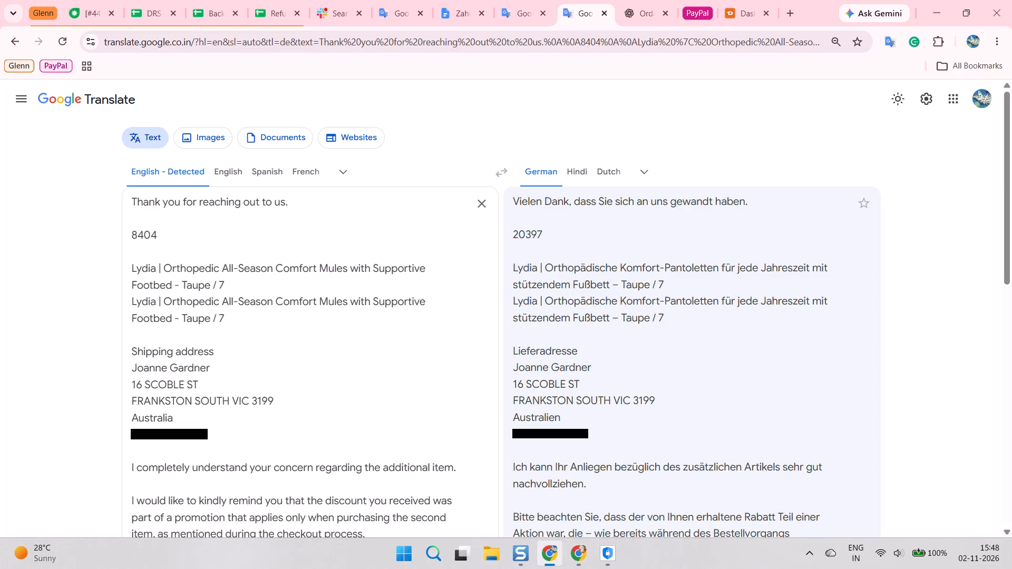
Replace the two Lydia product lines in the draft with order 8404's Marlise sweater name and Wit / L variant, entered twice.
{"action": "key", "text": "alt+Tab"}
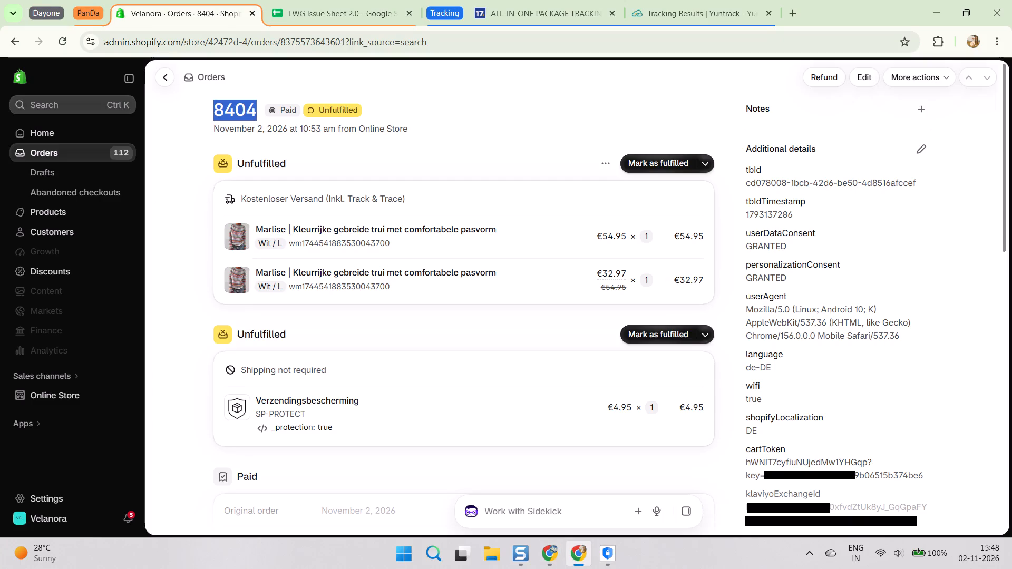
{"action": "key", "text": "alt+Tab"}
{"action": "key", "text": "alt+Tab"}
{"action": "left_click_drag", "start_coordinate": [284, 250], "coordinate": [248, 230]}
{"action": "key", "text": "ctrl+c"}
{"action": "key", "text": "ctrl+c"}
{"action": "key", "text": "alt+Tab"}
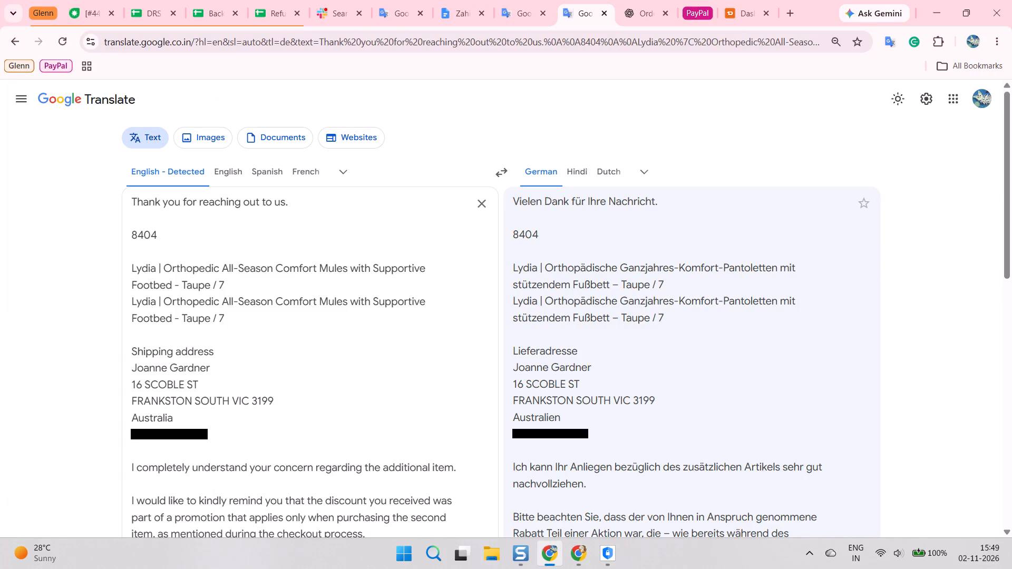
{"action": "left_click_drag", "start_coordinate": [235, 321], "coordinate": [113, 264]}
{"action": "key", "text": "ctrl+v"}
{"action": "key", "text": "alt+Tab"}
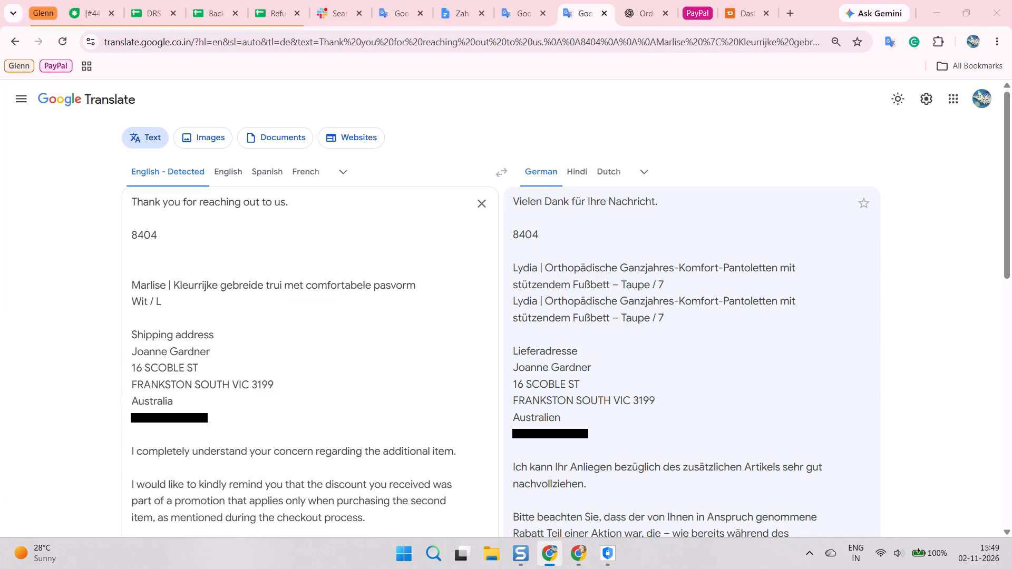
{"action": "key", "text": "alt+Tab"}
{"action": "key", "text": "Return"}
{"action": "key", "text": "ctrl+v"}
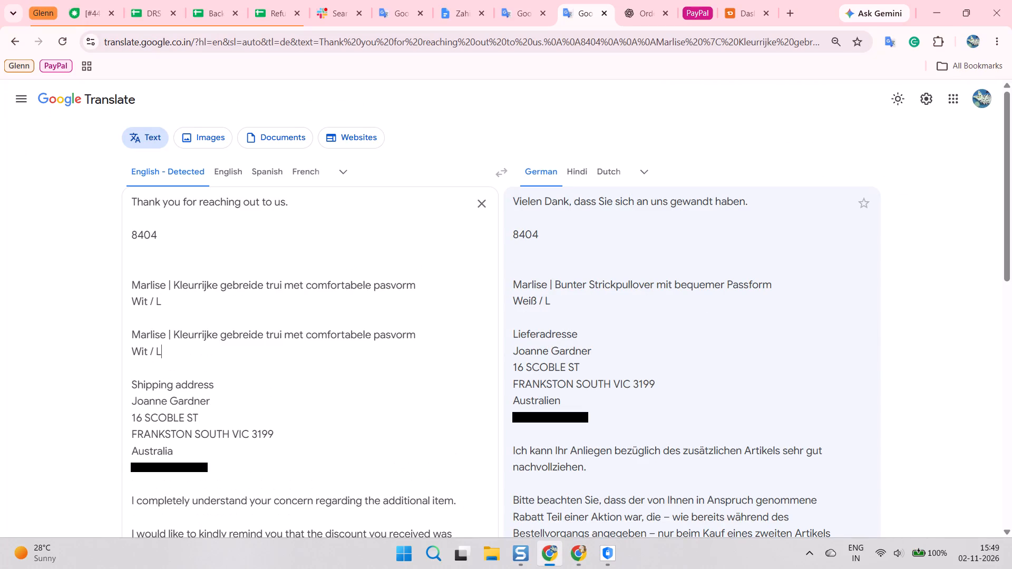
Remove the extra blank lines around the product entries and join each Wit / L variant to its product name with " - ".
{"action": "left_click", "coordinate": [149, 262]}
{"action": "key", "text": "BackSpace"}
{"action": "left_click", "coordinate": [141, 304]}
{"action": "key", "text": "BackSpace"}
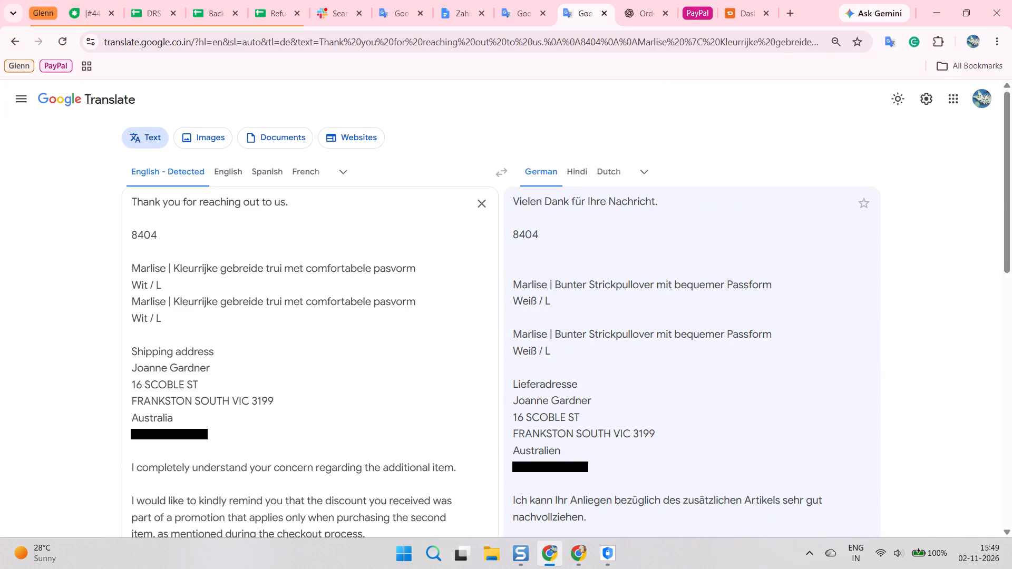
{"action": "left_click", "coordinate": [132, 280]}
{"action": "key", "text": "BackSpace"}
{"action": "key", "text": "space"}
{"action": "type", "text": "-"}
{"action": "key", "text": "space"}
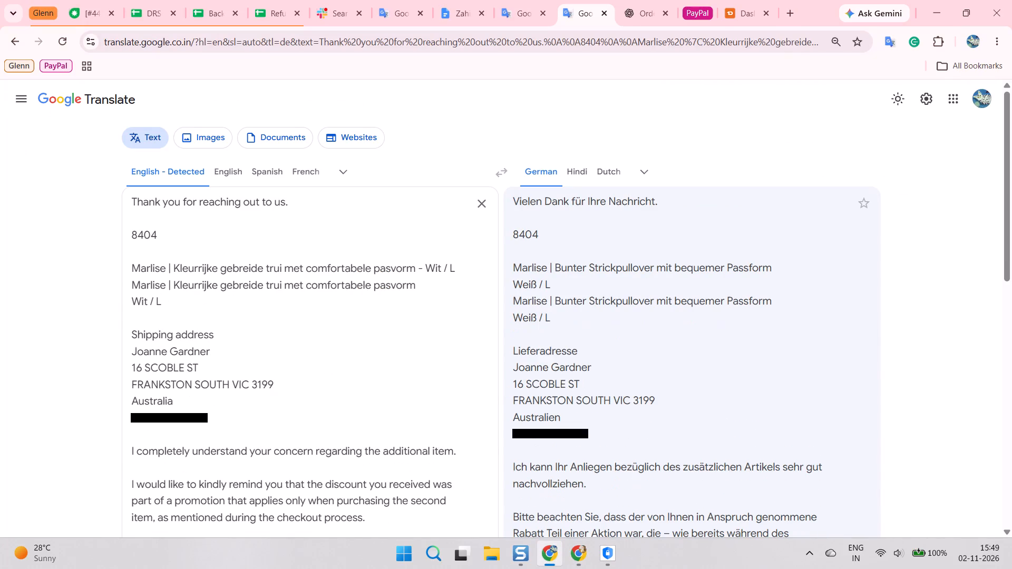
{"action": "left_click", "coordinate": [134, 300]}
{"action": "key", "text": "BackSpace"}
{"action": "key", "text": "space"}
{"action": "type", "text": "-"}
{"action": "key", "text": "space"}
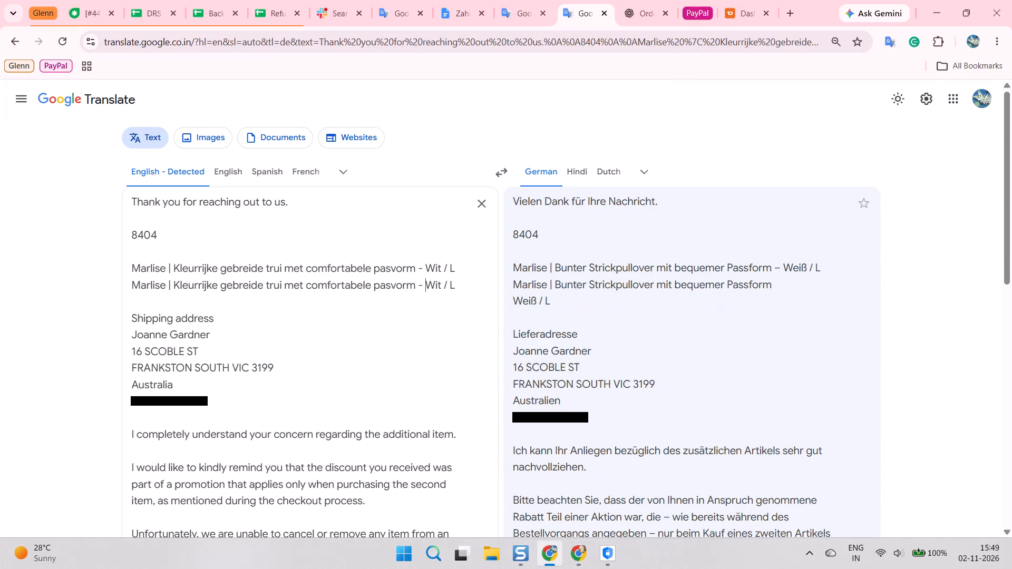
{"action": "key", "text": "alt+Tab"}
{"action": "scroll", "coordinate": [544, 299], "scroll_direction": "down", "scroll_amount": 7}
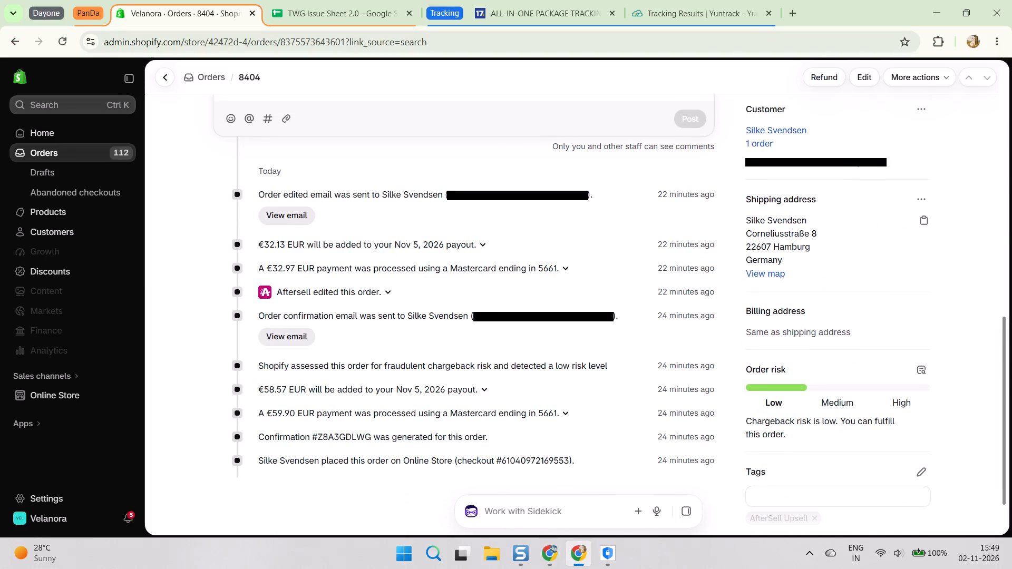
{"action": "left_click_drag", "start_coordinate": [792, 260], "coordinate": [742, 221]}
{"action": "key", "text": "ctrl+c"}
{"action": "key", "text": "ctrl+c"}
{"action": "key", "text": "alt+Tab"}
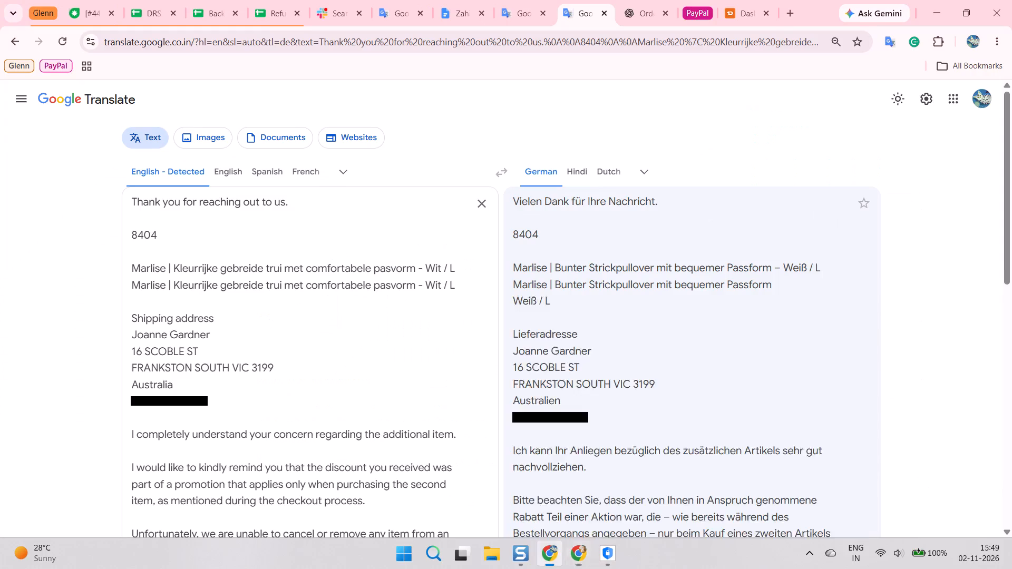
{"action": "left_click_drag", "start_coordinate": [216, 401], "coordinate": [115, 329]}
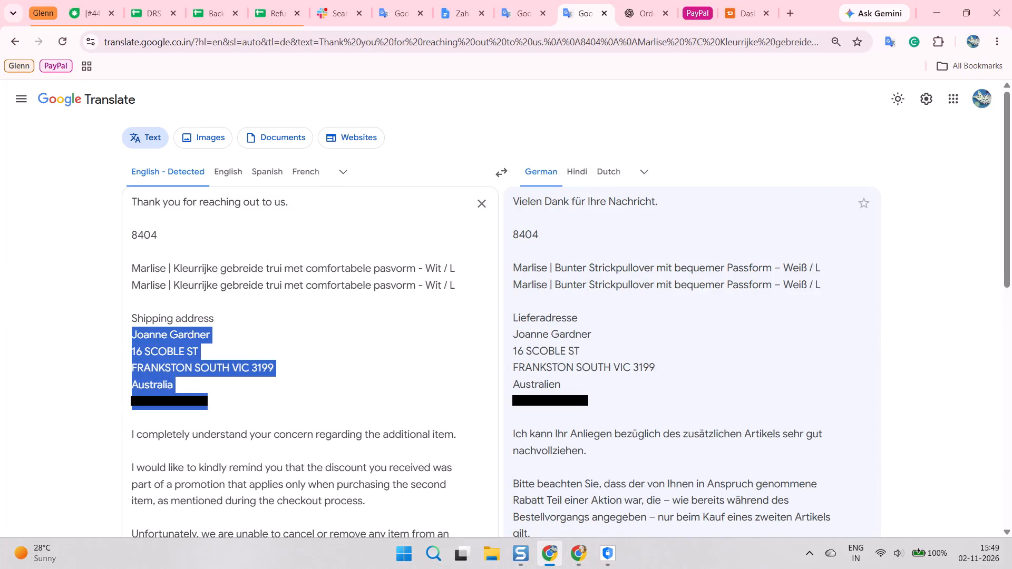
{"action": "key", "text": "ctrl+v"}
Open the Velanora online store from Shopify, translate its page to English, and open the Frequently Asked Questions page.
{"action": "scroll", "coordinate": [263, 344], "scroll_direction": "down", "scroll_amount": 2}
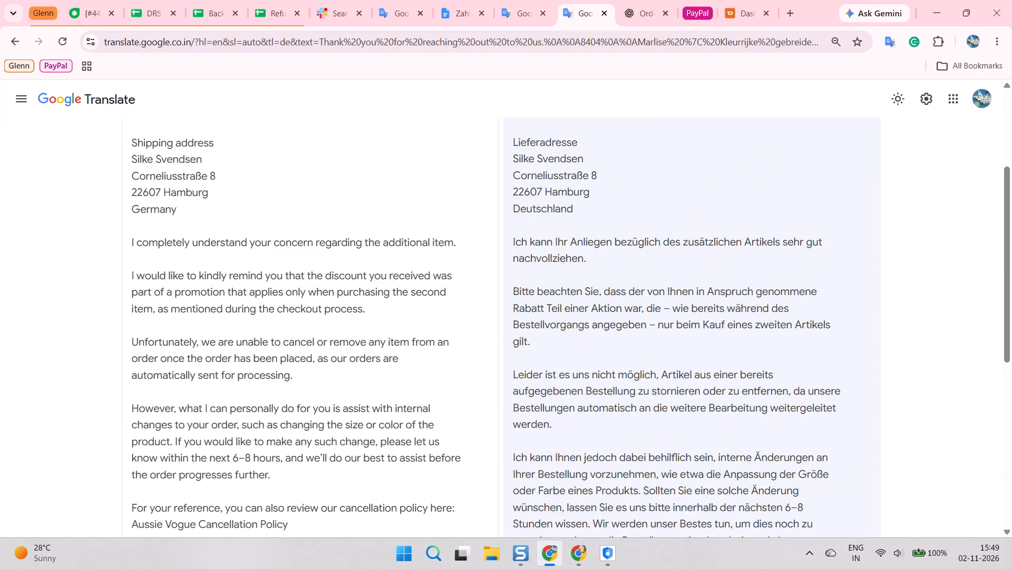
{"action": "scroll", "coordinate": [274, 328], "scroll_direction": "down", "scroll_amount": 2}
{"action": "key", "text": "alt+Tab"}
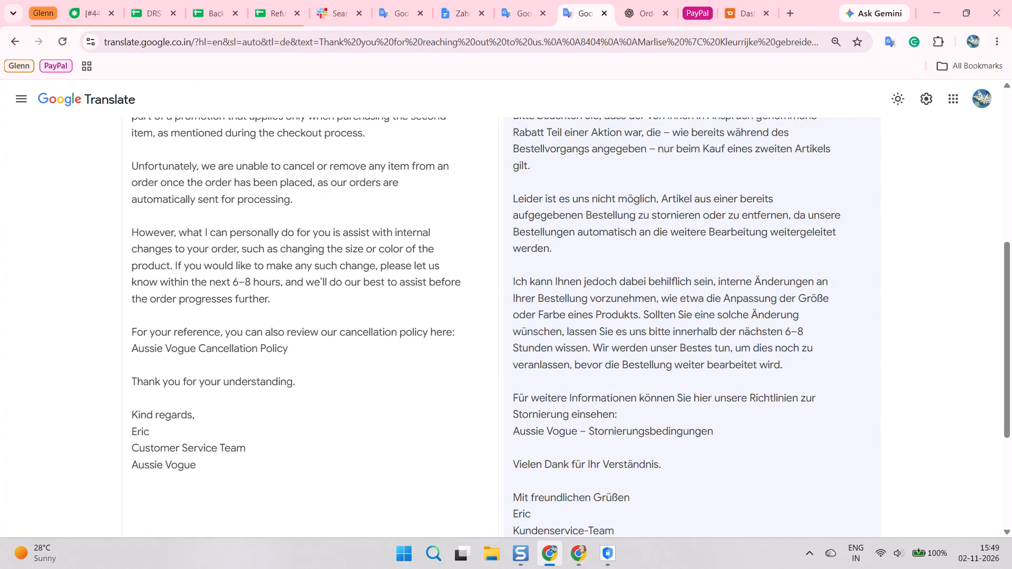
{"action": "scroll", "coordinate": [332, 185], "scroll_direction": "up", "scroll_amount": 12}
{"action": "left_click", "coordinate": [422, 152]}
{"action": "scroll", "coordinate": [140, 210], "scroll_direction": "up", "scroll_amount": 1}
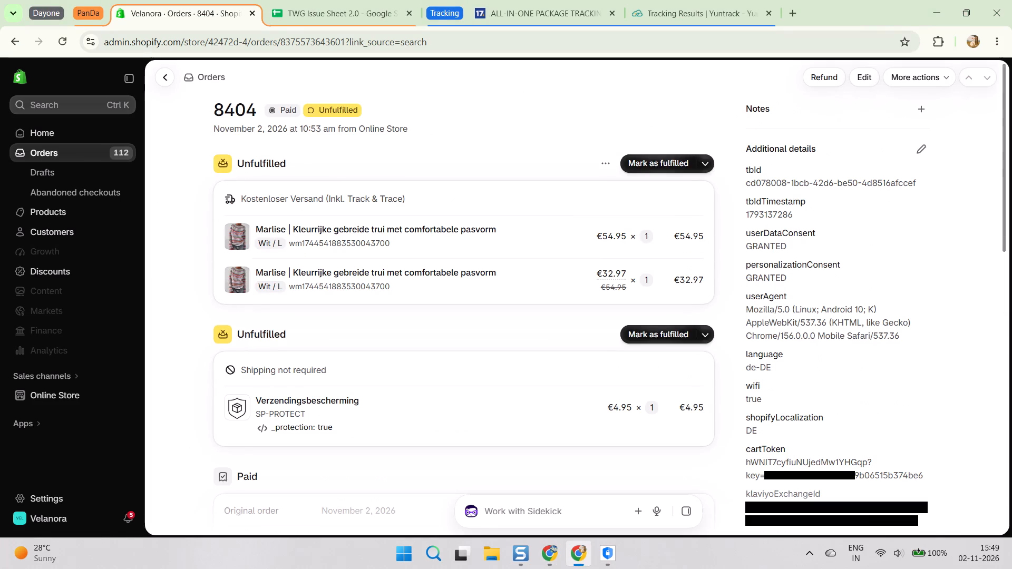
{"action": "left_click", "coordinate": [125, 394]}
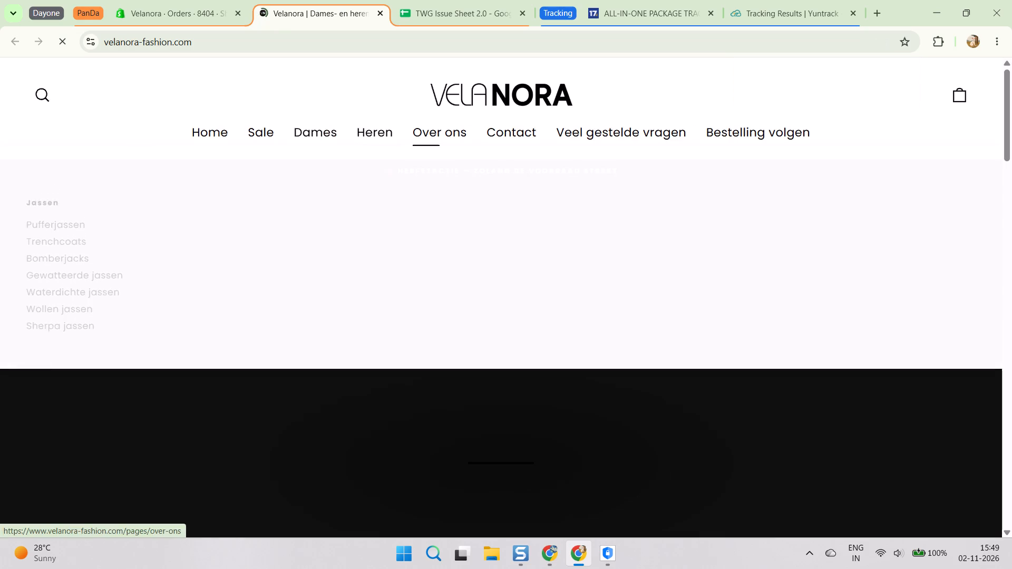
{"action": "scroll", "coordinate": [507, 213], "scroll_direction": "down", "scroll_amount": 20}
{"action": "scroll", "coordinate": [507, 213], "scroll_direction": "down", "scroll_amount": 14}
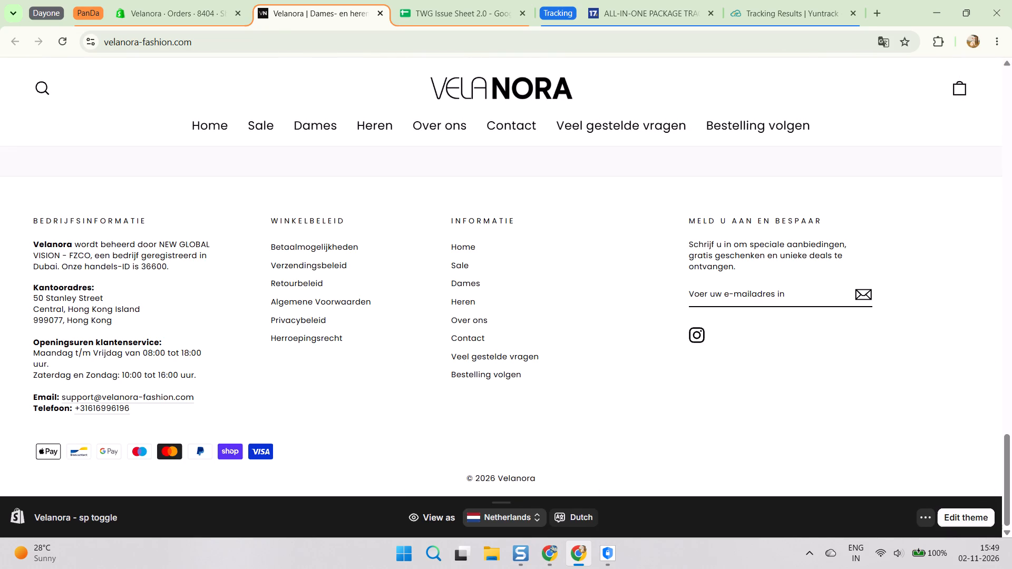
{"action": "right_click", "coordinate": [398, 249]}
{"action": "scroll", "coordinate": [449, 370], "scroll_direction": "down", "scroll_amount": 5}
{"action": "left_click", "coordinate": [472, 467]}
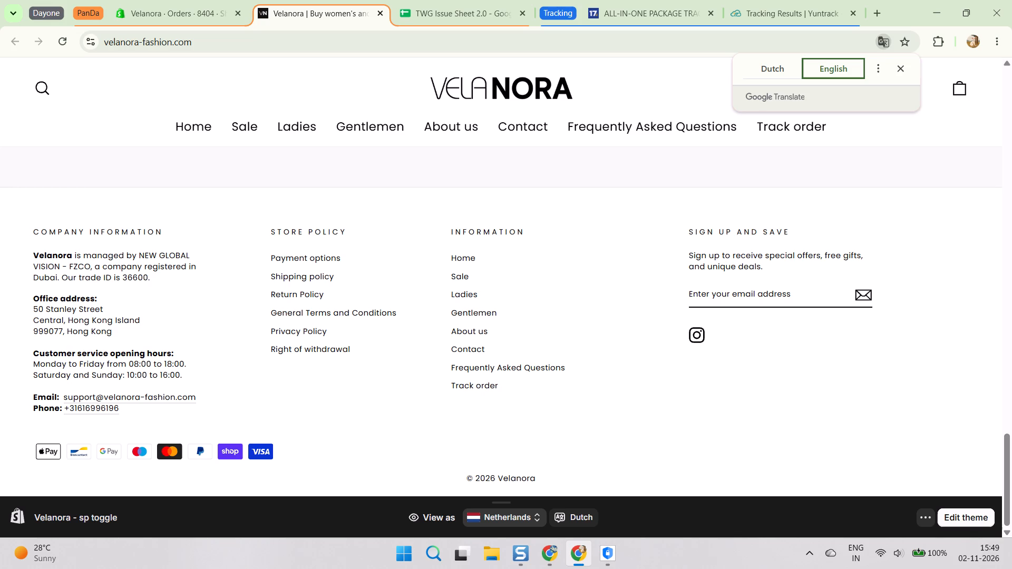
{"action": "left_click", "coordinate": [520, 369]}
{"action": "scroll", "coordinate": [468, 276], "scroll_direction": "up", "scroll_amount": 2}
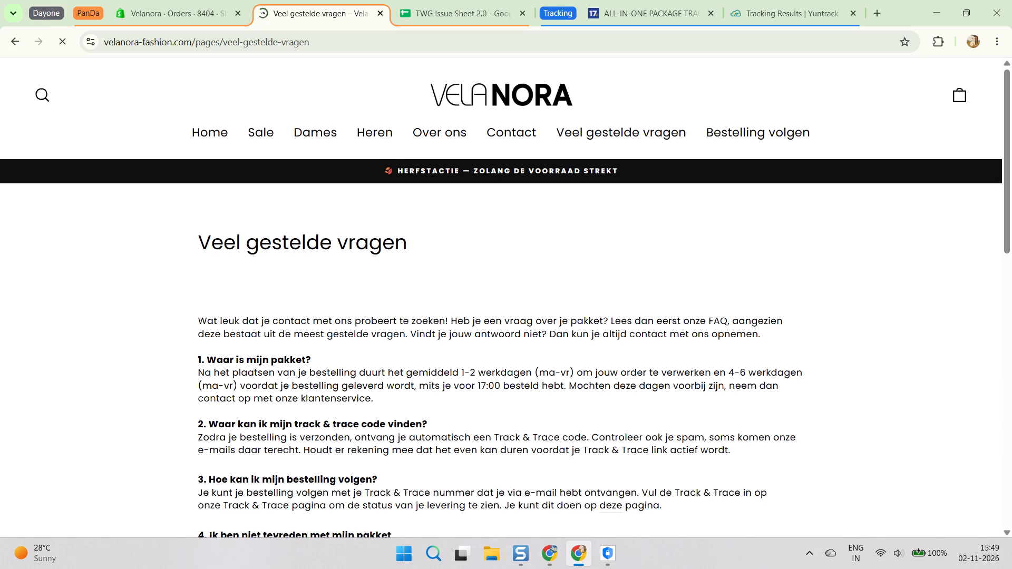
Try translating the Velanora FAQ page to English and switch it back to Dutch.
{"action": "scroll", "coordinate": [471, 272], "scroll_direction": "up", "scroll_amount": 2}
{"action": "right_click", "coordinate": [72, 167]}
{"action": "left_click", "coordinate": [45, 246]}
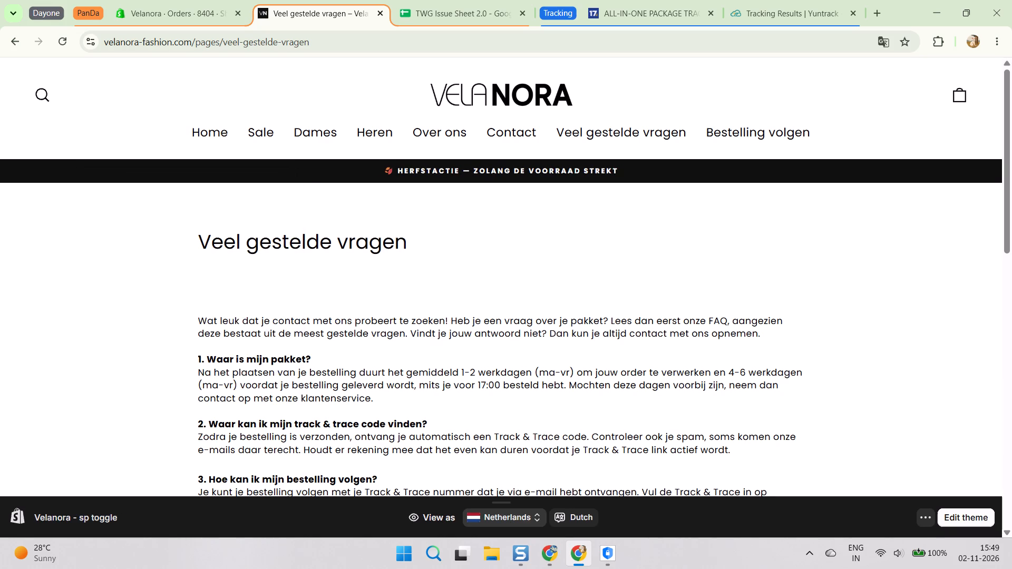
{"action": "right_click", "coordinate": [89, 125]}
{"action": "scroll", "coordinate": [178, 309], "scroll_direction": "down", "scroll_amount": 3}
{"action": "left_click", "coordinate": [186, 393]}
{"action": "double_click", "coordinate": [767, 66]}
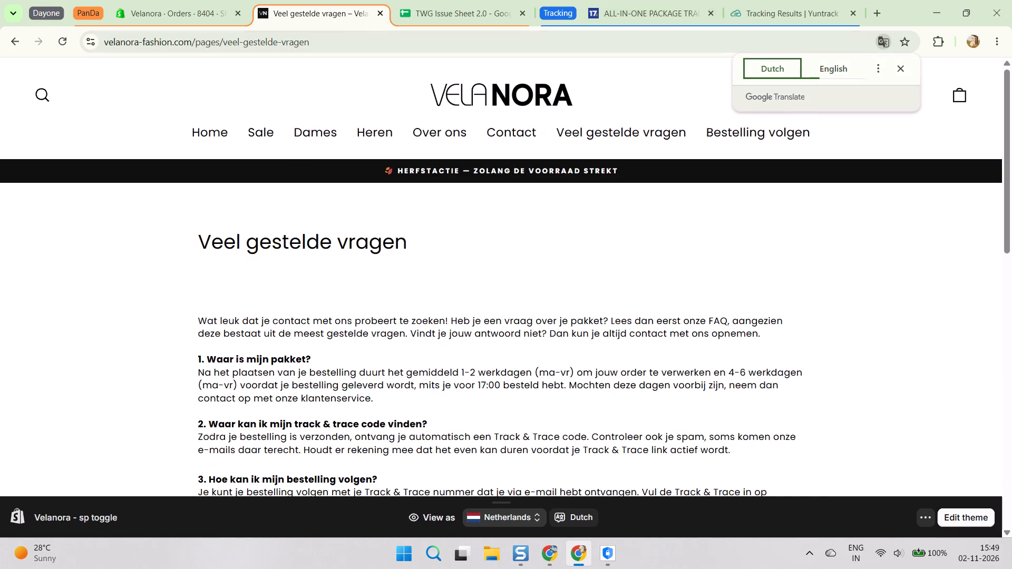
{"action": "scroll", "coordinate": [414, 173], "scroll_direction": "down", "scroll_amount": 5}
Replace "Aussie Vogue Cancellation Policy" in the draft with the Velanora FAQ page's URL, keeping a blank line below it.
{"action": "key", "text": "alt+Tab"}
{"action": "scroll", "coordinate": [330, 295], "scroll_direction": "down", "scroll_amount": 2}
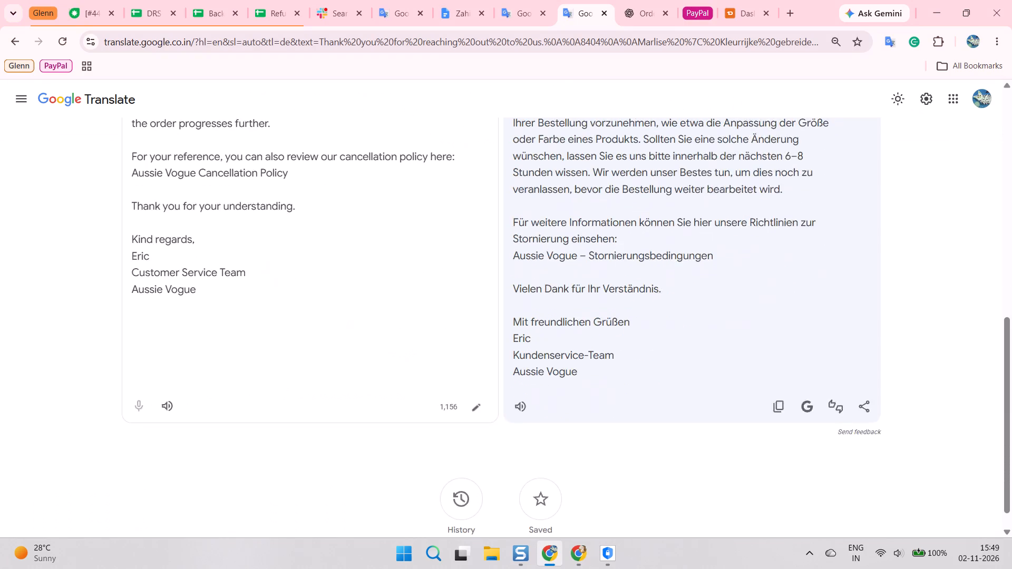
{"action": "scroll", "coordinate": [303, 289], "scroll_direction": "up", "scroll_amount": 2}
{"action": "key", "text": "alt+Tab"}
{"action": "scroll", "coordinate": [335, 60], "scroll_direction": "up", "scroll_amount": 3}
{"action": "left_click", "coordinate": [322, 44]}
{"action": "key", "text": "ctrl+c"}
{"action": "key", "text": "ctrl+c"}
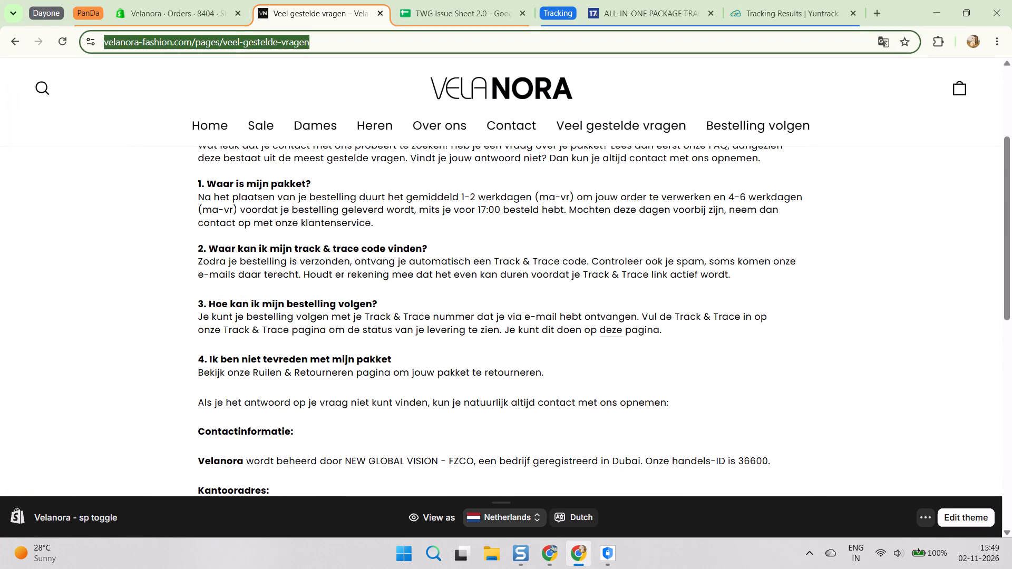
{"action": "key", "text": "alt+Tab"}
{"action": "scroll", "coordinate": [263, 305], "scroll_direction": "down", "scroll_amount": 1}
{"action": "triple_click", "coordinate": [235, 260]}
{"action": "key", "text": "ctrl+v"}
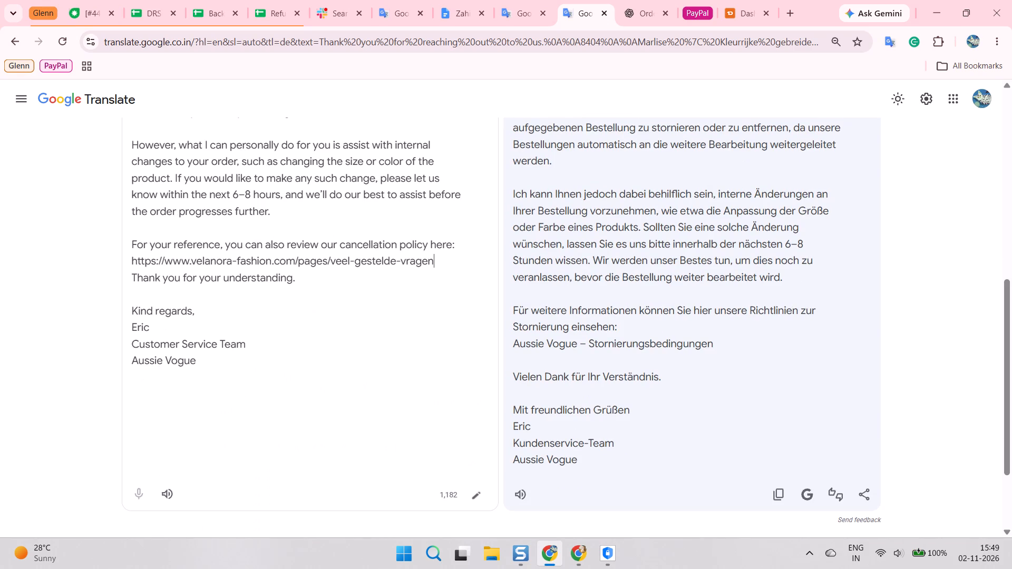
{"action": "key", "text": "Return"}
Replace the Aussie Vogue store name in the draft's sign-off with Velanora, copied from the Shopify store name.
{"action": "key", "text": "alt+Tab"}
{"action": "left_click", "coordinate": [187, 0]}
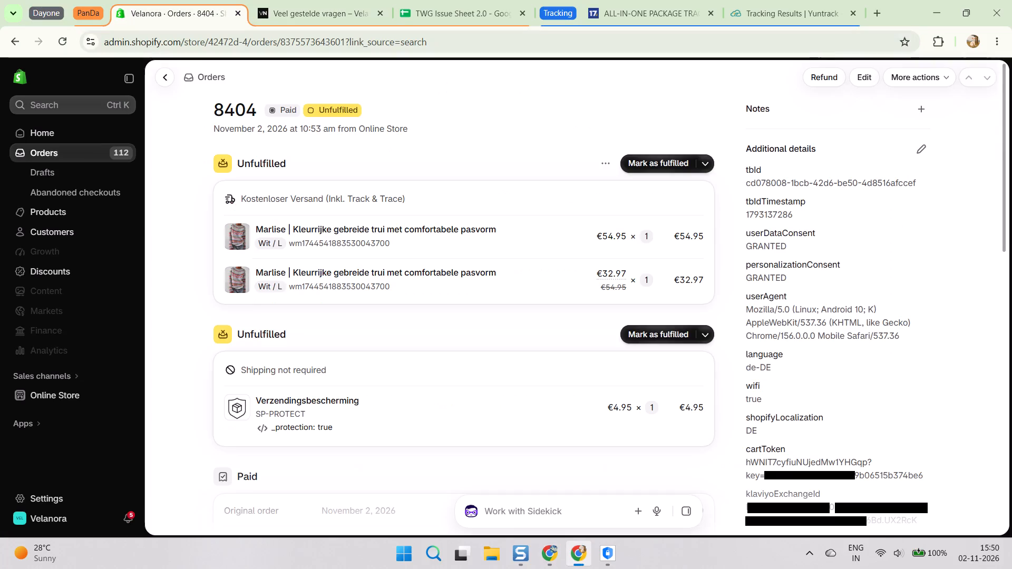
{"action": "left_click", "coordinate": [52, 523]}
{"action": "triple_click", "coordinate": [100, 296]}
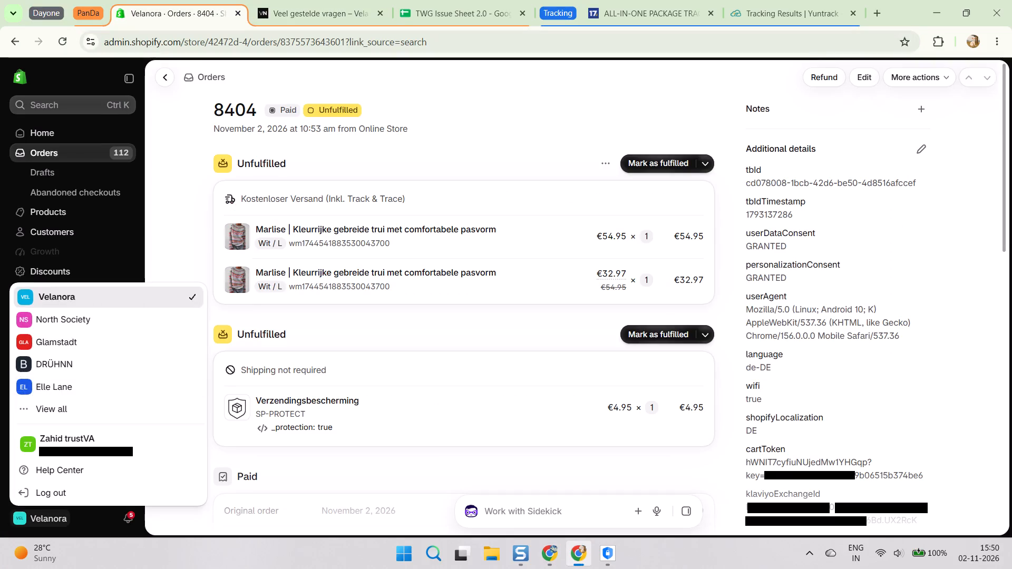
{"action": "key", "text": "ctrl+c"}
{"action": "key", "text": "ctrl+c"}
{"action": "left_click", "coordinate": [170, 230]}
{"action": "key", "text": "alt+Tab"}
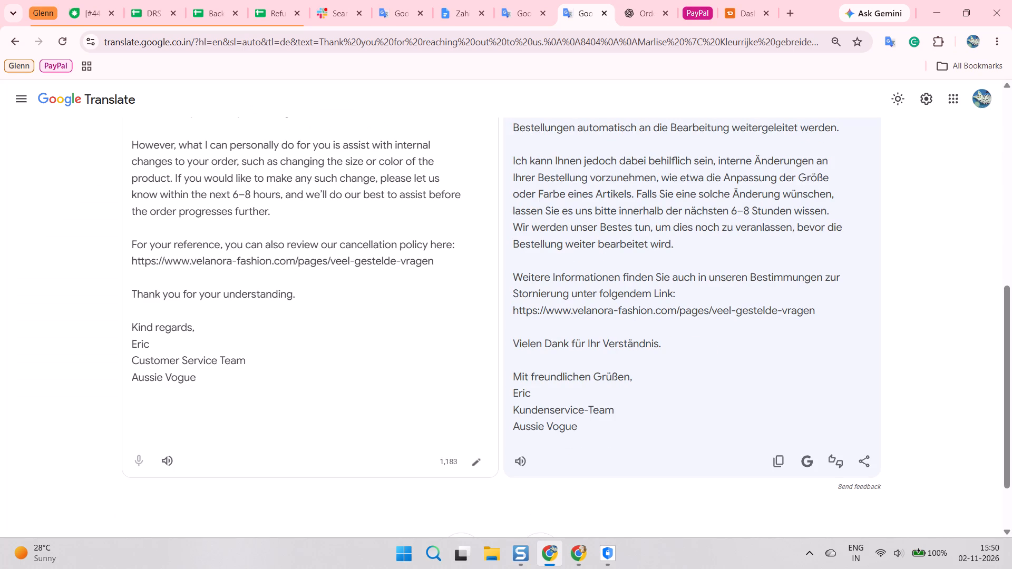
{"action": "triple_click", "coordinate": [152, 372]}
{"action": "key", "text": "ctrl+v"}
{"action": "key", "text": "backslash"}
{"action": "key", "text": "BackSpace"}
{"action": "key", "text": "BackSpace"}
{"action": "scroll", "coordinate": [231, 300], "scroll_direction": "up", "scroll_amount": 7}
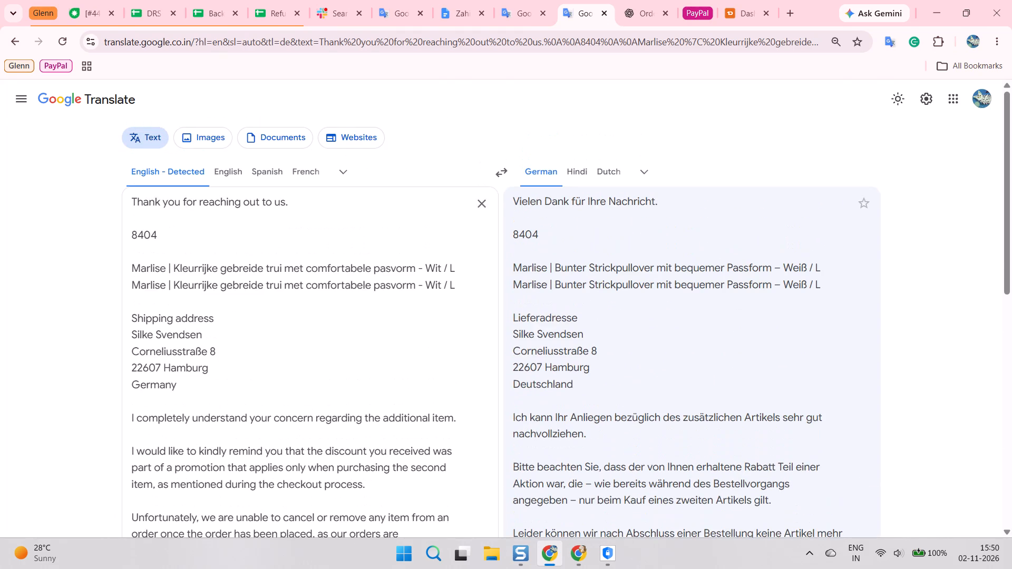
{"action": "key", "text": "alt+Tab"}
{"action": "scroll", "coordinate": [308, 204], "scroll_direction": "up", "scroll_amount": 3}
{"action": "left_click", "coordinate": [435, 124]}
{"action": "scroll", "coordinate": [720, 292], "scroll_direction": "down", "scroll_amount": 6}
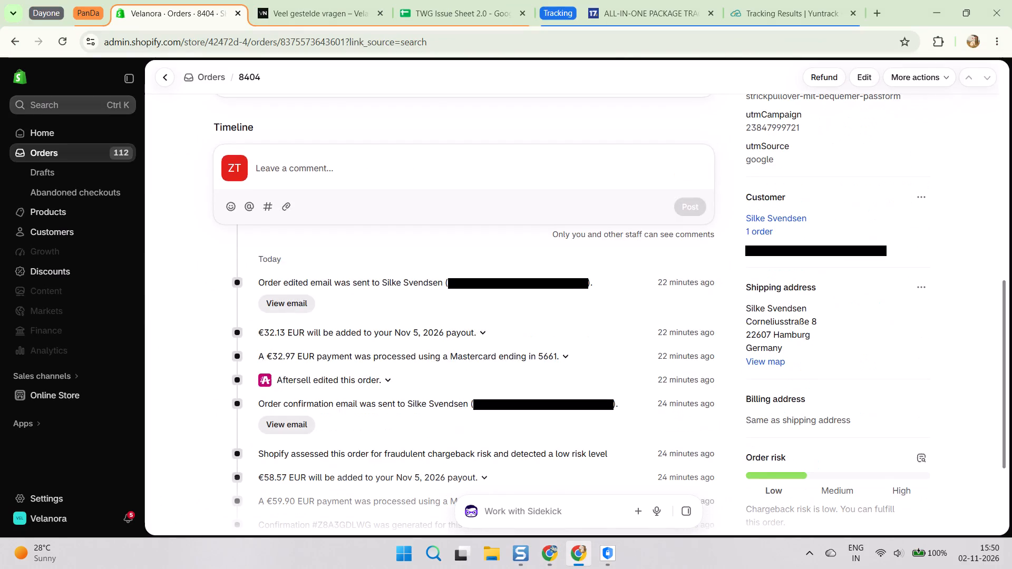
{"action": "key", "text": "alt+Tab"}
{"action": "scroll", "coordinate": [506, 260], "scroll_direction": "down", "scroll_amount": 5}
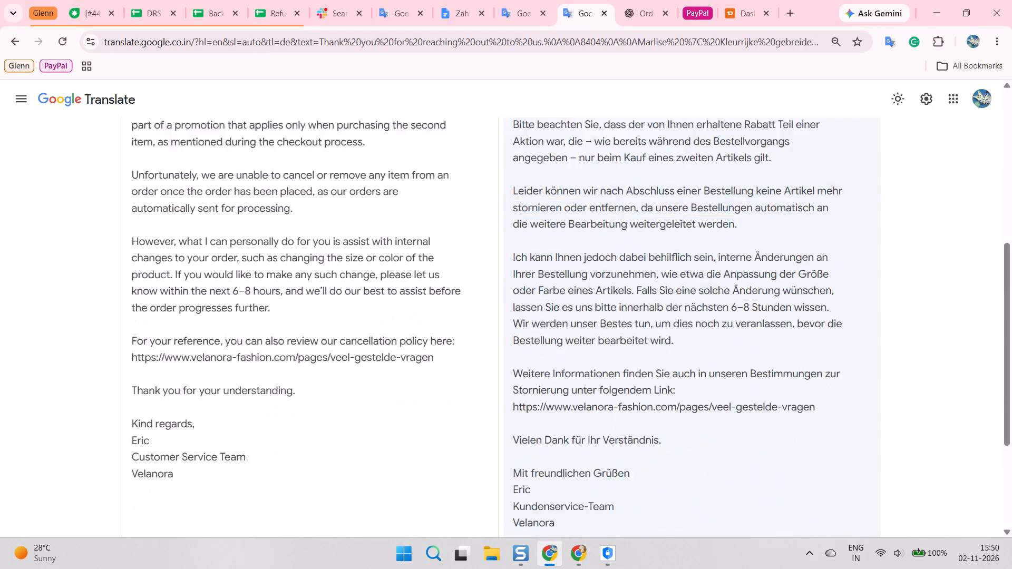
{"action": "scroll", "coordinate": [583, 281], "scroll_direction": "up", "scroll_amount": 4}
{"action": "scroll", "coordinate": [484, 296], "scroll_direction": "down", "scroll_amount": 2}
{"action": "scroll", "coordinate": [433, 280], "scroll_direction": "down", "scroll_amount": 2}
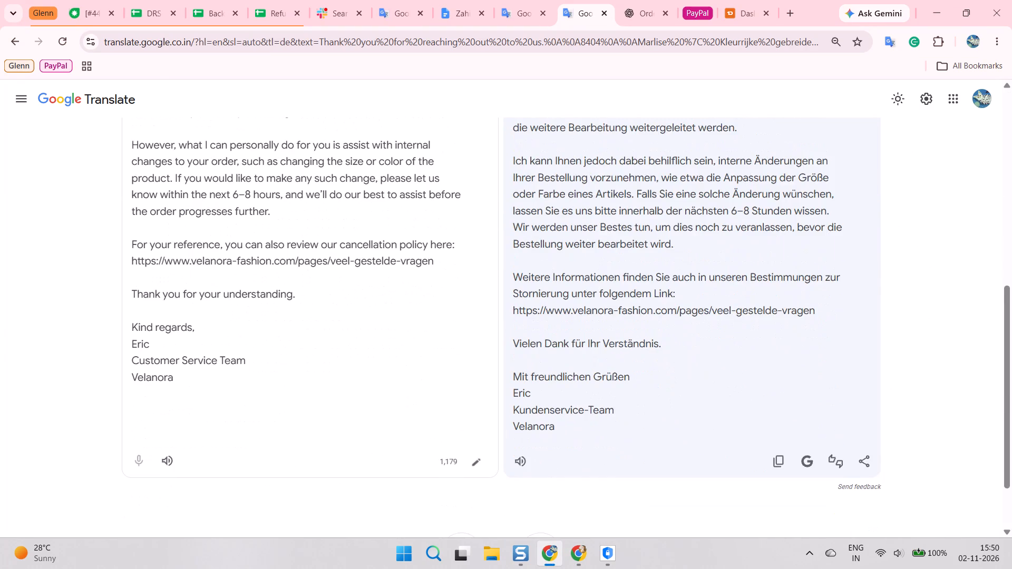
On the Velanora storefront, translate the FAQ page to English and open the shipping policy from the footer's store policy links.
{"action": "key", "text": "alt+Tab"}
{"action": "left_click", "coordinate": [330, 0]}
{"action": "scroll", "coordinate": [413, 244], "scroll_direction": "down", "scroll_amount": 5}
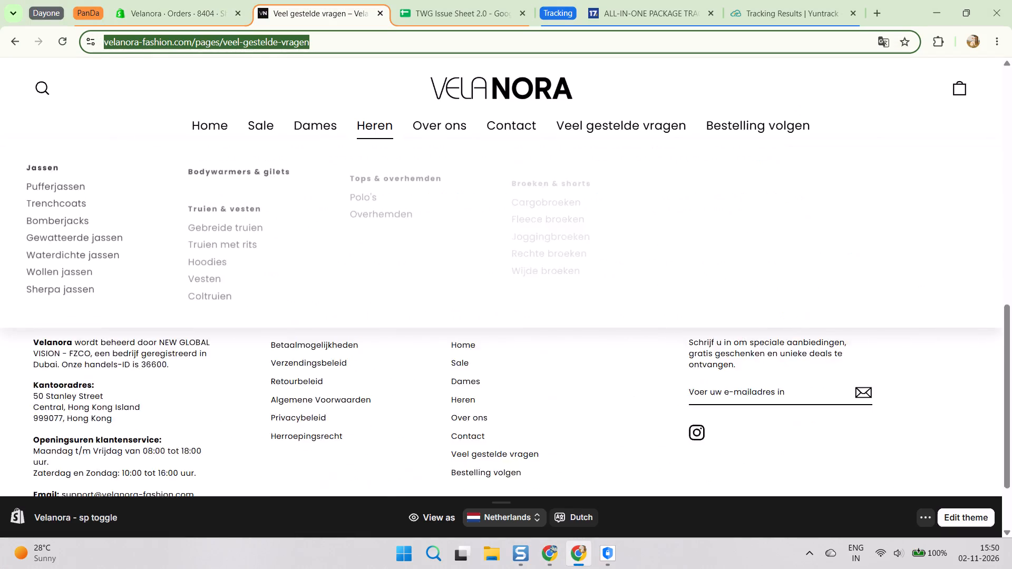
{"action": "scroll", "coordinate": [491, 306], "scroll_direction": "down", "scroll_amount": 11}
{"action": "scroll", "coordinate": [385, 386], "scroll_direction": "down", "scroll_amount": 1}
{"action": "right_click", "coordinate": [397, 211]}
{"action": "scroll", "coordinate": [425, 397], "scroll_direction": "down", "scroll_amount": 3}
{"action": "left_click_drag", "start_coordinate": [472, 464], "coordinate": [472, 470]}
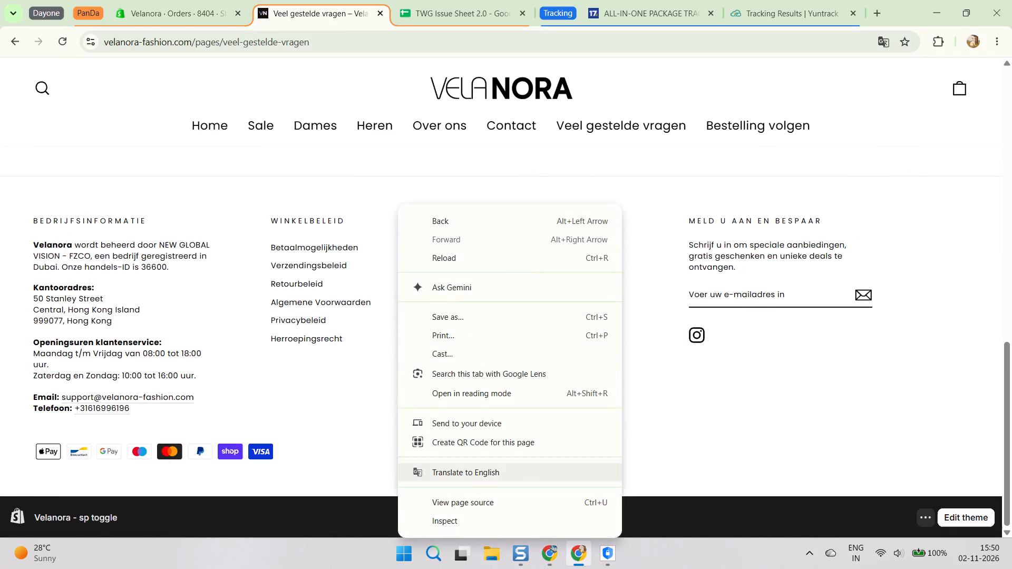
{"action": "left_click_drag", "start_coordinate": [472, 470], "coordinate": [472, 469]}
{"action": "left_click", "coordinate": [306, 277]}
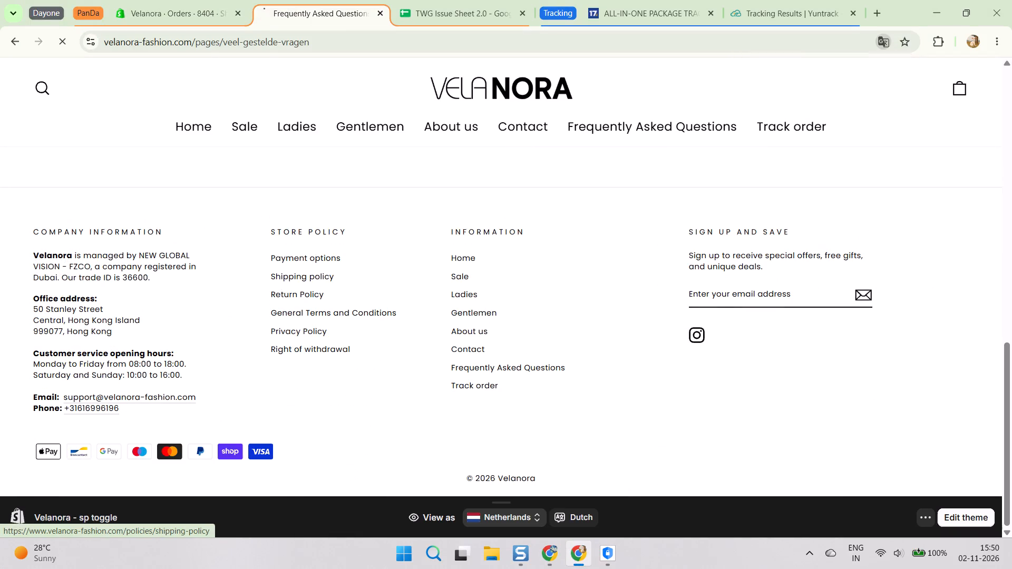
Replace the FAQ link in the English draft with the Velanora shipping policy page's URL, keeping a blank line below it.
{"action": "left_click", "coordinate": [330, 44]}
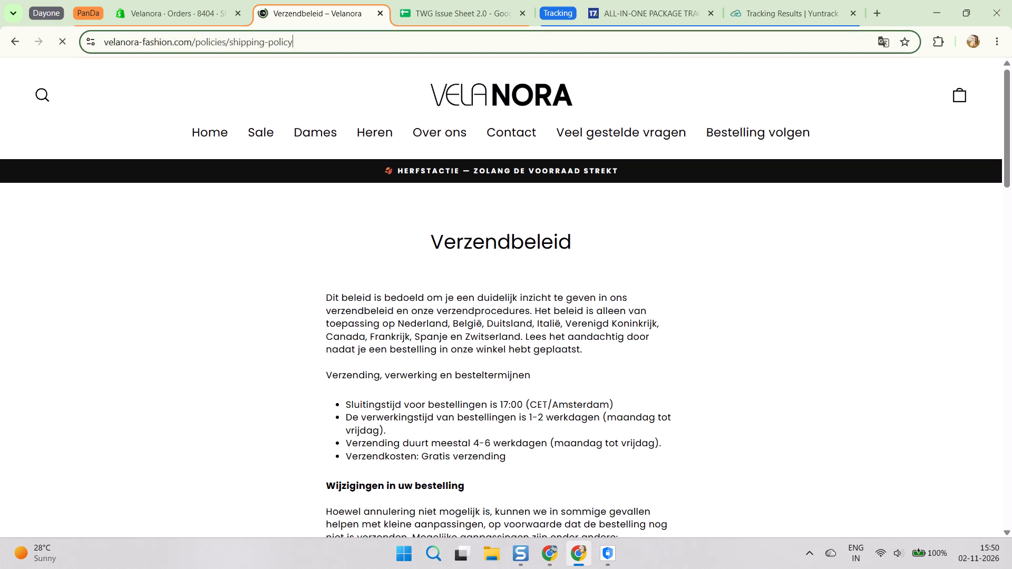
{"action": "key", "text": "ctrl+c"}
{"action": "key", "text": "ctrl+c"}
{"action": "key", "text": "alt+Tab"}
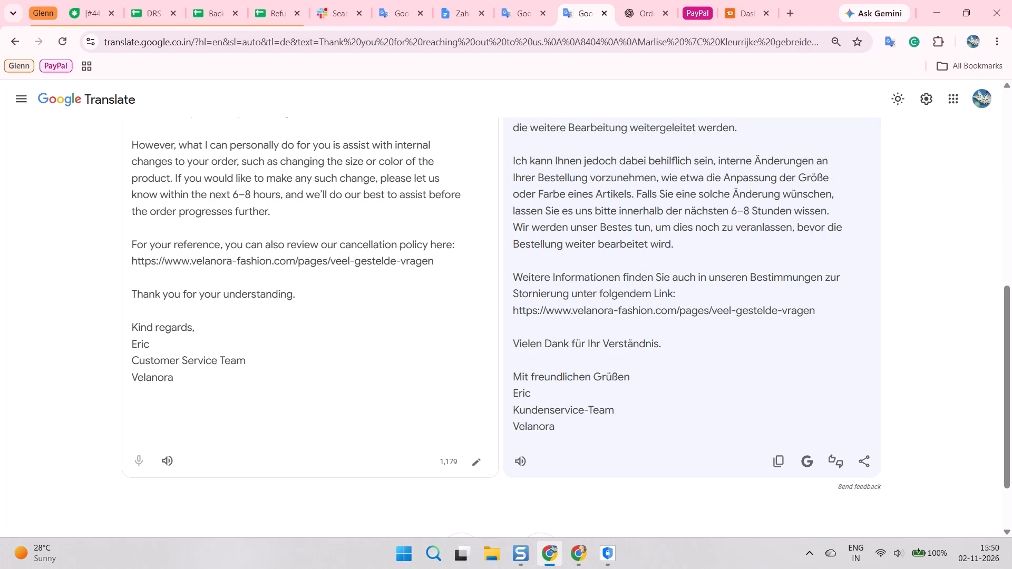
{"action": "triple_click", "coordinate": [241, 263]}
{"action": "key", "text": "ctrl+v"}
{"action": "key", "text": "Return"}
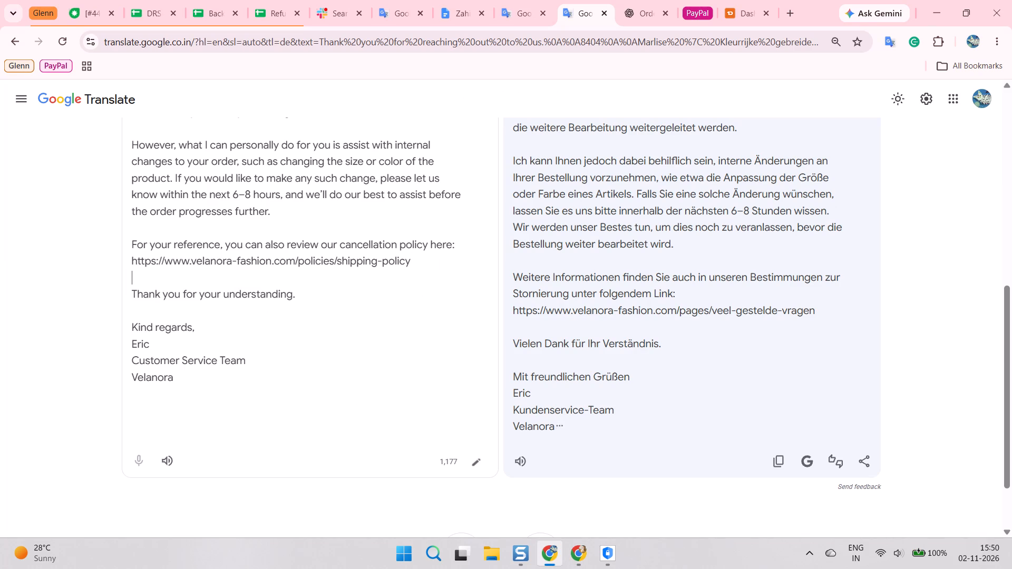
{"action": "scroll", "coordinate": [245, 267], "scroll_direction": "down", "scroll_amount": 1}
{"action": "scroll", "coordinate": [276, 262], "scroll_direction": "up", "scroll_amount": 12}
Close the Velanora shipping policy page and return to Shopify order 8404.
{"action": "key", "text": "alt+Tab"}
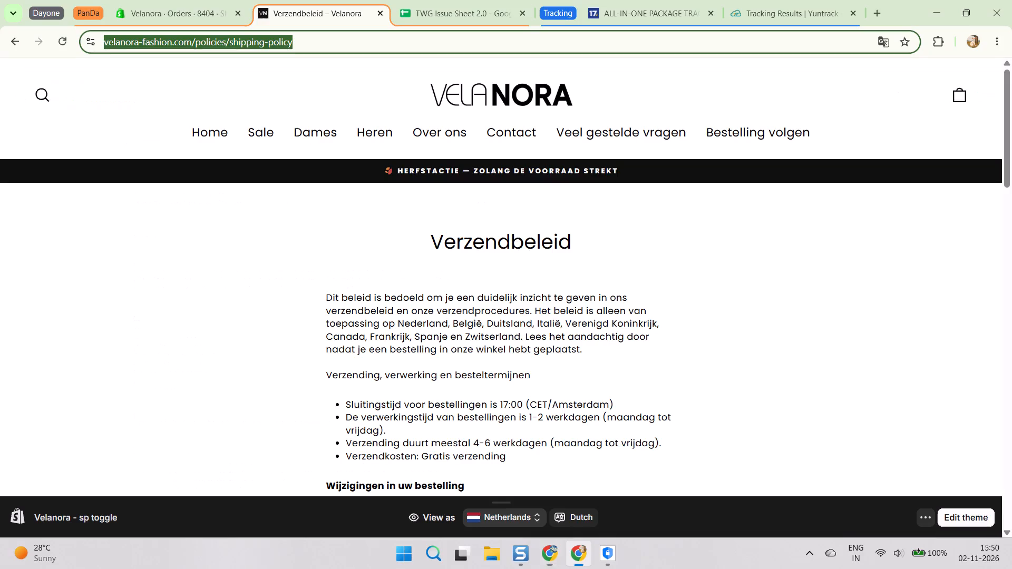
{"action": "scroll", "coordinate": [357, 217], "scroll_direction": "up", "scroll_amount": 9}
{"action": "left_click", "coordinate": [189, 0]}
{"action": "left_click", "coordinate": [325, 9]}
{"action": "left_click", "coordinate": [382, 14]}
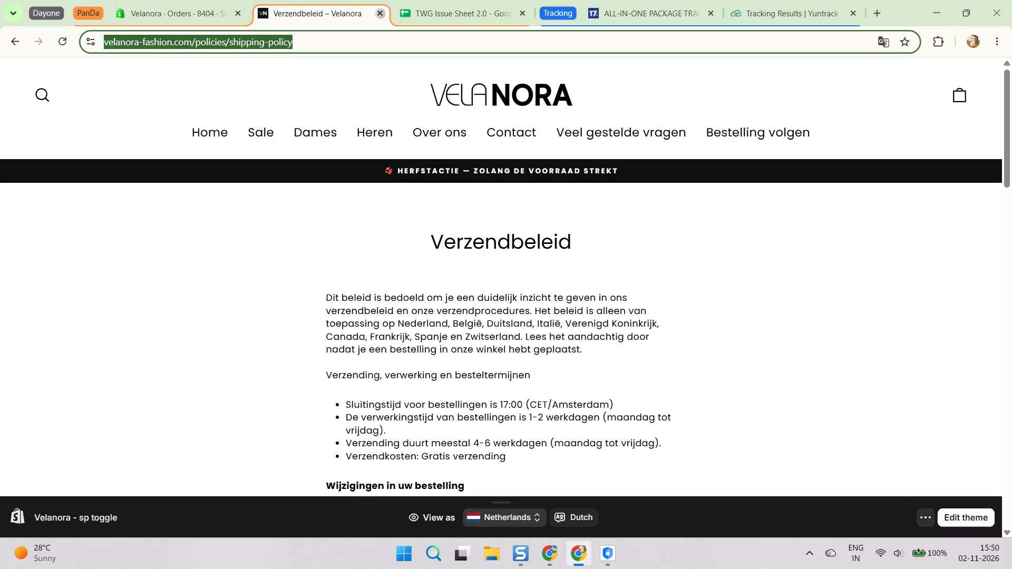
{"action": "scroll", "coordinate": [352, 161], "scroll_direction": "up", "scroll_amount": 2}
{"action": "scroll", "coordinate": [415, 157], "scroll_direction": "up", "scroll_amount": 7}
{"action": "left_click", "coordinate": [449, 159]}
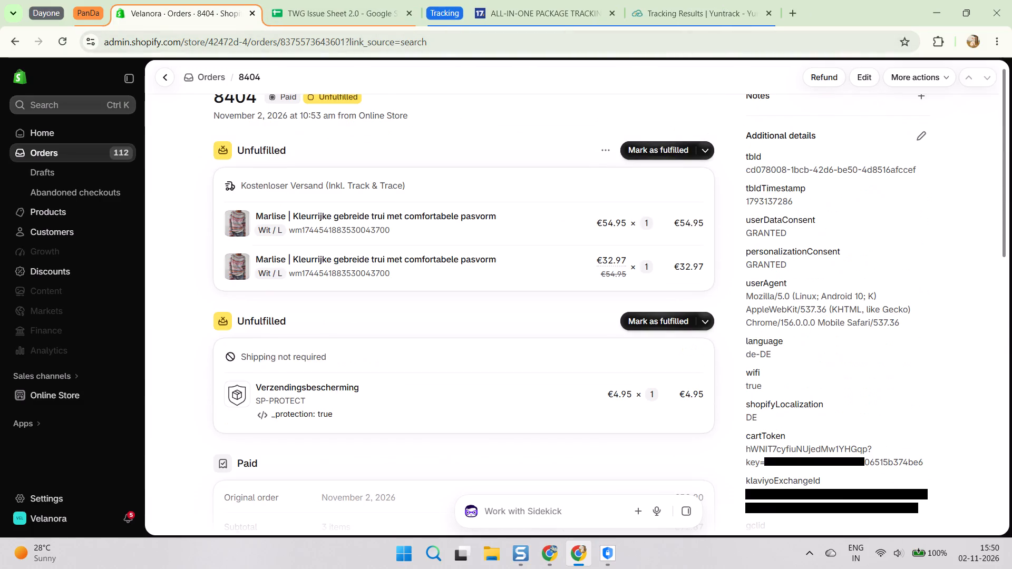
Copy the updated German translation of the draft and open a reply on Freshdesk ticket #445224.
{"action": "key", "text": "alt+Tab"}
{"action": "scroll", "coordinate": [481, 232], "scroll_direction": "up", "scroll_amount": 3}
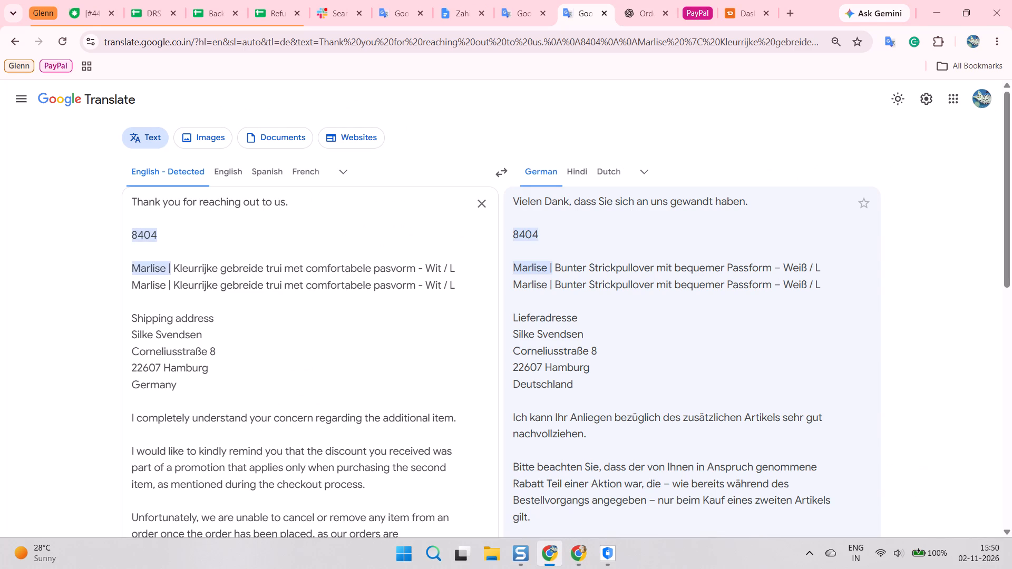
{"action": "scroll", "coordinate": [563, 232], "scroll_direction": "down", "scroll_amount": 13}
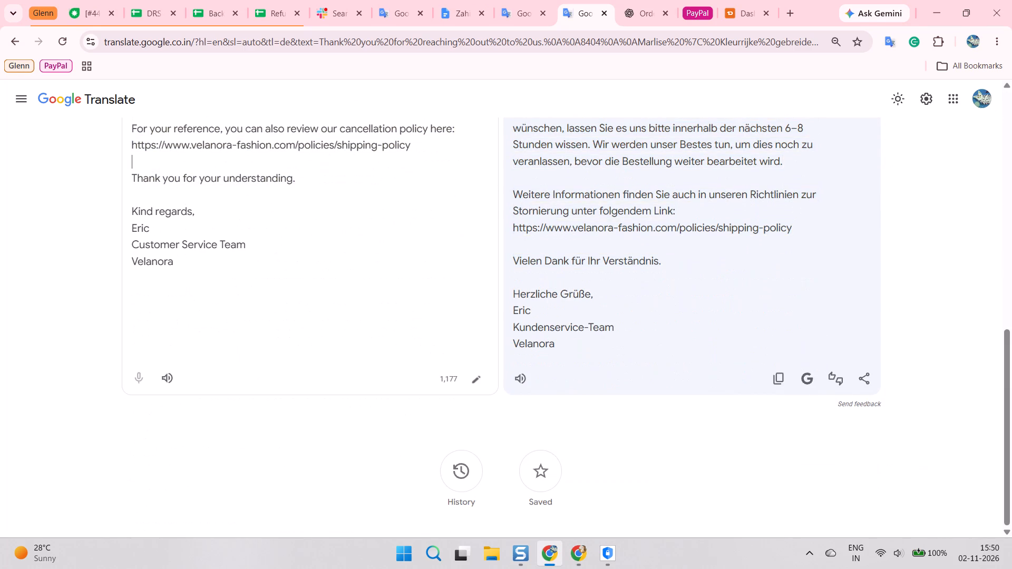
{"action": "left_click", "coordinate": [782, 381]}
{"action": "left_click", "coordinate": [96, 0]}
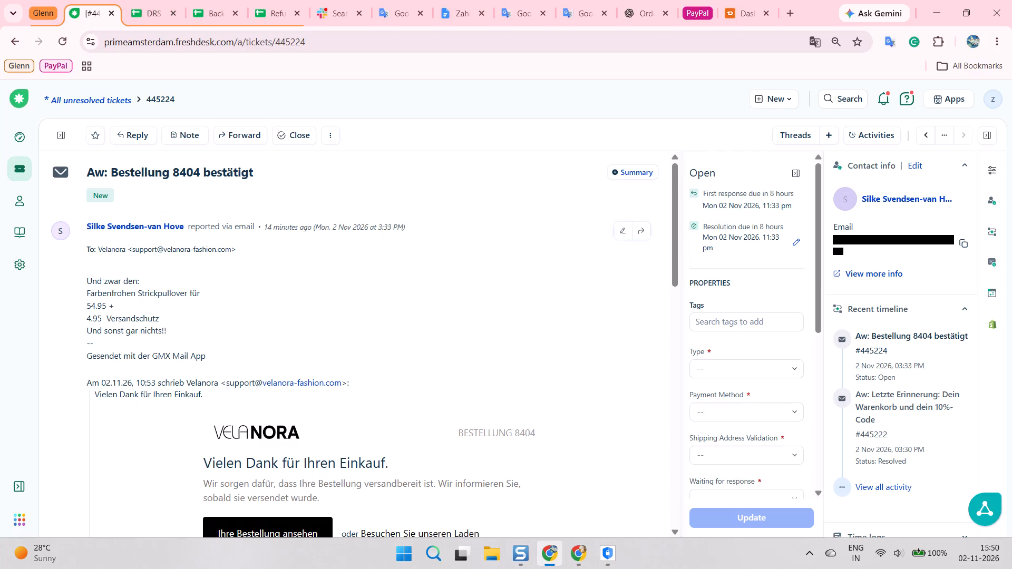
{"action": "left_click", "coordinate": [363, 300]}
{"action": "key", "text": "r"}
{"action": "scroll", "coordinate": [195, 301], "scroll_direction": "down", "scroll_amount": 7}
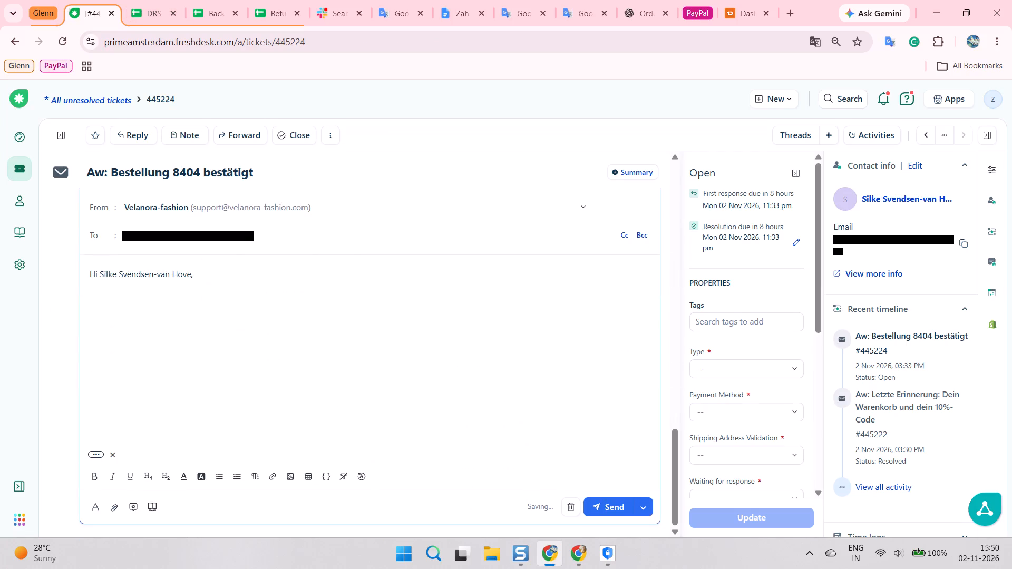
Remove the reply's quoted text and default greeting, and insert the canned response "asn" instead.
{"action": "left_click", "coordinate": [112, 452]}
{"action": "left_click", "coordinate": [114, 448], "text": "ctrl"}
{"action": "key", "text": "ctrl+a"}
{"action": "key", "text": "BackSpace"}
{"action": "key", "text": "BackSpace"}
{"action": "key", "text": "BackSpace"}
{"action": "key", "text": "BackSpace"}
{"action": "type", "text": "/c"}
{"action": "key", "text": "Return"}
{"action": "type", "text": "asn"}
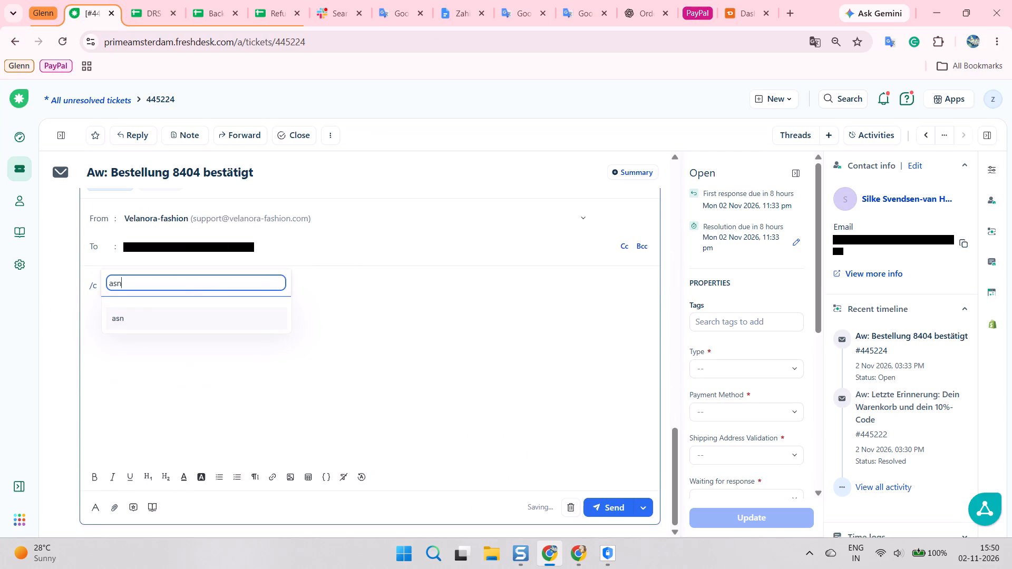
{"action": "left_click", "coordinate": [133, 317]}
Paste the German translation over the canned response's body below the greeting and remove the surplus blank line above it.
{"action": "left_click_drag", "start_coordinate": [123, 320], "coordinate": [195, 376]}
{"action": "key", "text": "ctrl+v"}
{"action": "scroll", "coordinate": [142, 372], "scroll_direction": "down", "scroll_amount": 4}
{"action": "scroll", "coordinate": [138, 415], "scroll_direction": "up", "scroll_amount": 5}
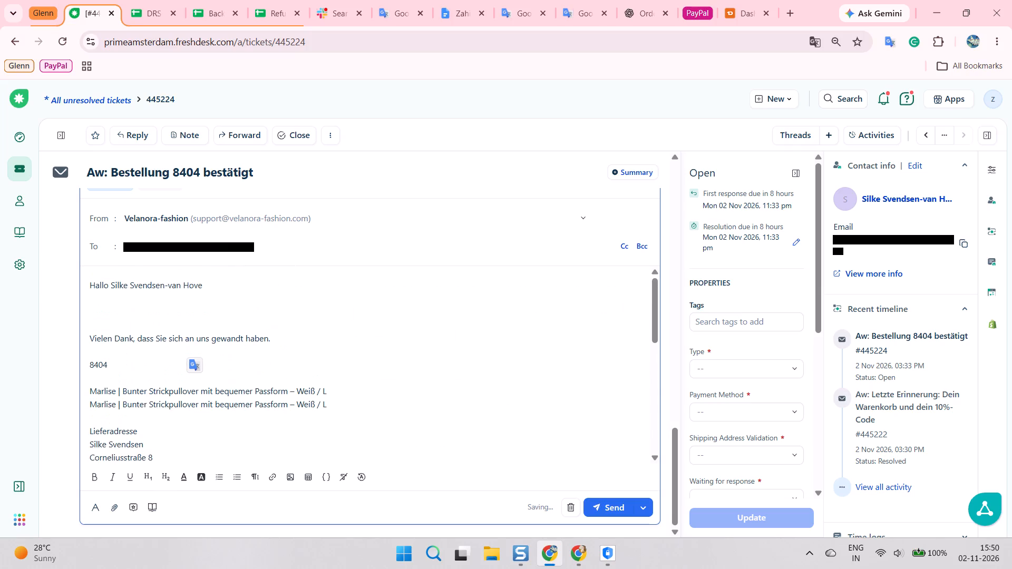
{"action": "left_click", "coordinate": [118, 325]}
{"action": "key", "text": "BackSpace"}
{"action": "scroll", "coordinate": [121, 323], "scroll_direction": "down", "scroll_amount": 1}
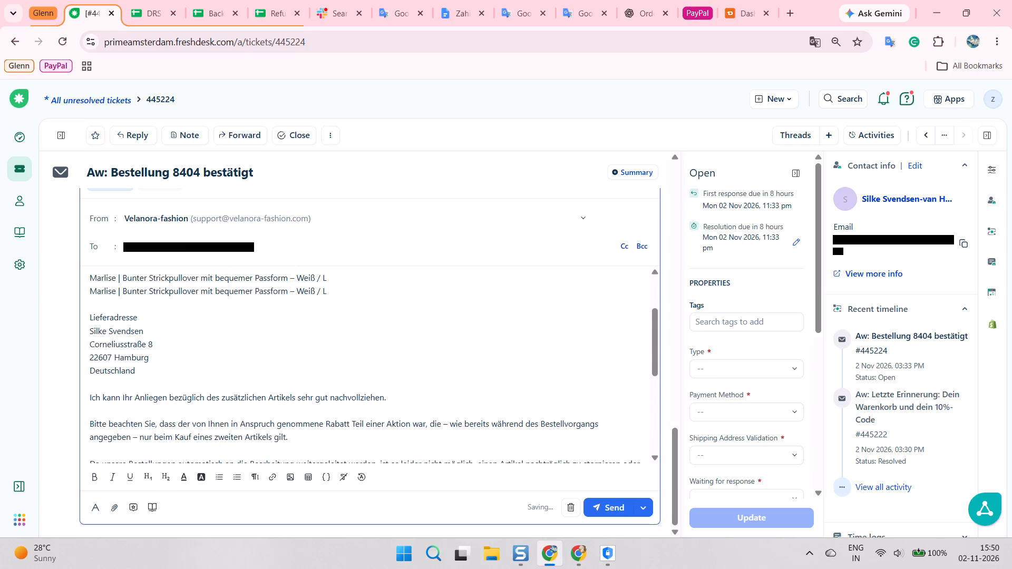
{"action": "key", "text": "alt+Tab"}
{"action": "scroll", "coordinate": [156, 331], "scroll_direction": "up", "scroll_amount": 2}
{"action": "key", "text": "alt+Tab"}
{"action": "scroll", "coordinate": [739, 357], "scroll_direction": "down", "scroll_amount": 2}
{"action": "key", "text": "alt+Tab"}
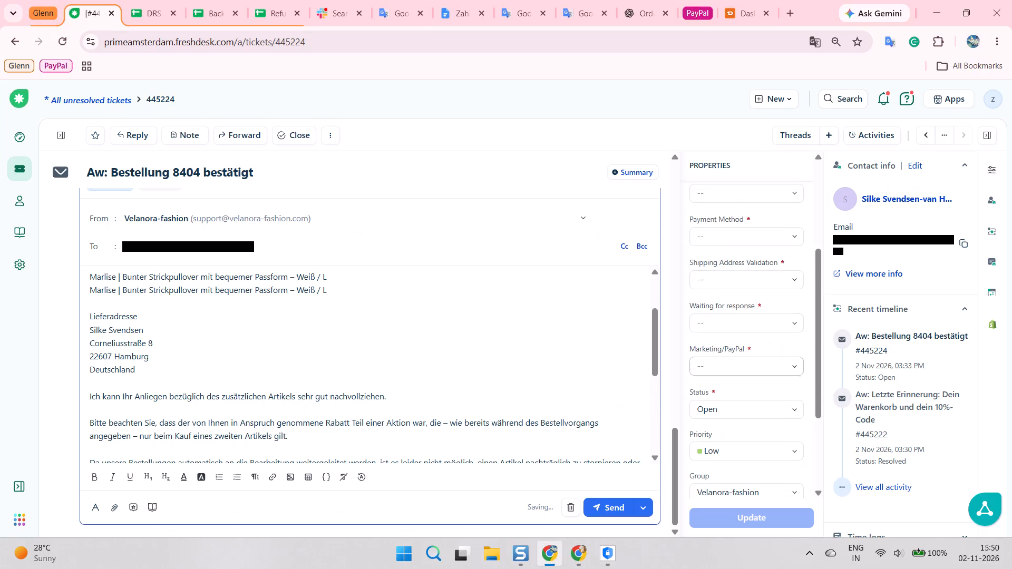
{"action": "scroll", "coordinate": [767, 357], "scroll_direction": "up", "scroll_amount": 1}
{"action": "scroll", "coordinate": [767, 358], "scroll_direction": "down", "scroll_amount": 4}
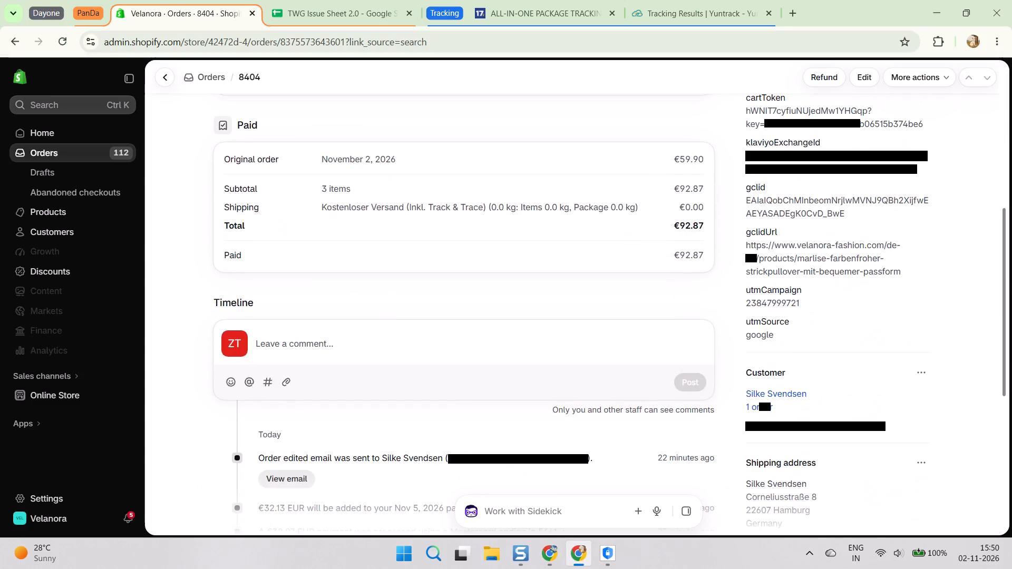
{"action": "key", "text": "alt+Tab"}
Bold the order number, both Marlise item lines and the "Lieferadresse" heading in the reply.
{"action": "scroll", "coordinate": [275, 345], "scroll_direction": "up", "scroll_amount": 2}
{"action": "left_click_drag", "start_coordinate": [145, 404], "coordinate": [99, 350]}
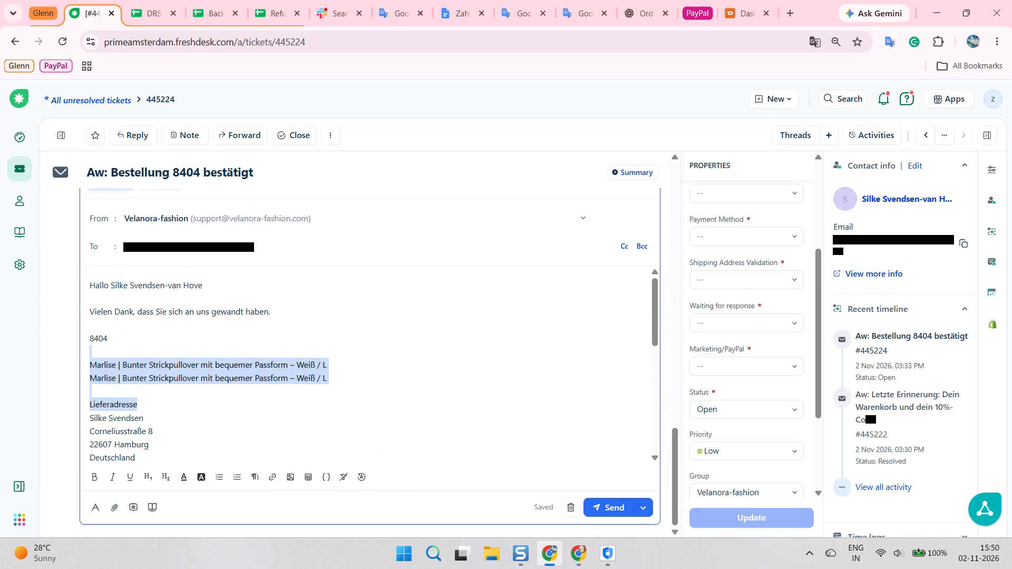
{"action": "left_click_drag", "start_coordinate": [99, 350], "coordinate": [79, 342]}
{"action": "key", "text": "ctrl+b"}
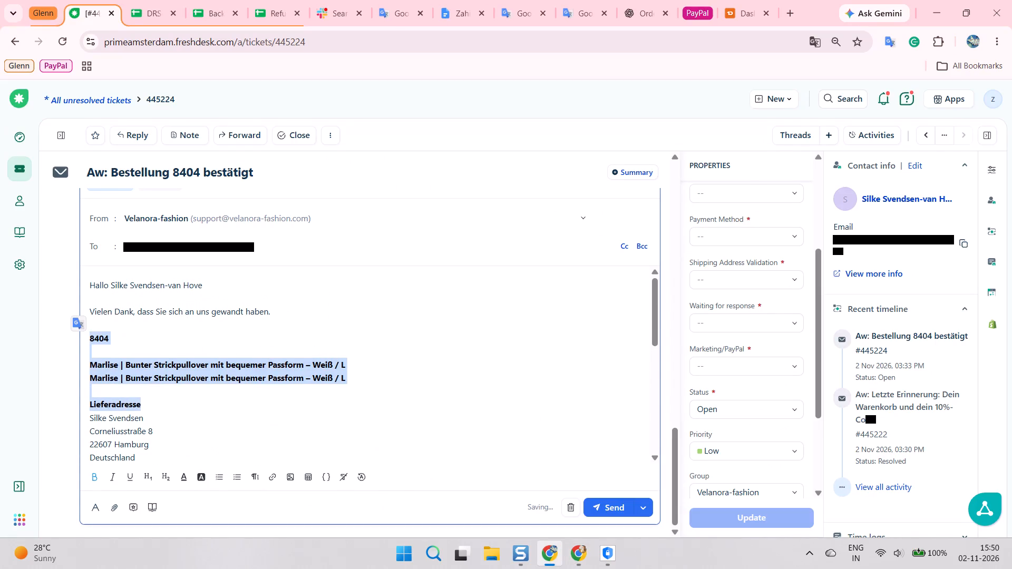
Read through the rest of the German reply and send it to the customer.
{"action": "scroll", "coordinate": [200, 354], "scroll_direction": "down", "scroll_amount": 3}
{"action": "scroll", "coordinate": [408, 388], "scroll_direction": "down", "scroll_amount": 1}
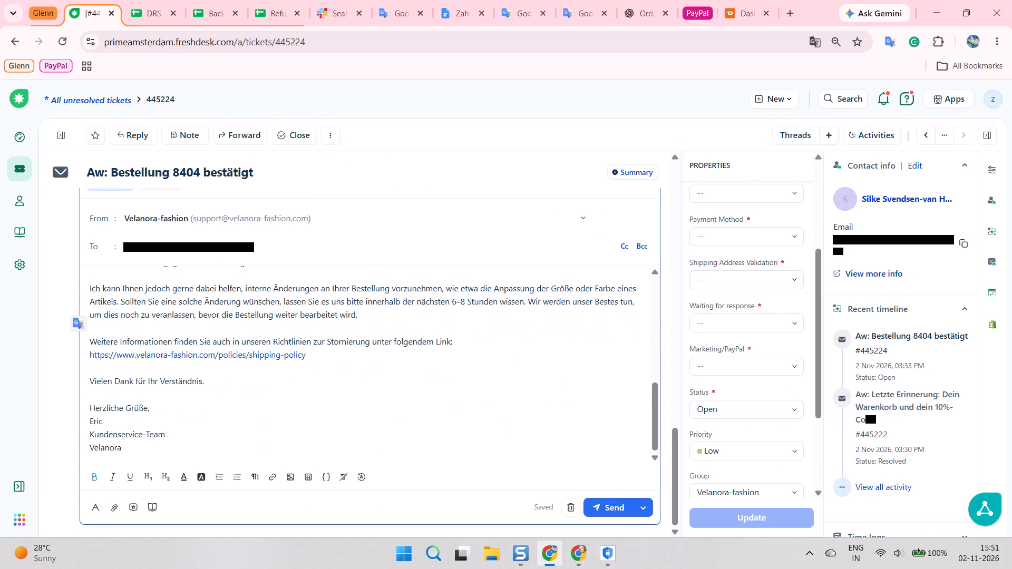
{"action": "scroll", "coordinate": [157, 420], "scroll_direction": "down", "scroll_amount": 1}
{"action": "scroll", "coordinate": [735, 557], "scroll_direction": "down", "scroll_amount": 1}
{"action": "left_click", "coordinate": [597, 506]}
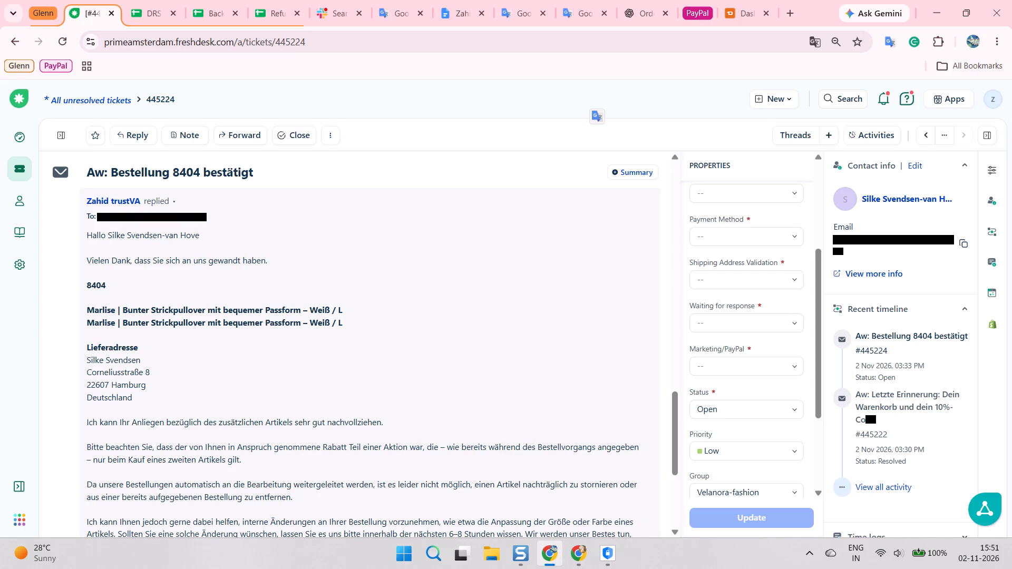
Review the sent German reply in the ticket thread from the order details to the sign-off.
{"action": "scroll", "coordinate": [610, 533], "scroll_direction": "up", "scroll_amount": 2}
{"action": "scroll", "coordinate": [430, 430], "scroll_direction": "down", "scroll_amount": 3}
{"action": "scroll", "coordinate": [428, 425], "scroll_direction": "up", "scroll_amount": 2}
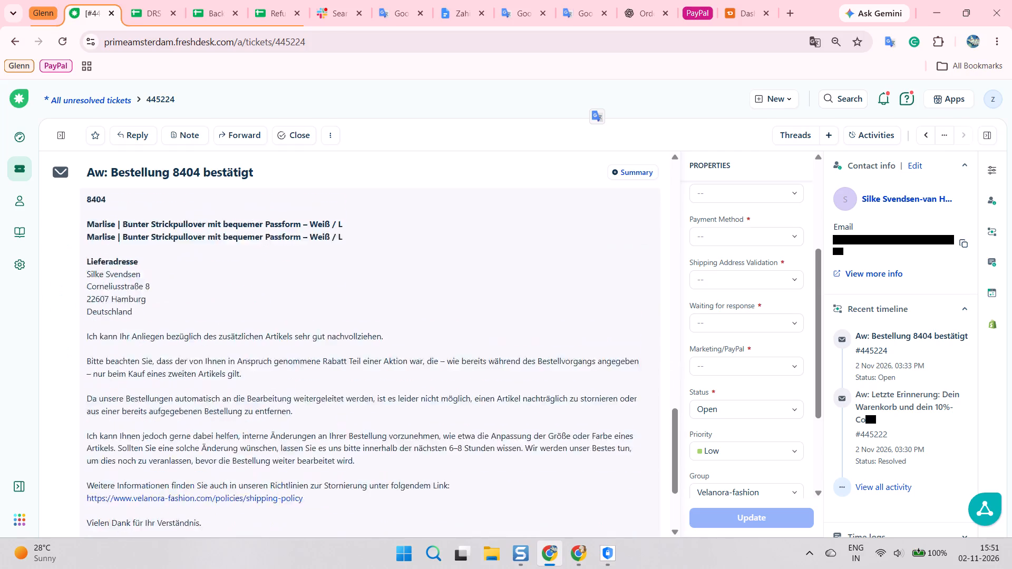
{"action": "key", "text": "alt+Tab"}
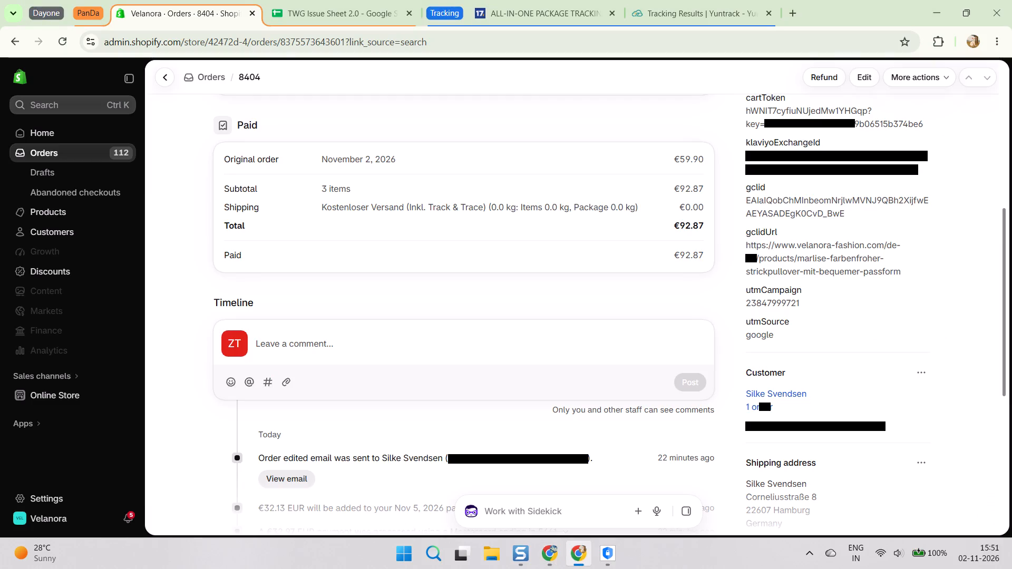
{"action": "key", "text": "alt+Tab"}
{"action": "scroll", "coordinate": [543, 340], "scroll_direction": "down", "scroll_amount": 6}
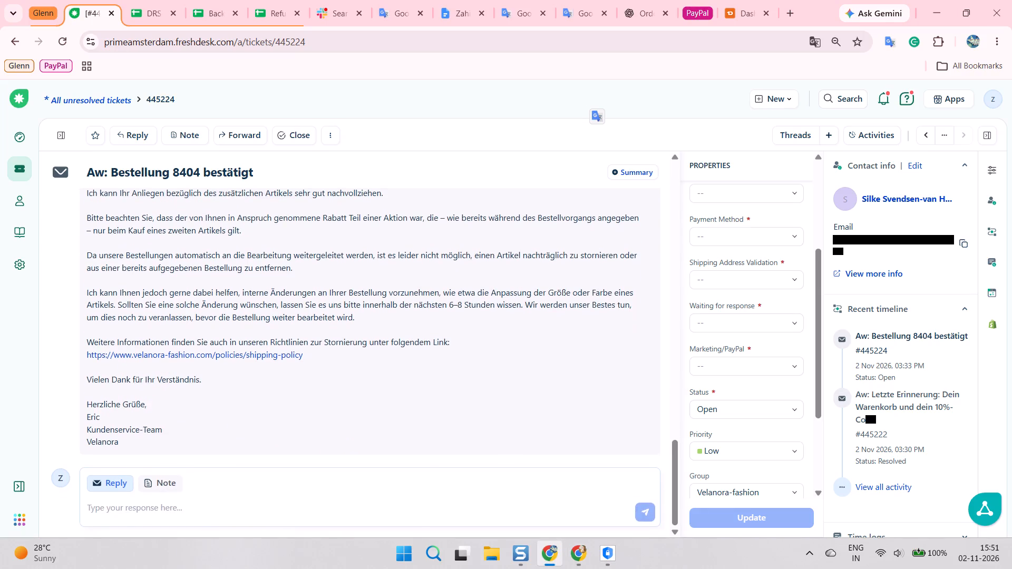
{"action": "scroll", "coordinate": [705, 272], "scroll_direction": "up", "scroll_amount": 2}
{"action": "scroll", "coordinate": [458, 304], "scroll_direction": "up", "scroll_amount": 2}
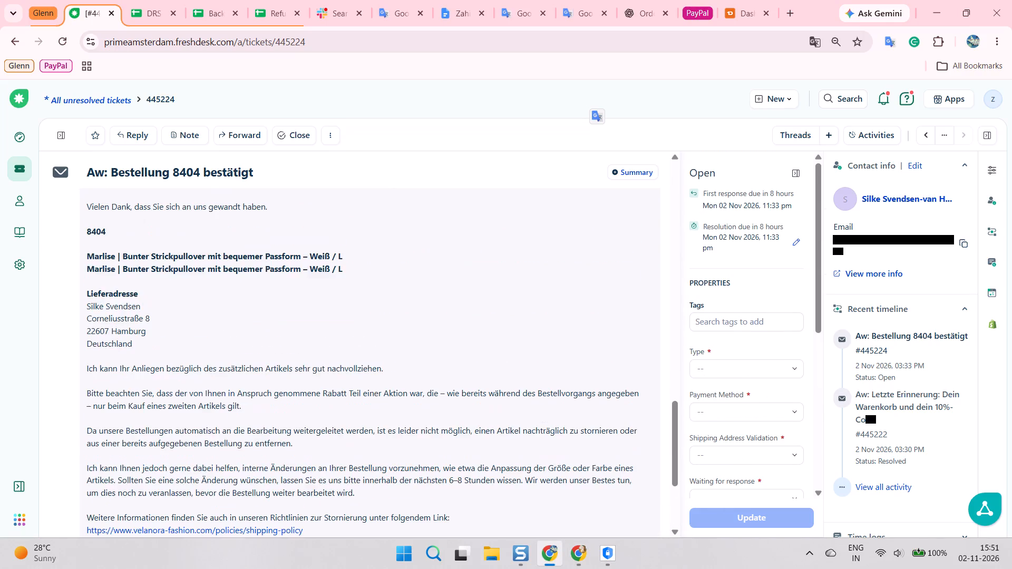
{"action": "scroll", "coordinate": [534, 291], "scroll_direction": "up", "scroll_amount": 2}
{"action": "scroll", "coordinate": [489, 302], "scroll_direction": "down", "scroll_amount": 1}
{"action": "scroll", "coordinate": [426, 302], "scroll_direction": "down", "scroll_amount": 1}
{"action": "scroll", "coordinate": [308, 272], "scroll_direction": "down", "scroll_amount": 1}
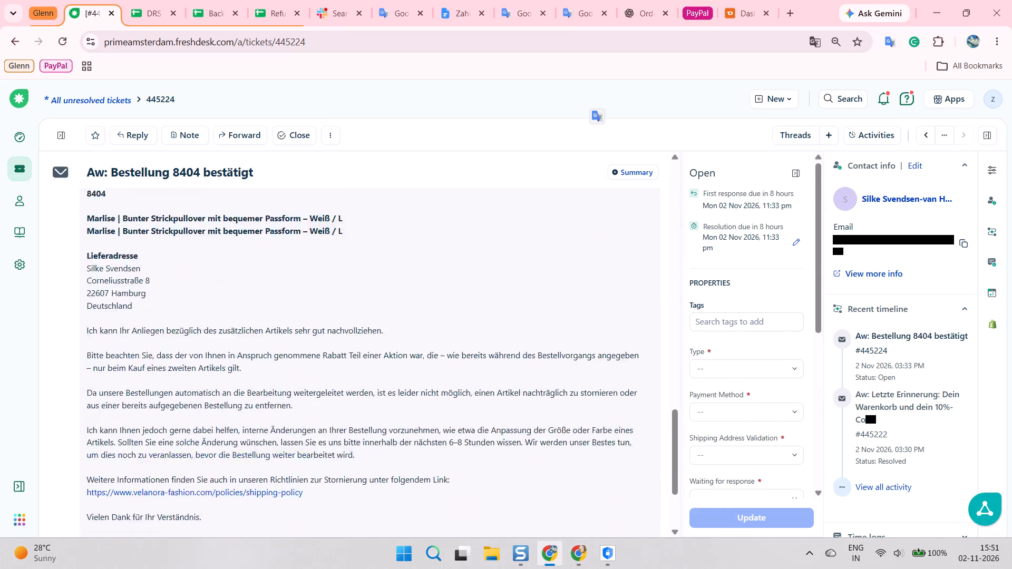
{"action": "scroll", "coordinate": [374, 304], "scroll_direction": "down", "scroll_amount": 1}
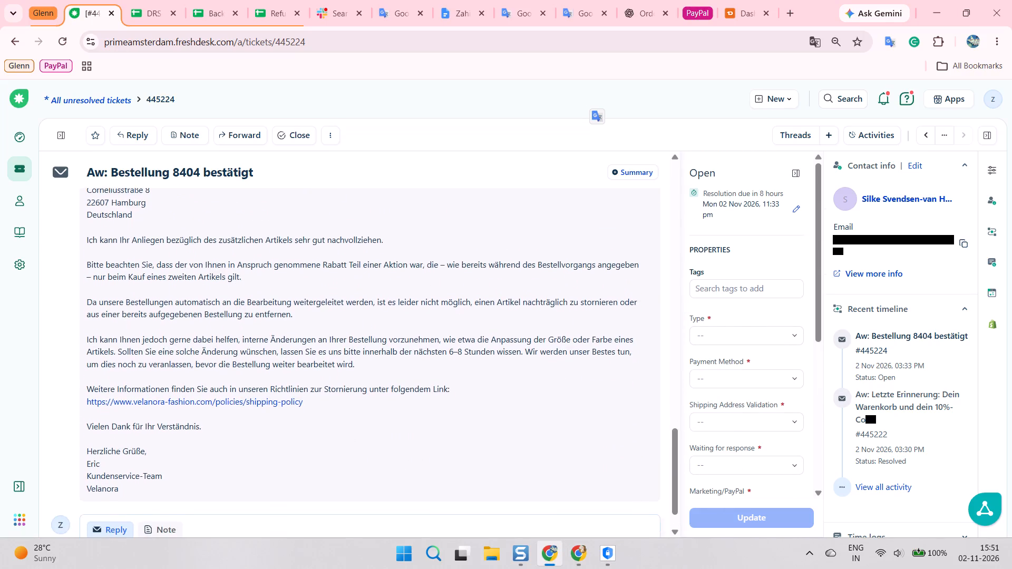
{"action": "scroll", "coordinate": [403, 314], "scroll_direction": "down", "scroll_amount": 1}
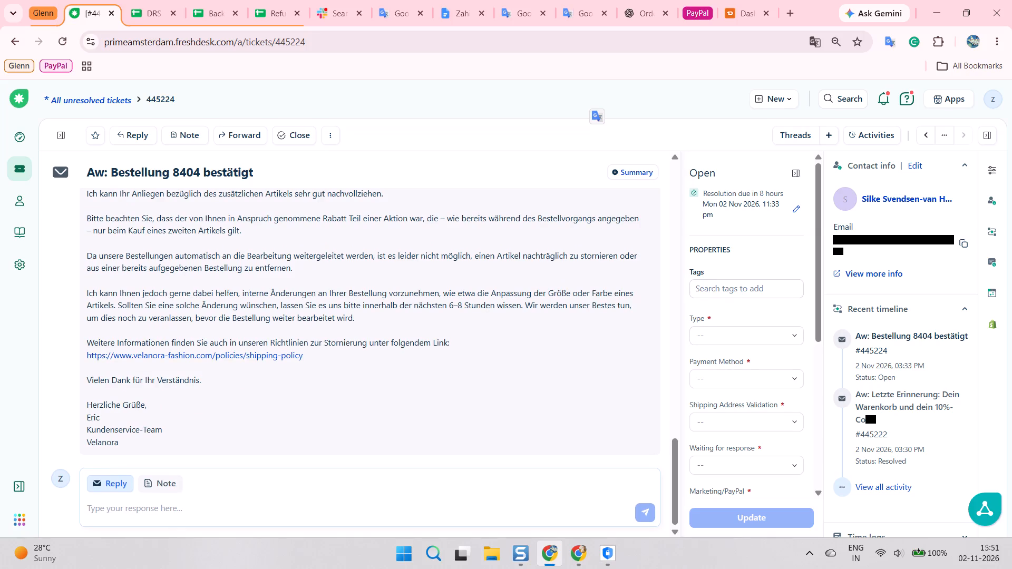
{"action": "left_click", "coordinate": [726, 343]}
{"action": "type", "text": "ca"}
{"action": "left_click", "coordinate": [726, 367]}
{"action": "key", "text": "Tab"}
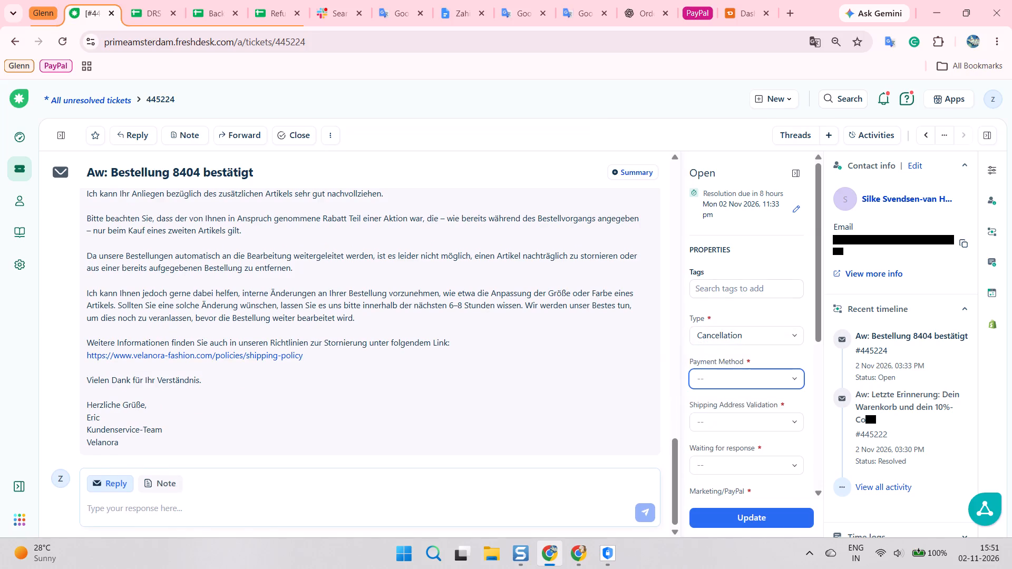
{"action": "key", "text": "alt+Tab"}
{"action": "scroll", "coordinate": [724, 280], "scroll_direction": "down", "scroll_amount": 7}
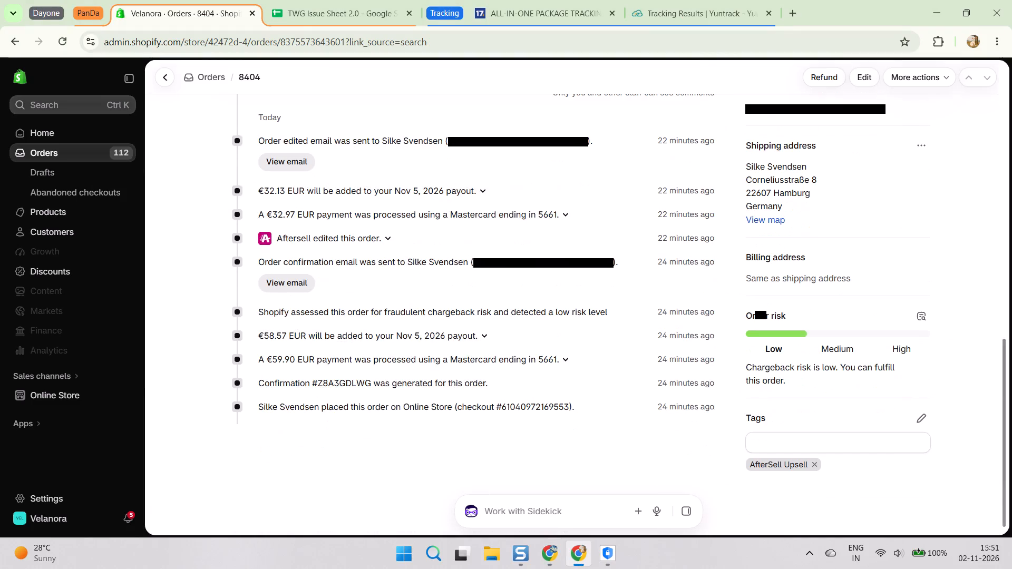
{"action": "scroll", "coordinate": [754, 289], "scroll_direction": "up", "scroll_amount": 1}
{"action": "key", "text": "alt+Tab"}
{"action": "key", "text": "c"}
{"action": "key", "text": "Tab"}
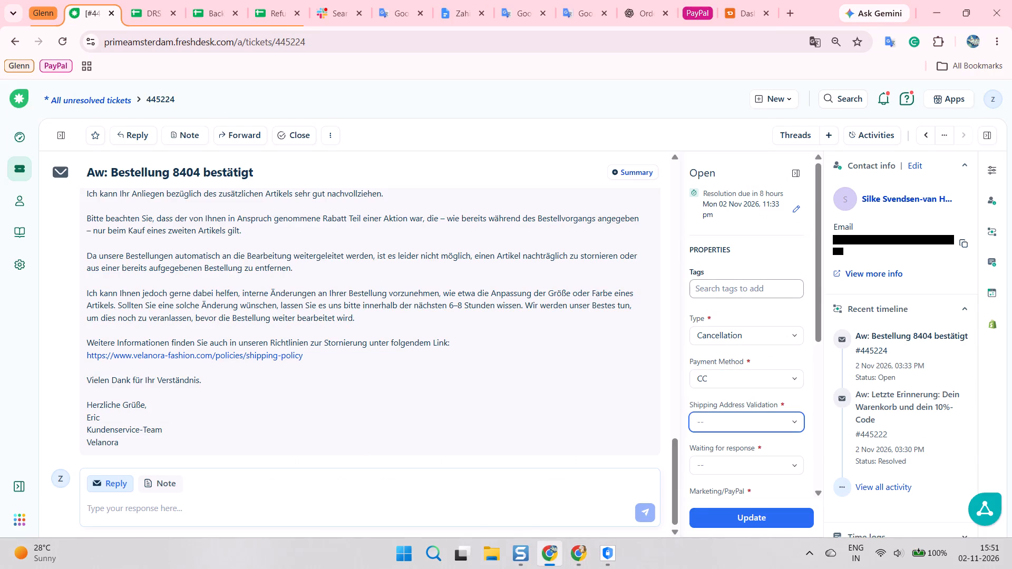
Set Shipping Address Validation to Verified & Correct, Waiting for response N/A, Marketing/PayPal No, Status Resolved and your own agent account, and update the ticket.
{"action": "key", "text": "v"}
{"action": "key", "text": "Tab"}
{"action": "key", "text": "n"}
{"action": "key", "text": "Tab"}
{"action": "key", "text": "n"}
{"action": "key", "text": "Tab"}
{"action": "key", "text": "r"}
{"action": "key", "text": "Tab"}
{"action": "key", "text": "Tab"}
{"action": "key", "text": "Tab"}
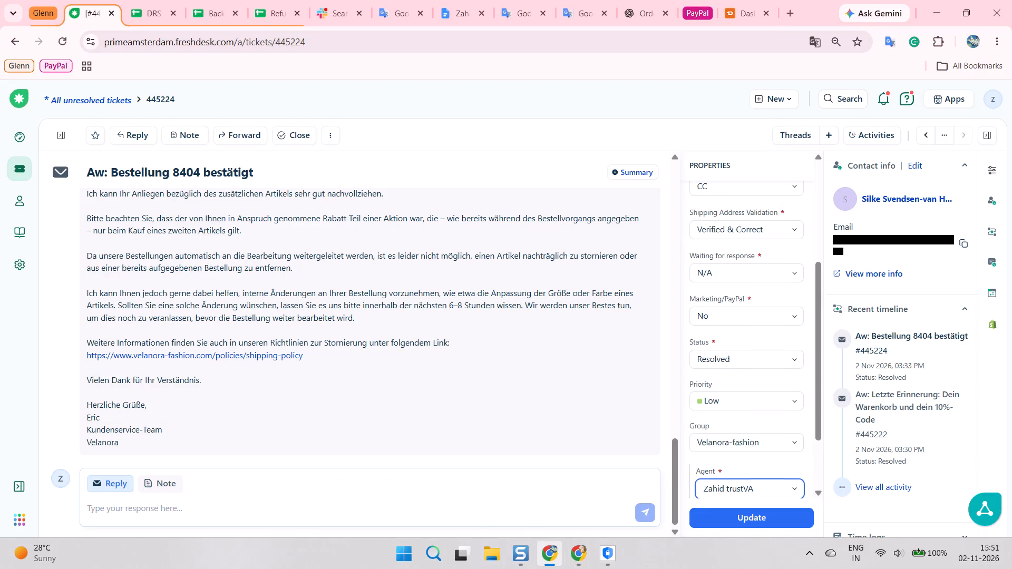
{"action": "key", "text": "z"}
{"action": "scroll", "coordinate": [762, 346], "scroll_direction": "down", "scroll_amount": 4}
{"action": "left_click", "coordinate": [751, 517]}
{"action": "scroll", "coordinate": [586, 415], "scroll_direction": "down", "scroll_amount": 4}
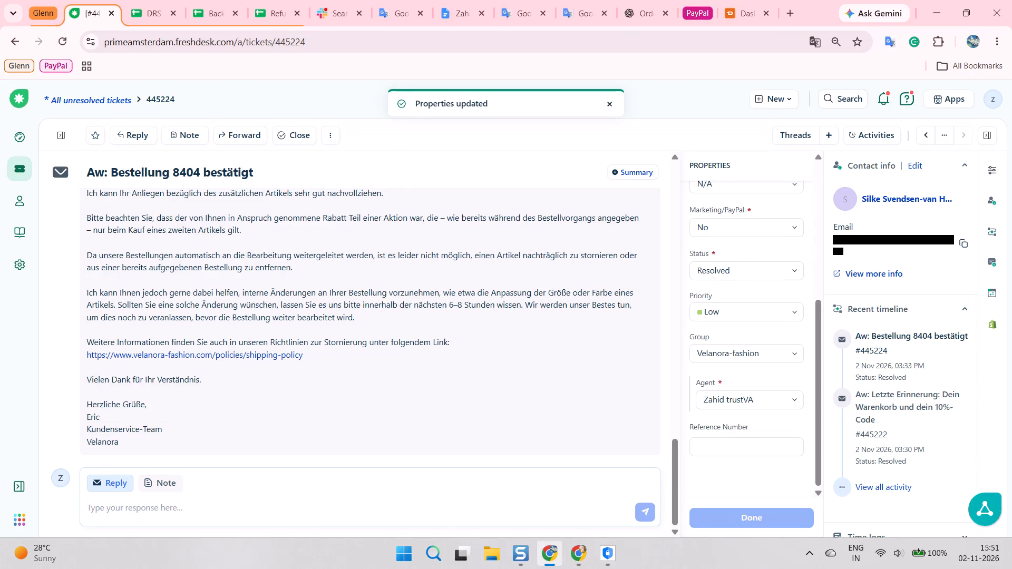
Copy ticket number 445224 into cell AN5 under ZAHID on the Nov2 sheet of DRS- Nov 2026.
{"action": "double_click", "coordinate": [152, 105], "text": "ctrl"}
{"action": "key", "text": "ctrl+c"}
{"action": "key", "text": "ctrl+c"}
{"action": "left_click", "coordinate": [152, 0]}
{"action": "key", "text": "ctrl+v"}
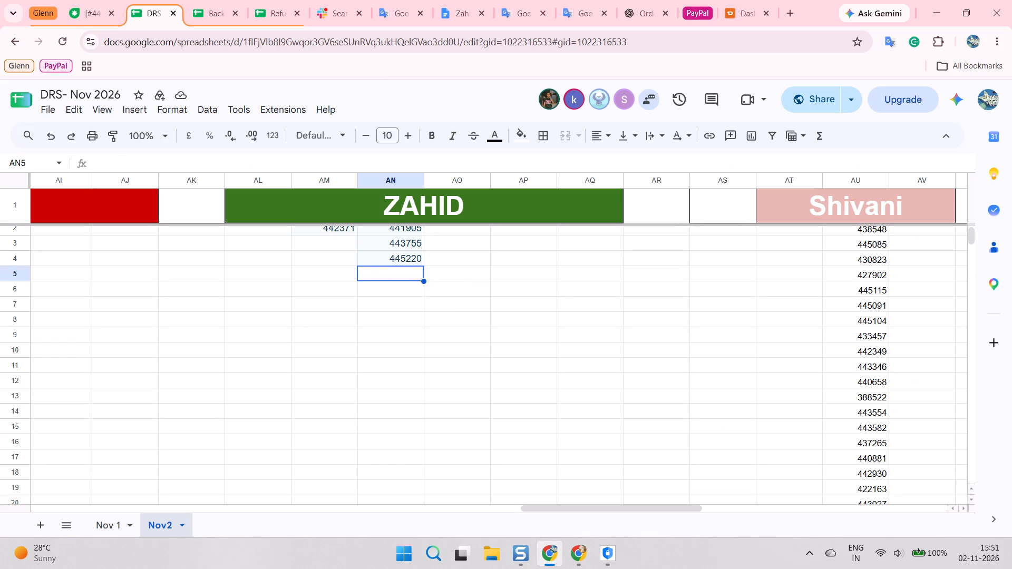
Check the ticket number logged under ZAHID in the DRS sheet against the open Freshdesk ticket 445224.
{"action": "left_click", "coordinate": [405, 295]}
{"action": "scroll", "coordinate": [406, 287], "scroll_direction": "down", "scroll_amount": 1}
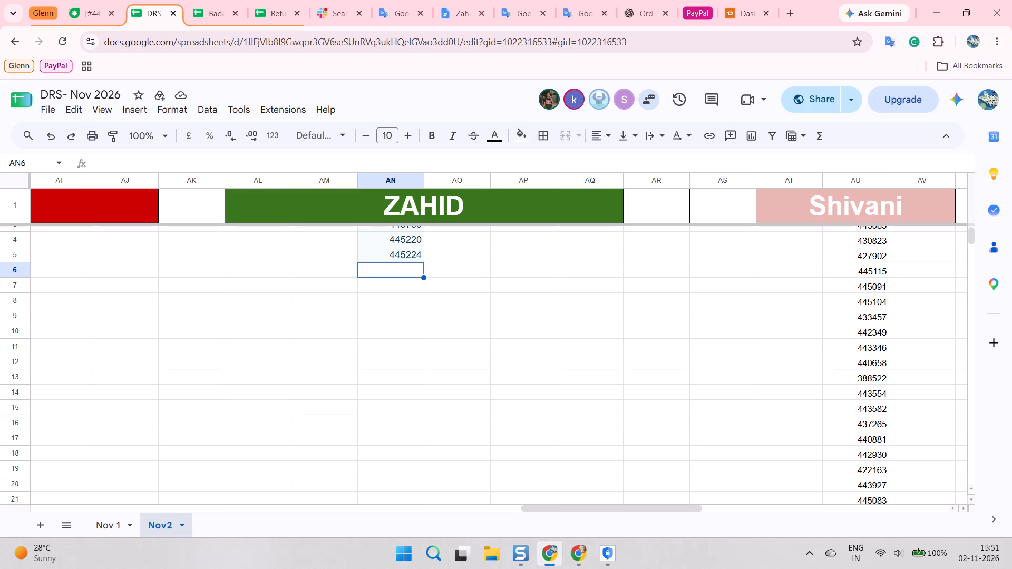
{"action": "left_click", "coordinate": [107, 0]}
{"action": "left_click", "coordinate": [413, 273]}
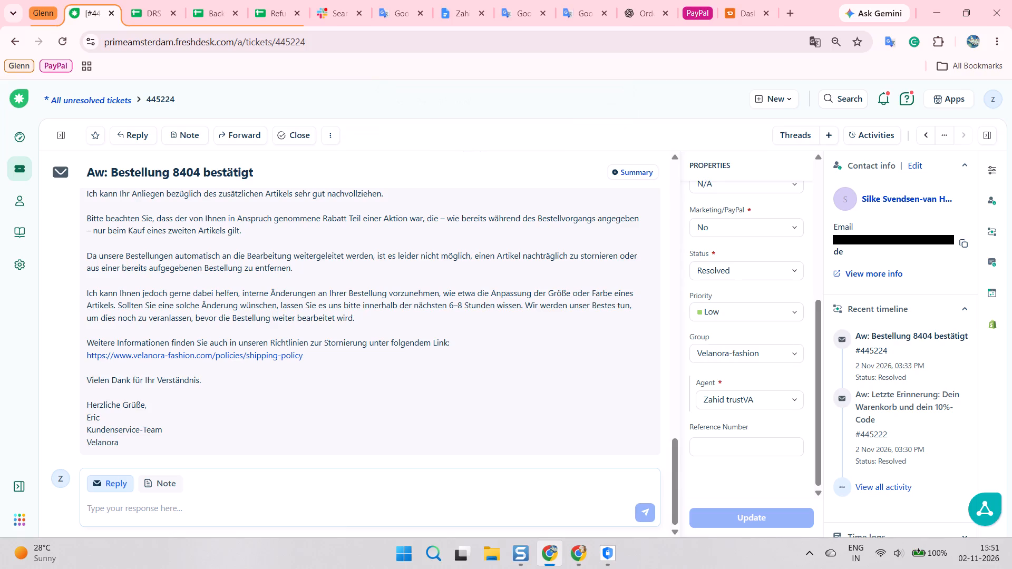
{"action": "scroll", "coordinate": [416, 273], "scroll_direction": "up", "scroll_amount": 2}
{"action": "left_click", "coordinate": [408, 280]}
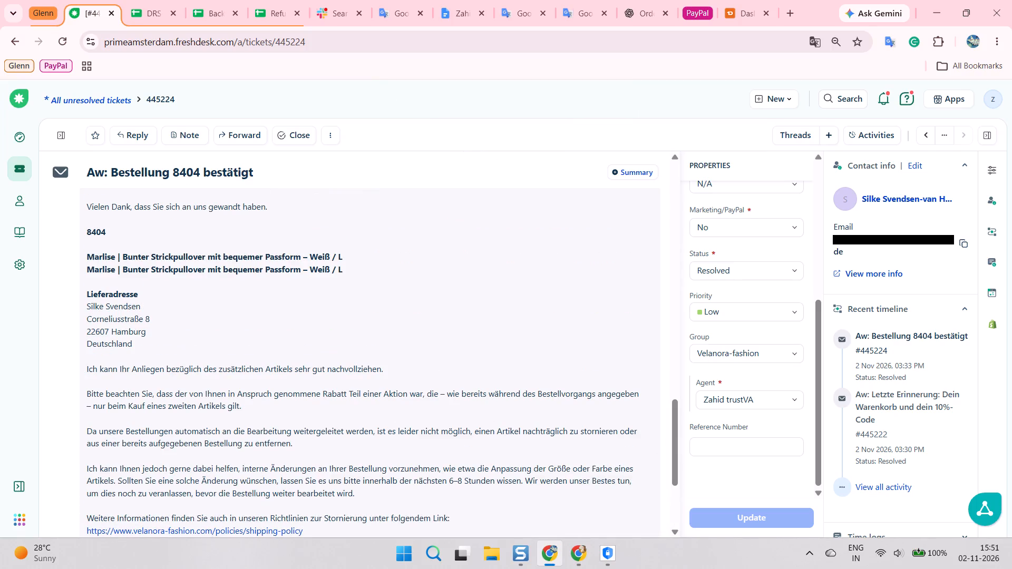
{"action": "left_click", "coordinate": [135, 0]}
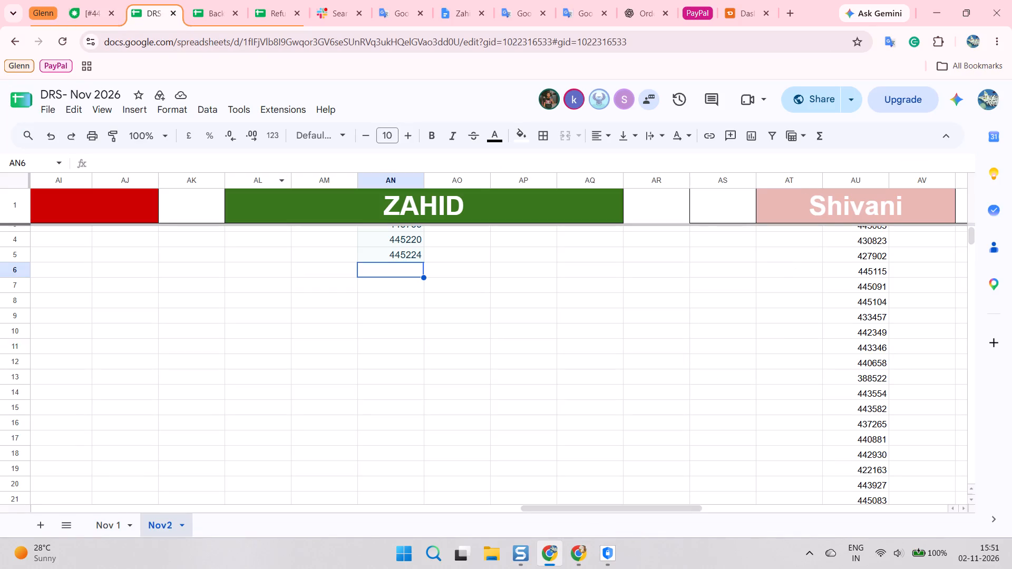
{"action": "left_click", "coordinate": [89, 0]}
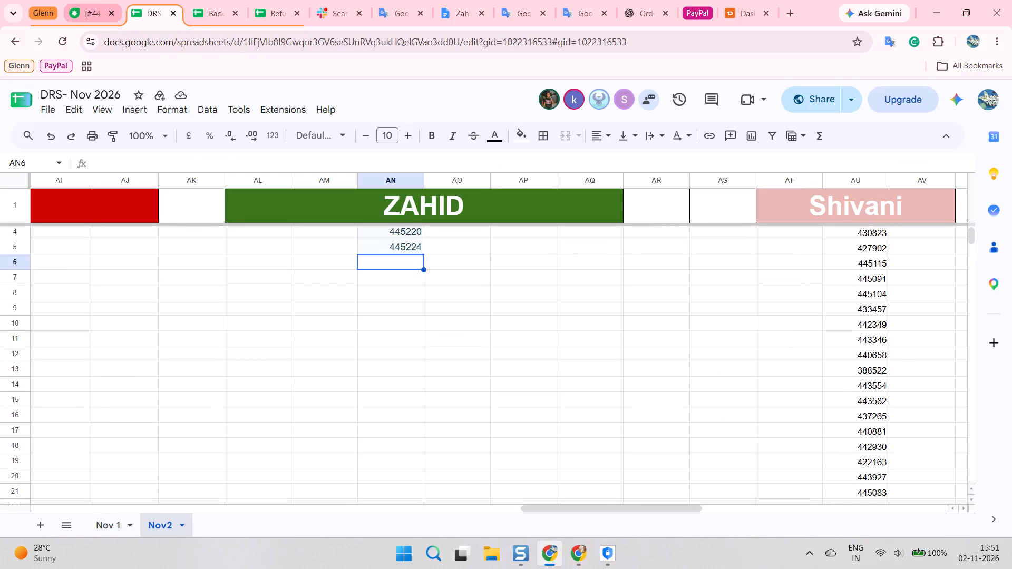
Review ticket 445224's properties from Type to Agent alongside the closing part of the sent German reply.
{"action": "left_click", "coordinate": [435, 317]}
{"action": "scroll", "coordinate": [393, 294], "scroll_direction": "down", "scroll_amount": 4}
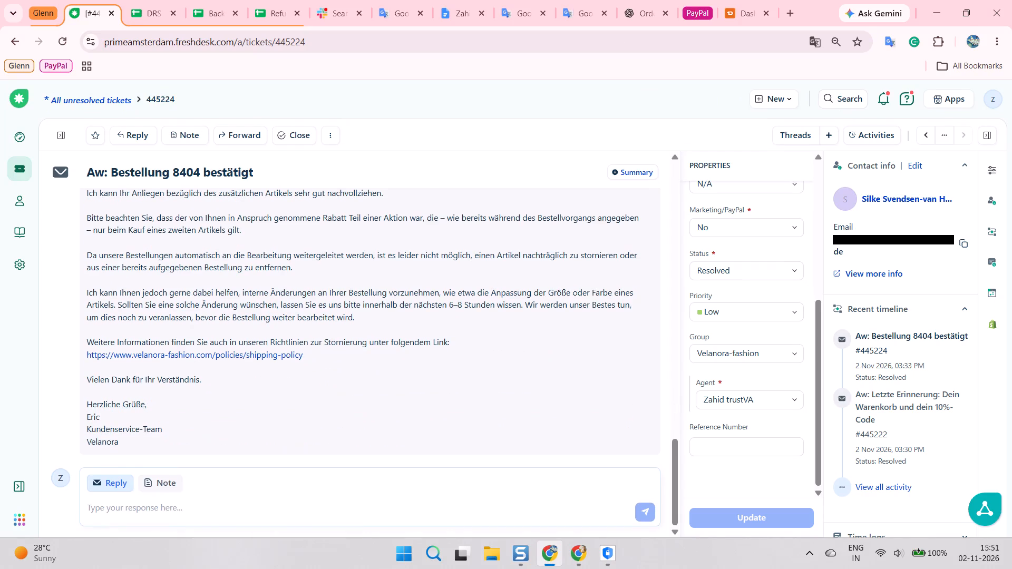
{"action": "scroll", "coordinate": [800, 298], "scroll_direction": "down", "scroll_amount": 6}
{"action": "scroll", "coordinate": [729, 268], "scroll_direction": "up", "scroll_amount": 3}
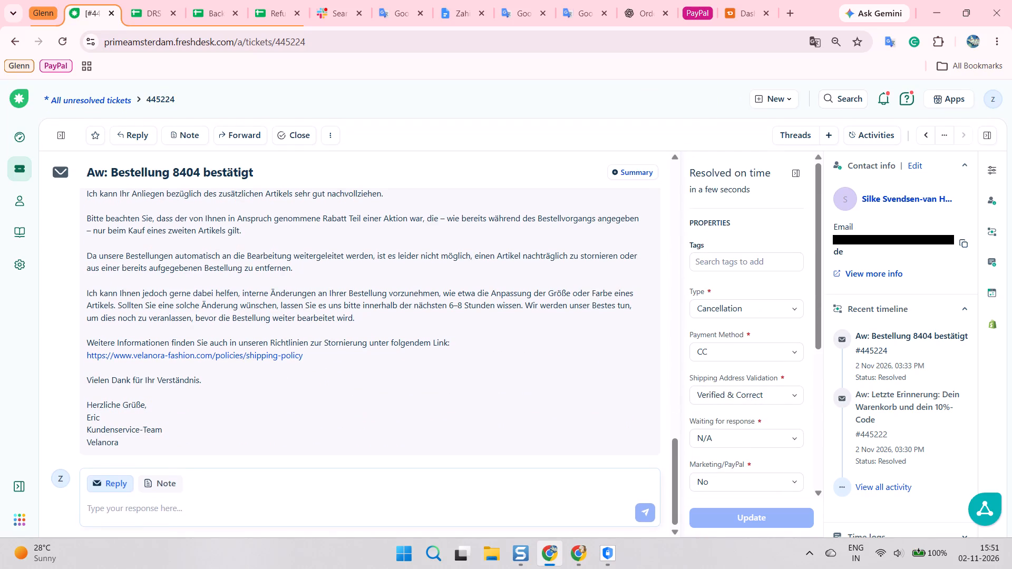
{"action": "scroll", "coordinate": [588, 298], "scroll_direction": "down", "scroll_amount": 7}
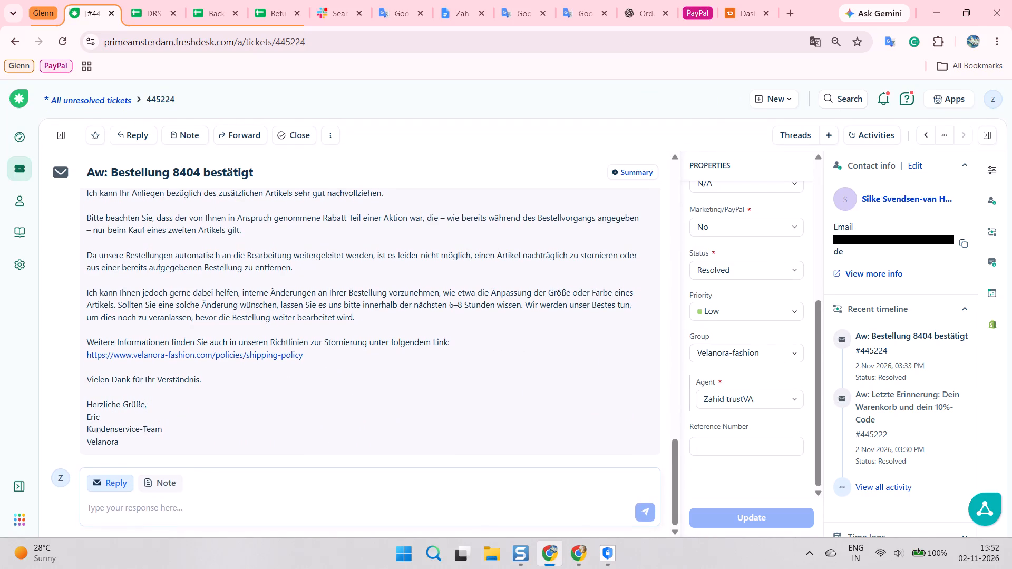
{"action": "left_click", "coordinate": [453, 309]}
{"action": "left_click", "coordinate": [402, 273]}
{"action": "scroll", "coordinate": [363, 273], "scroll_direction": "down", "scroll_amount": 10}
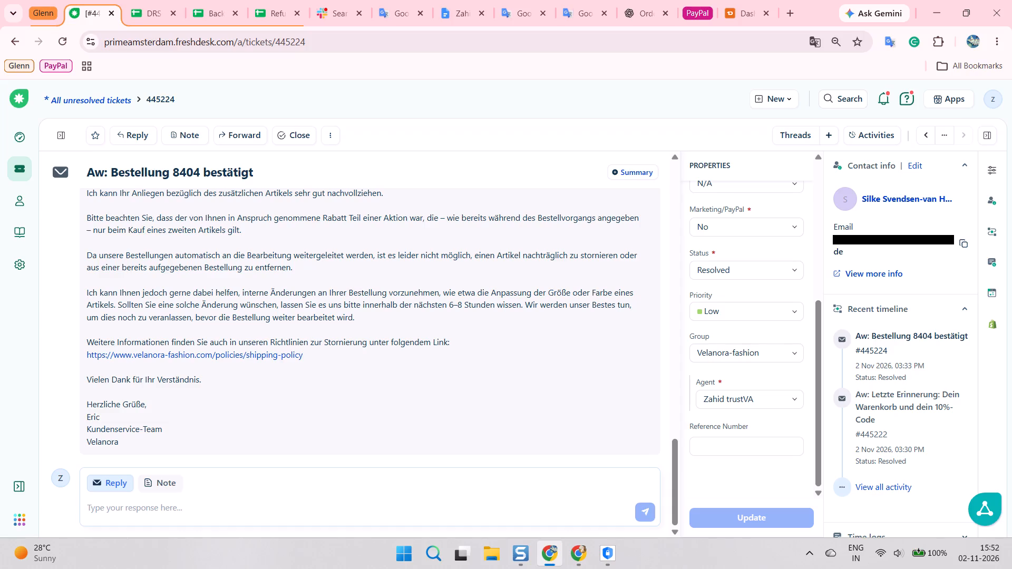
{"action": "left_click", "coordinate": [405, 270]}
{"action": "left_click", "coordinate": [137, 0]}
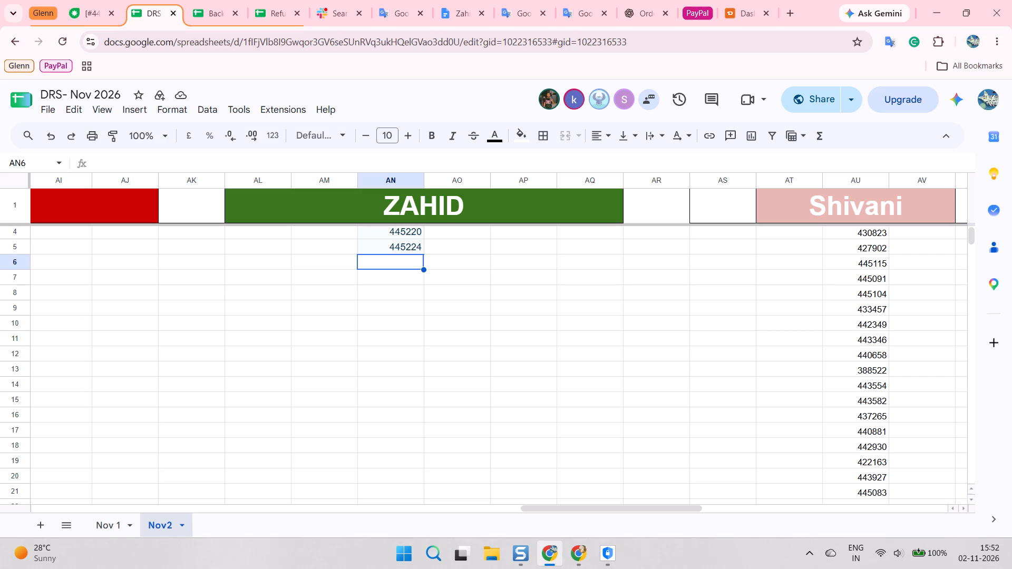
{"action": "left_click", "coordinate": [86, 0]}
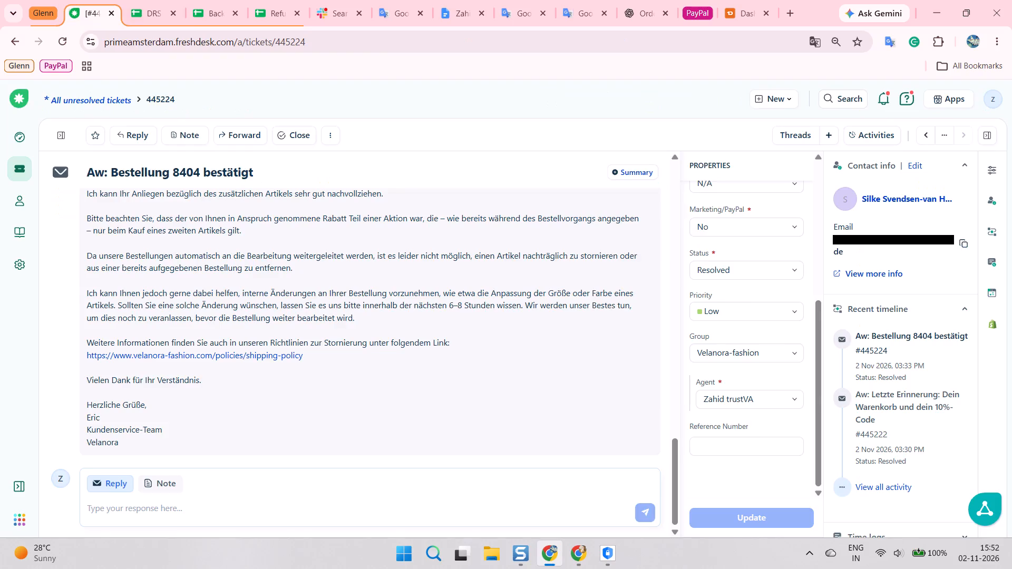
{"action": "left_click", "coordinate": [155, 5]}
{"action": "left_click", "coordinate": [104, 6]}
{"action": "scroll", "coordinate": [369, 204], "scroll_direction": "up", "scroll_amount": 2}
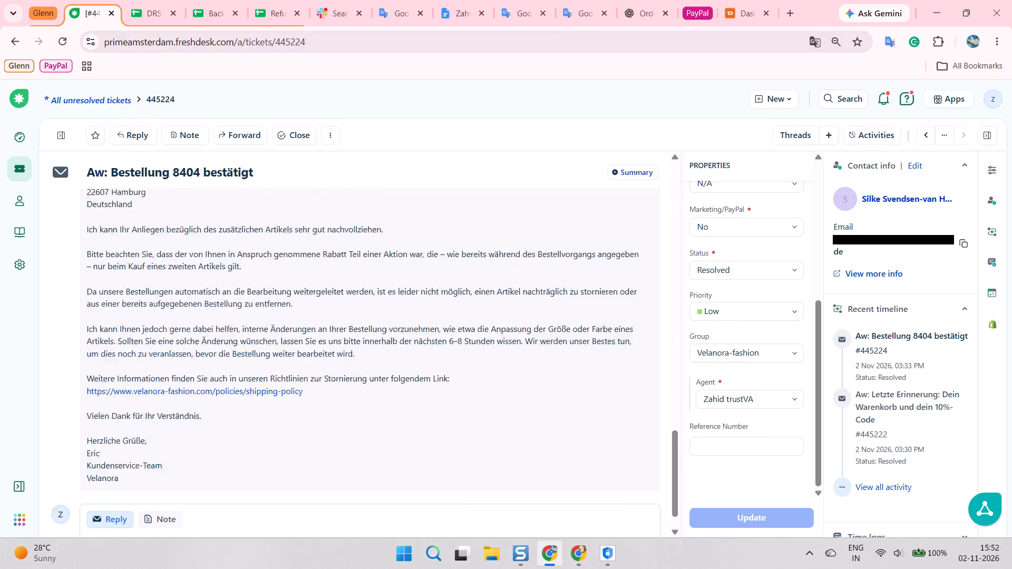
{"action": "scroll", "coordinate": [396, 212], "scroll_direction": "up", "scroll_amount": 1}
{"action": "scroll", "coordinate": [170, 188], "scroll_direction": "down", "scroll_amount": 1}
{"action": "left_click", "coordinate": [142, 0]}
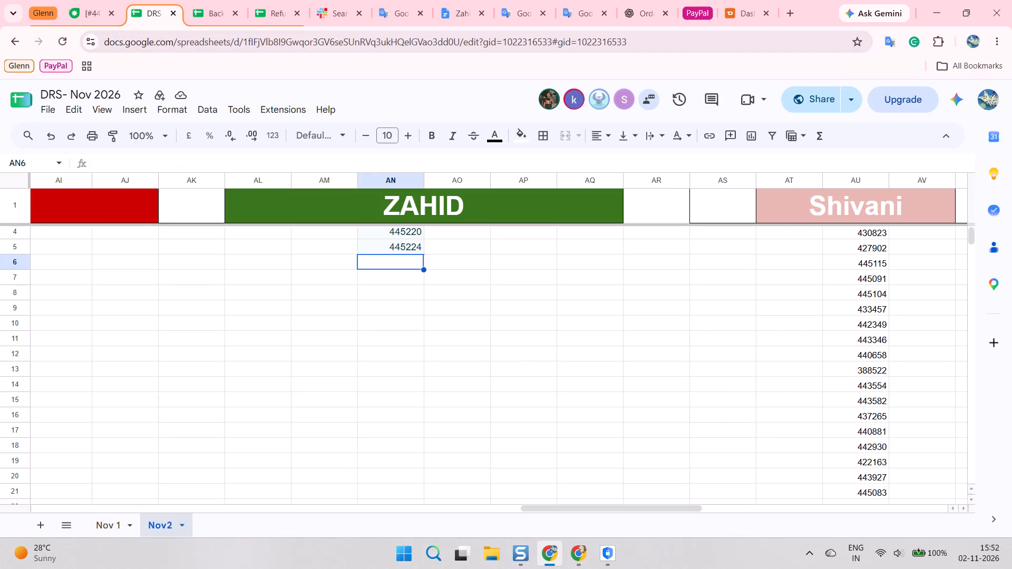
{"action": "left_click", "coordinate": [82, 0]}
{"action": "left_click", "coordinate": [141, 0]}
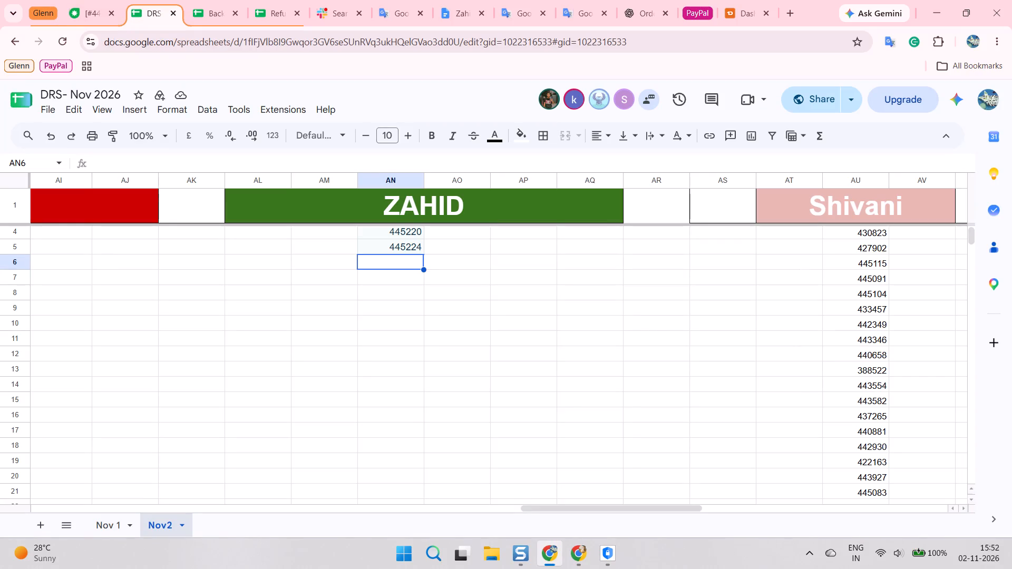
{"action": "left_click", "coordinate": [89, 0]}
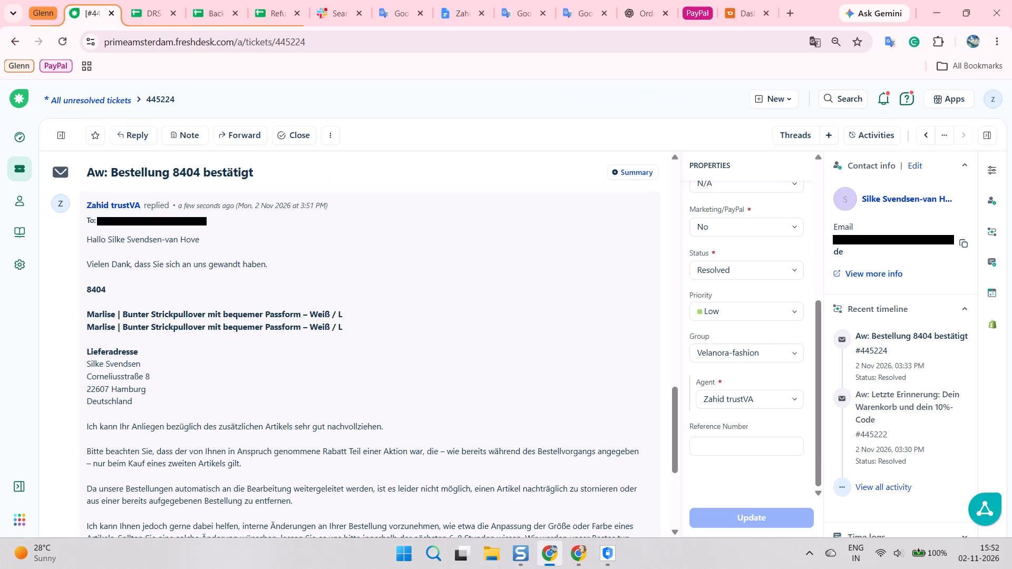
{"action": "left_click", "coordinate": [313, 221]}
{"action": "scroll", "coordinate": [325, 171], "scroll_direction": "down", "scroll_amount": 3}
{"action": "scroll", "coordinate": [389, 266], "scroll_direction": "down", "scroll_amount": 6}
{"action": "left_click", "coordinate": [444, 293]}
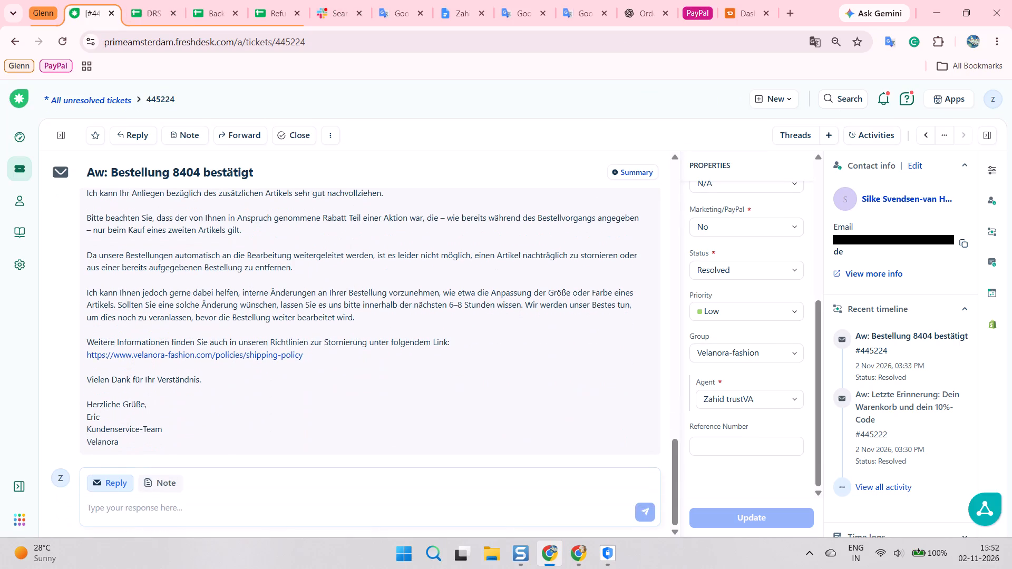
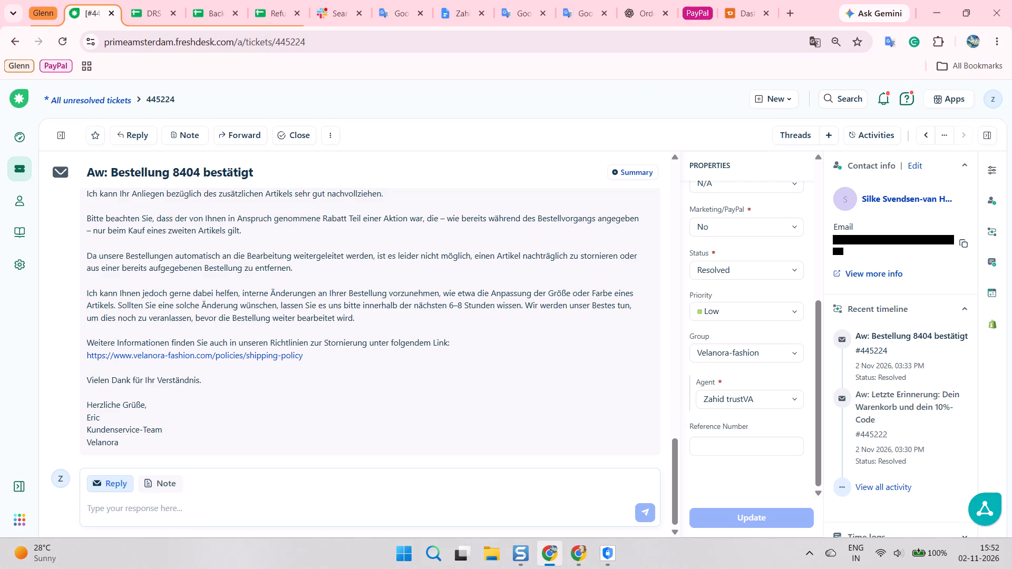
{"action": "scroll", "coordinate": [804, 329], "scroll_direction": "up", "scroll_amount": 3}
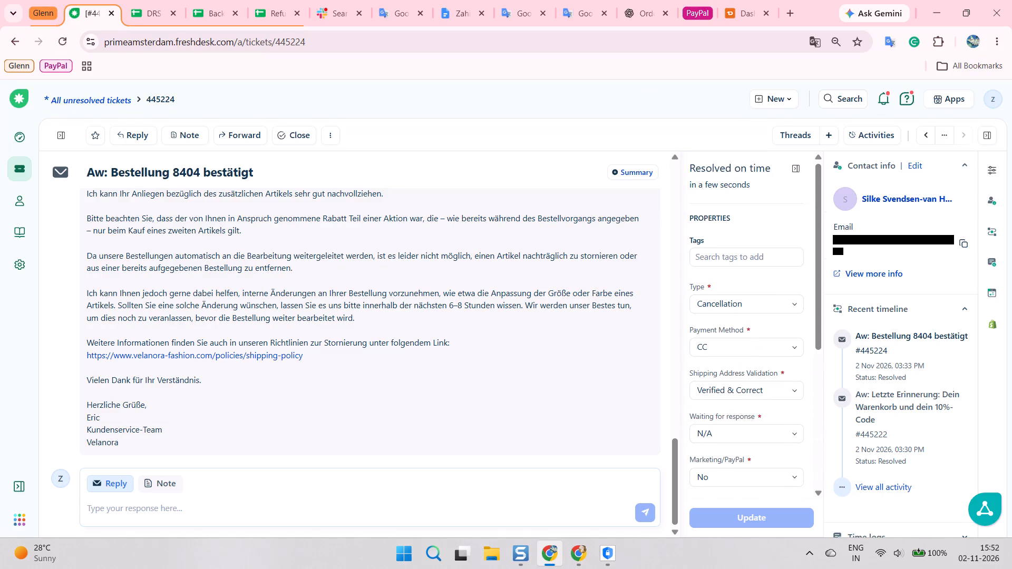
{"action": "scroll", "coordinate": [595, 283], "scroll_direction": "up", "scroll_amount": 1}
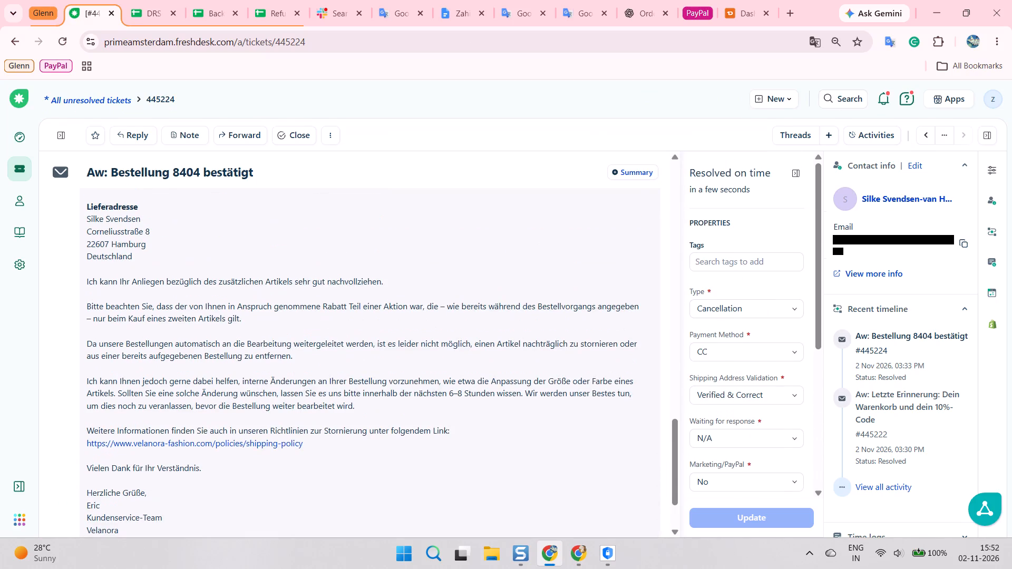
{"action": "scroll", "coordinate": [346, 296], "scroll_direction": "up", "scroll_amount": 2}
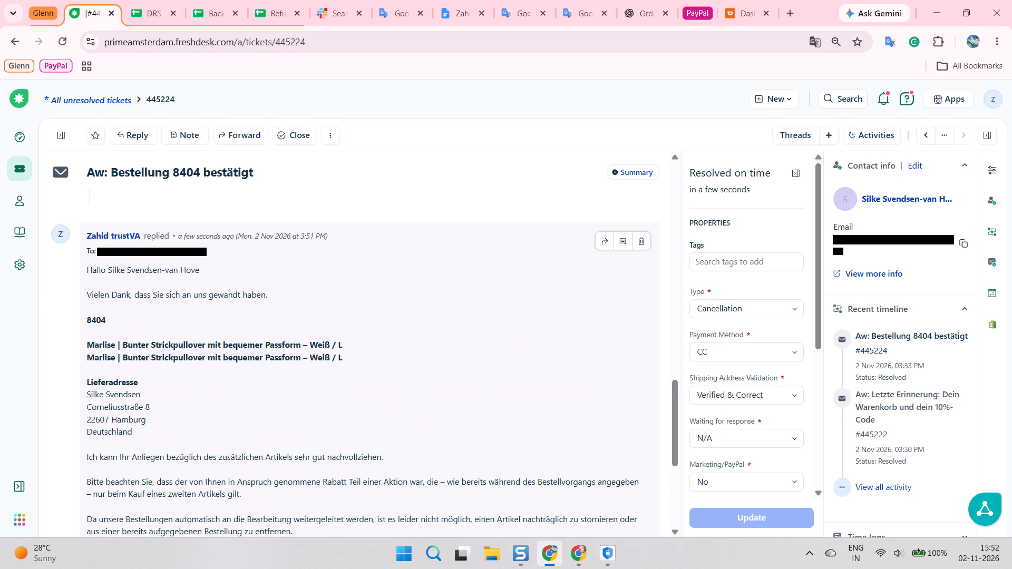
{"action": "left_click", "coordinate": [151, 0]}
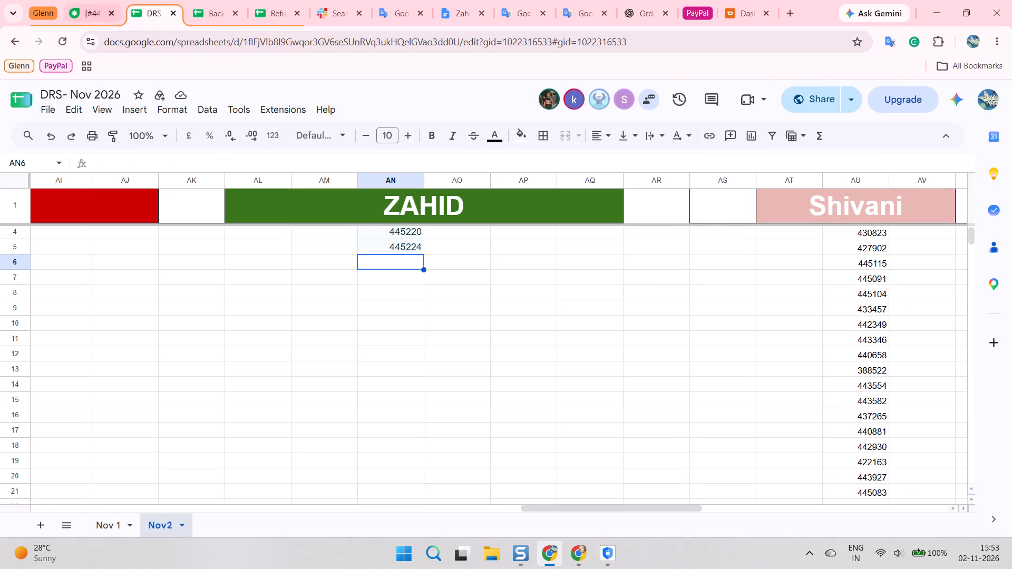
{"action": "left_click", "coordinate": [100, 0]}
{"action": "left_click", "coordinate": [418, 297]}
{"action": "scroll", "coordinate": [920, 311], "scroll_direction": "down", "scroll_amount": 2}
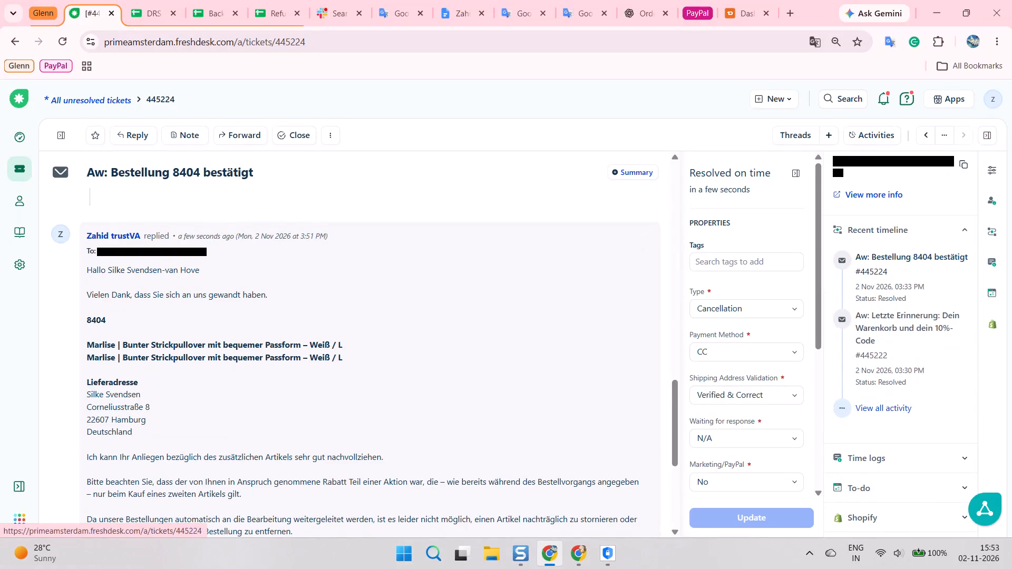
{"action": "scroll", "coordinate": [919, 321], "scroll_direction": "up", "scroll_amount": 2}
{"action": "scroll", "coordinate": [344, 263], "scroll_direction": "down", "scroll_amount": 6}
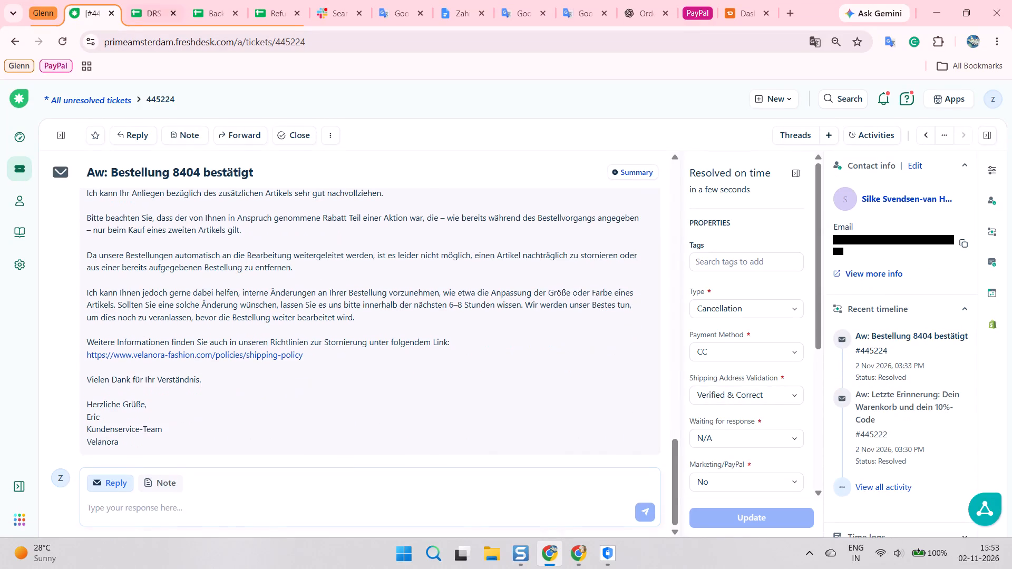
{"action": "left_click", "coordinate": [142, 0]}
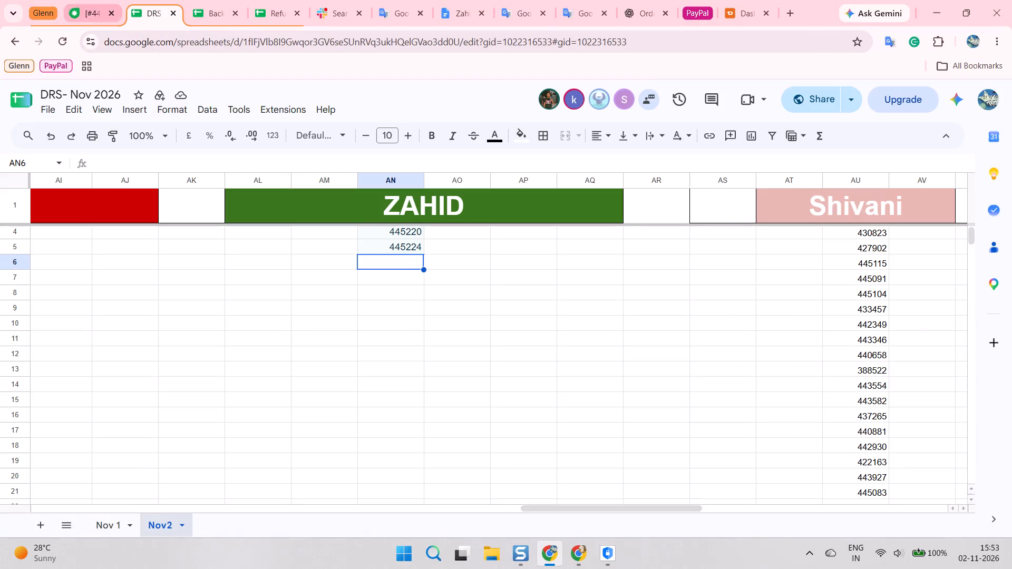
{"action": "left_click", "coordinate": [84, 0]}
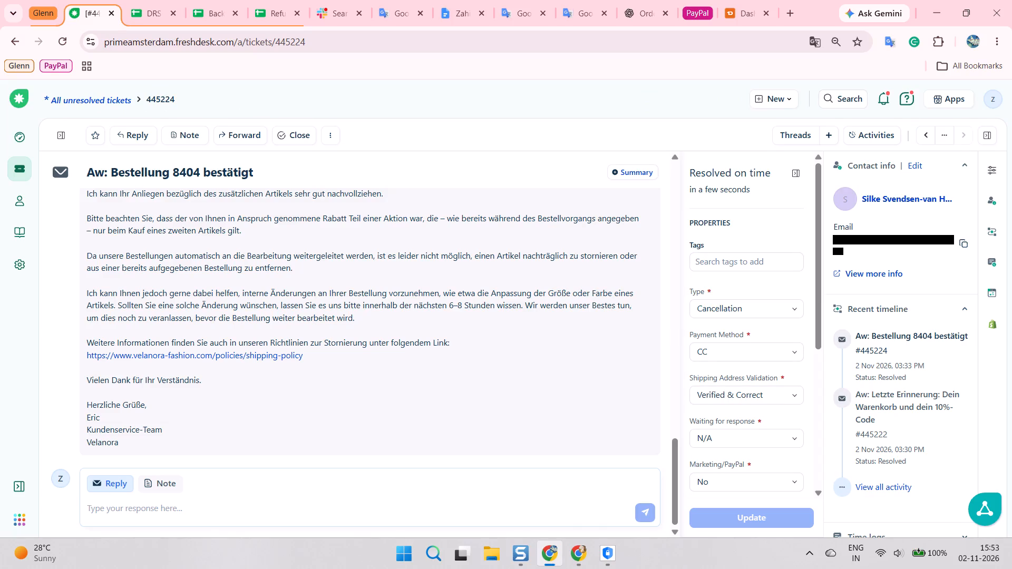
{"action": "left_click", "coordinate": [154, 0]}
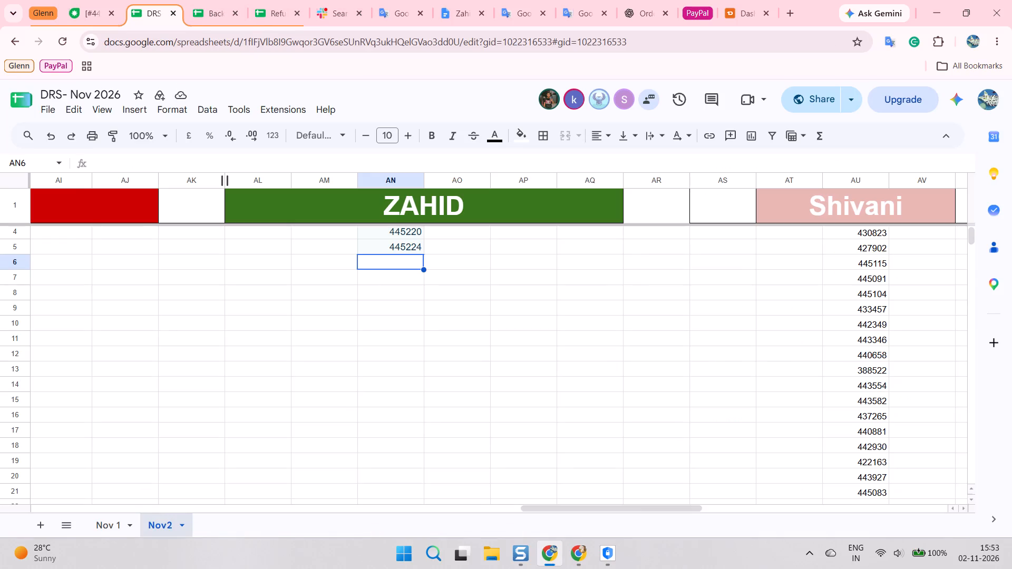
{"action": "left_click", "coordinate": [112, 0]}
{"action": "left_click", "coordinate": [361, 332]}
{"action": "scroll", "coordinate": [745, 317], "scroll_direction": "down", "scroll_amount": 2}
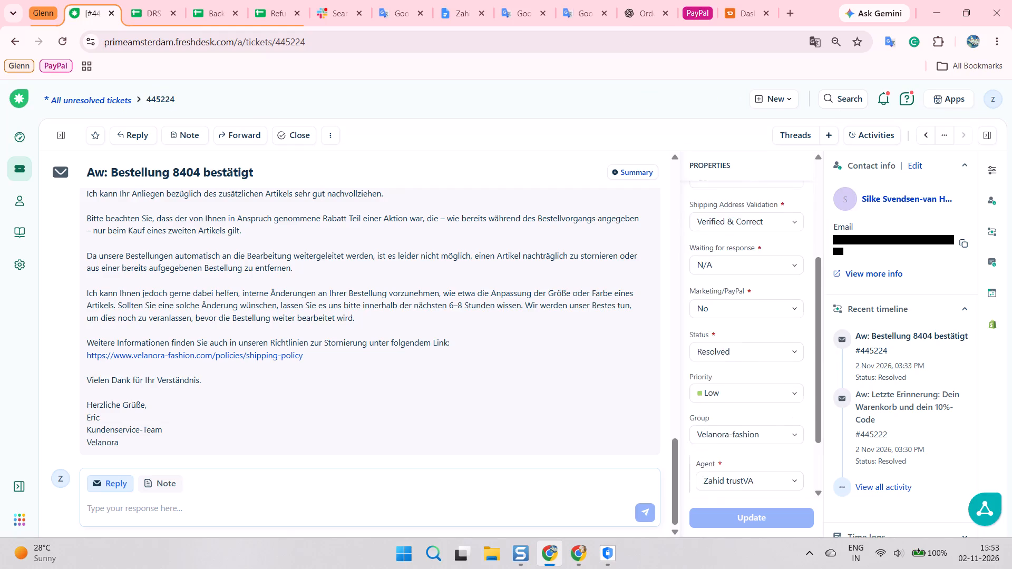
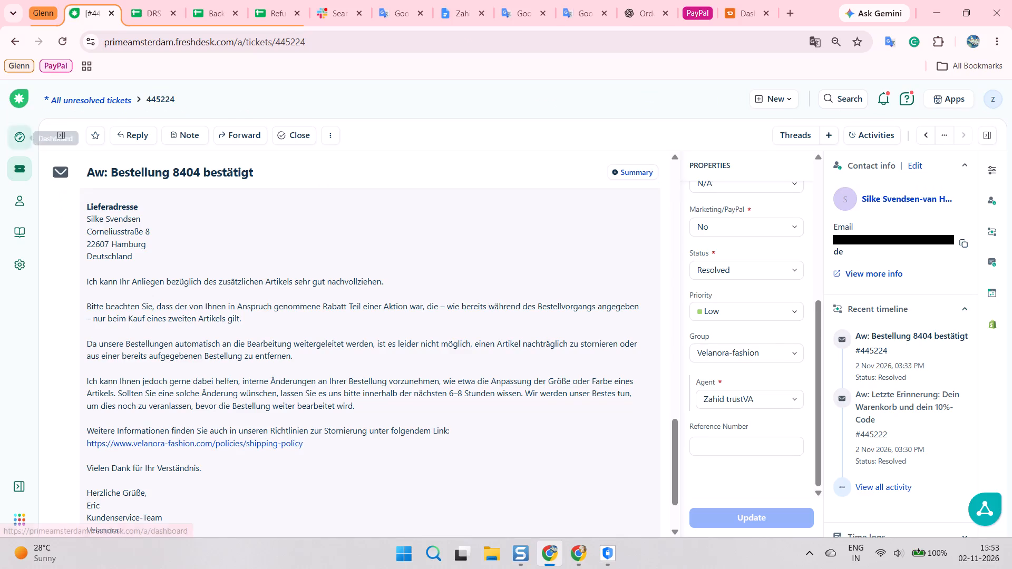
{"action": "left_click", "coordinate": [21, 171]}
{"action": "scroll", "coordinate": [246, 270], "scroll_direction": "up", "scroll_amount": 4}
{"action": "left_click", "coordinate": [327, 184]}
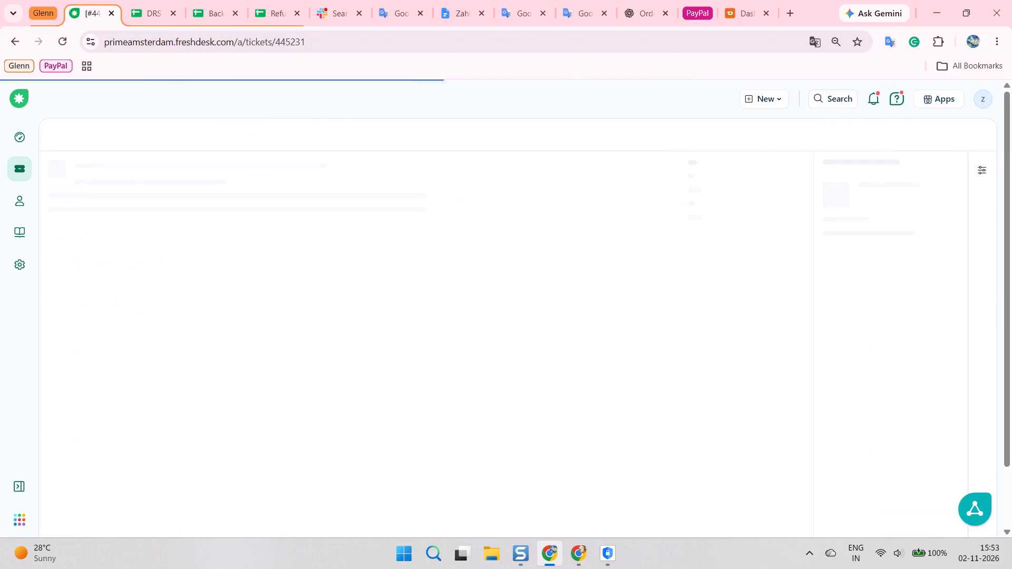
{"action": "scroll", "coordinate": [339, 211], "scroll_direction": "down", "scroll_amount": 5}
{"action": "right_click", "coordinate": [406, 192]}
{"action": "scroll", "coordinate": [400, 266], "scroll_direction": "down", "scroll_amount": 2}
{"action": "left_click", "coordinate": [346, 262]}
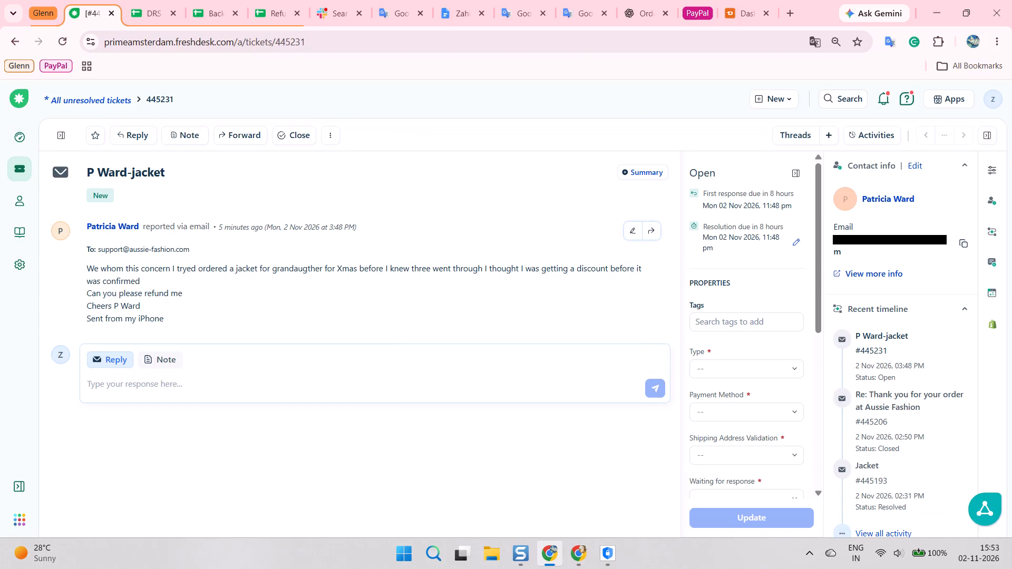
{"action": "left_click", "coordinate": [192, 286]}
{"action": "double_click", "coordinate": [140, 273]}
{"action": "left_click", "coordinate": [220, 271]}
{"action": "left_click", "coordinate": [367, 288]}
{"action": "left_click", "coordinate": [411, 276]}
{"action": "scroll", "coordinate": [938, 343], "scroll_direction": "down", "scroll_amount": 2}
{"action": "left_click", "coordinate": [903, 271]}
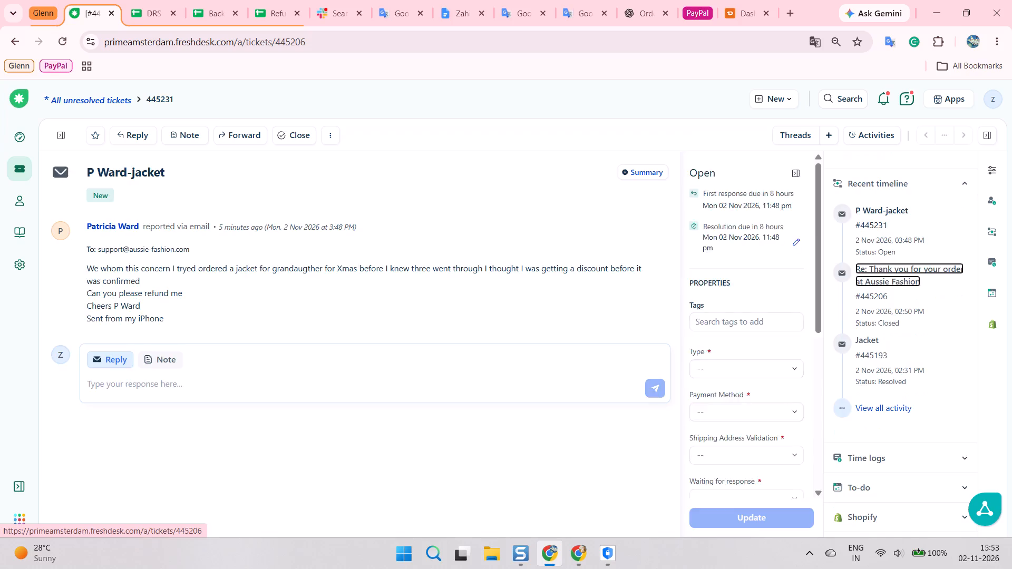
{"action": "scroll", "coordinate": [248, 233], "scroll_direction": "down", "scroll_amount": 19}
{"action": "scroll", "coordinate": [537, 366], "scroll_direction": "up", "scroll_amount": 2}
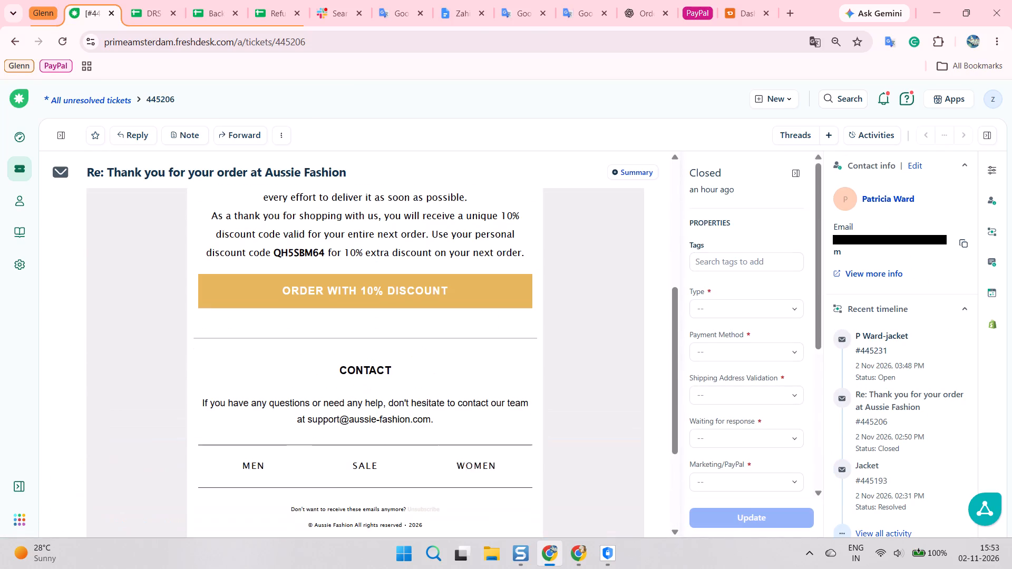
{"action": "scroll", "coordinate": [933, 365], "scroll_direction": "down", "scroll_amount": 5}
{"action": "left_click", "coordinate": [878, 338]}
{"action": "scroll", "coordinate": [392, 283], "scroll_direction": "down", "scroll_amount": 4}
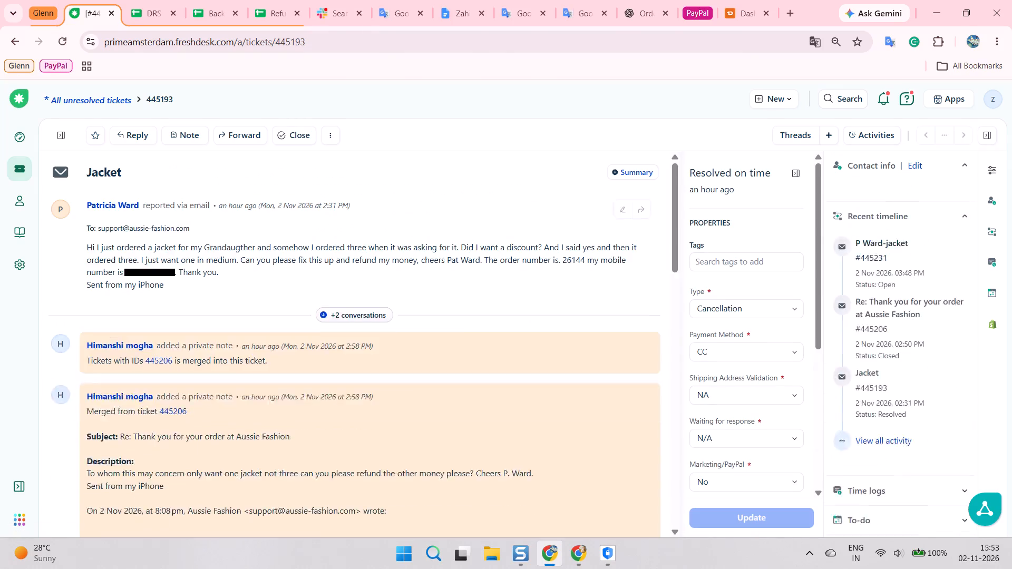
{"action": "scroll", "coordinate": [364, 295], "scroll_direction": "down", "scroll_amount": 5}
{"action": "scroll", "coordinate": [338, 307], "scroll_direction": "up", "scroll_amount": 8}
{"action": "left_click", "coordinate": [347, 323]}
{"action": "left_click", "coordinate": [361, 312]}
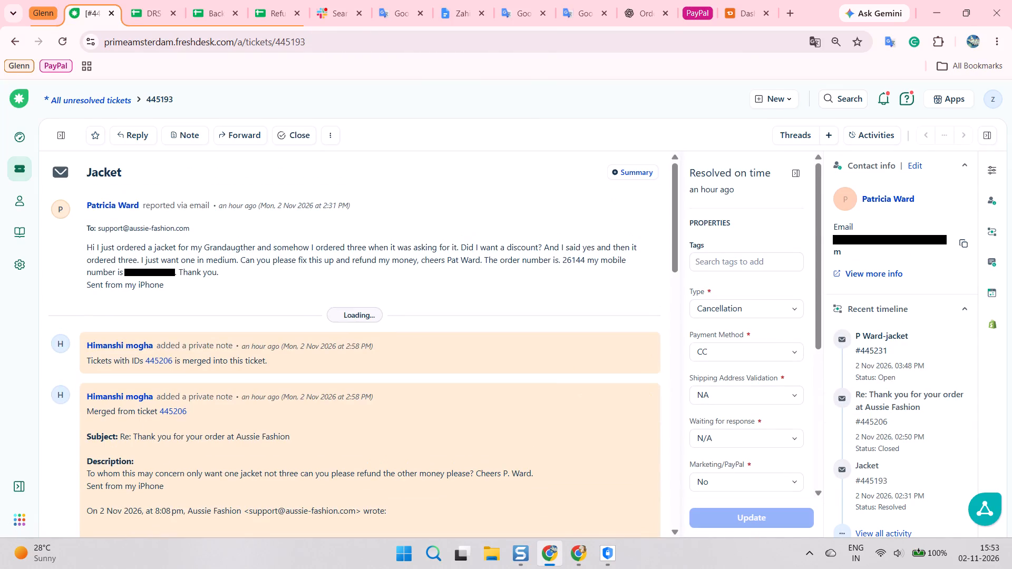
{"action": "scroll", "coordinate": [316, 249], "scroll_direction": "down", "scroll_amount": 20}
{"action": "scroll", "coordinate": [316, 249], "scroll_direction": "down", "scroll_amount": 1}
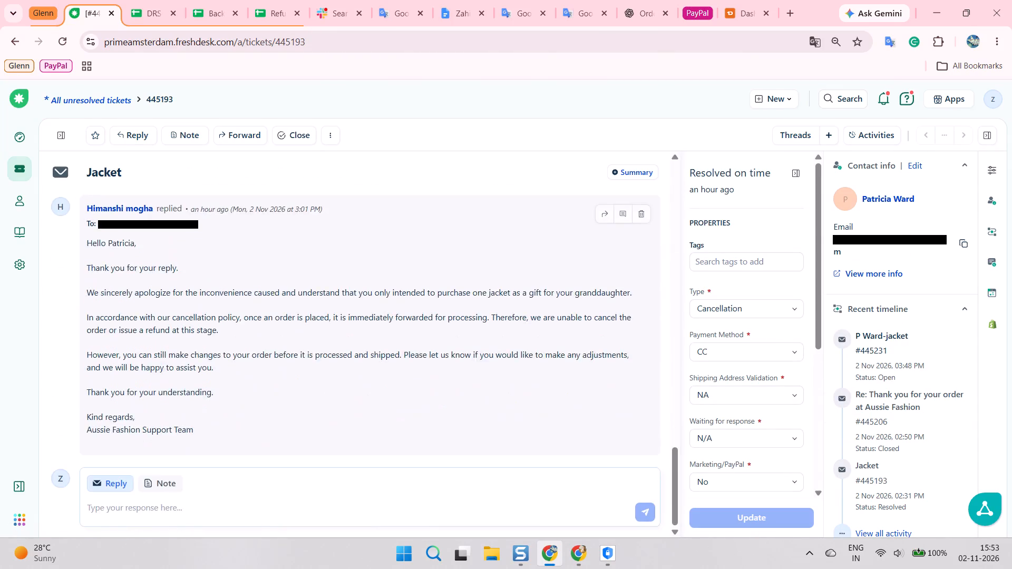
{"action": "scroll", "coordinate": [310, 252], "scroll_direction": "down", "scroll_amount": 2}
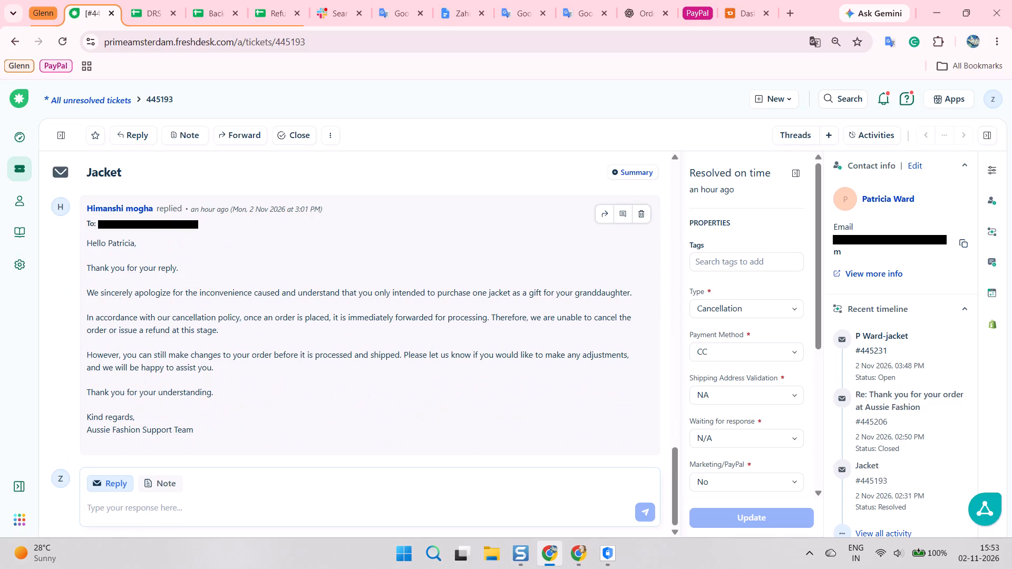
Return to ticket 445231 and copy the contact's email address.
{"action": "left_click", "coordinate": [880, 336]}
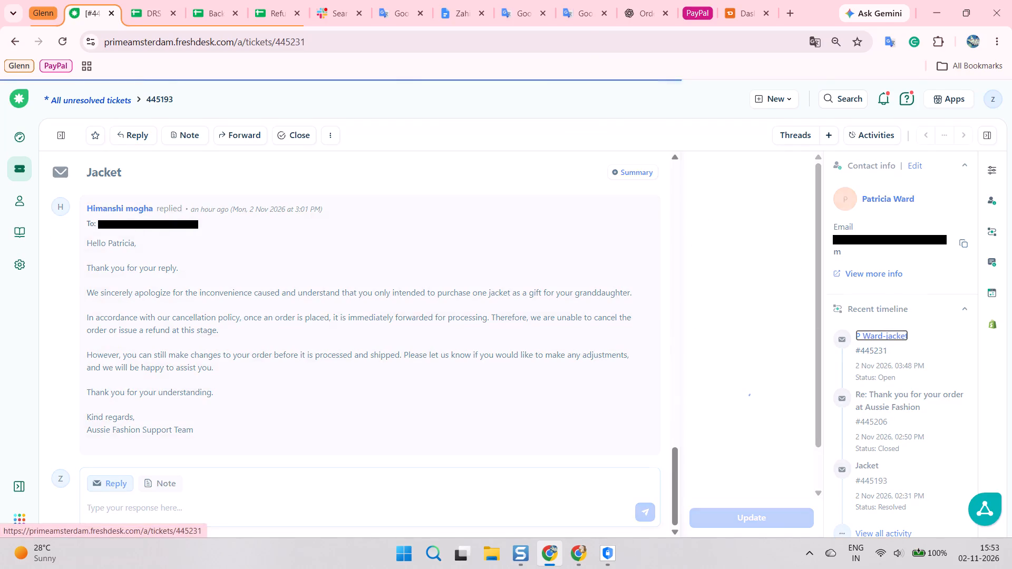
{"action": "scroll", "coordinate": [280, 291], "scroll_direction": "up", "scroll_amount": 2}
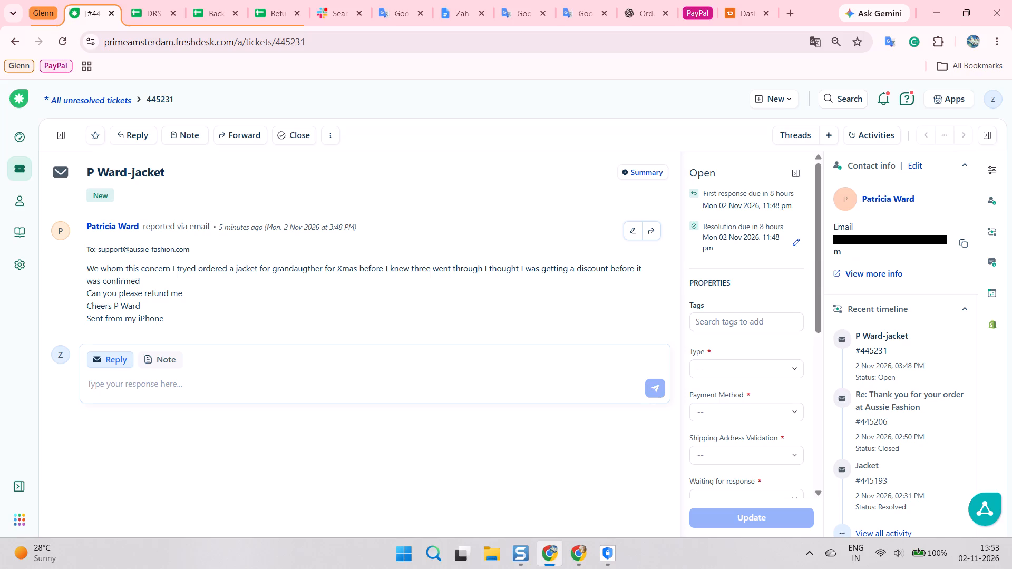
{"action": "scroll", "coordinate": [962, 347], "scroll_direction": "up", "scroll_amount": 2}
{"action": "left_click", "coordinate": [968, 240]}
{"action": "scroll", "coordinate": [614, 309], "scroll_direction": "up", "scroll_amount": 3}
{"action": "left_click", "coordinate": [347, 271]}
{"action": "key", "text": "alt+Tab"}
{"action": "scroll", "coordinate": [220, 109], "scroll_direction": "up", "scroll_amount": 3}
{"action": "left_click", "coordinate": [340, 1]}
{"action": "left_click", "coordinate": [75, 14]}
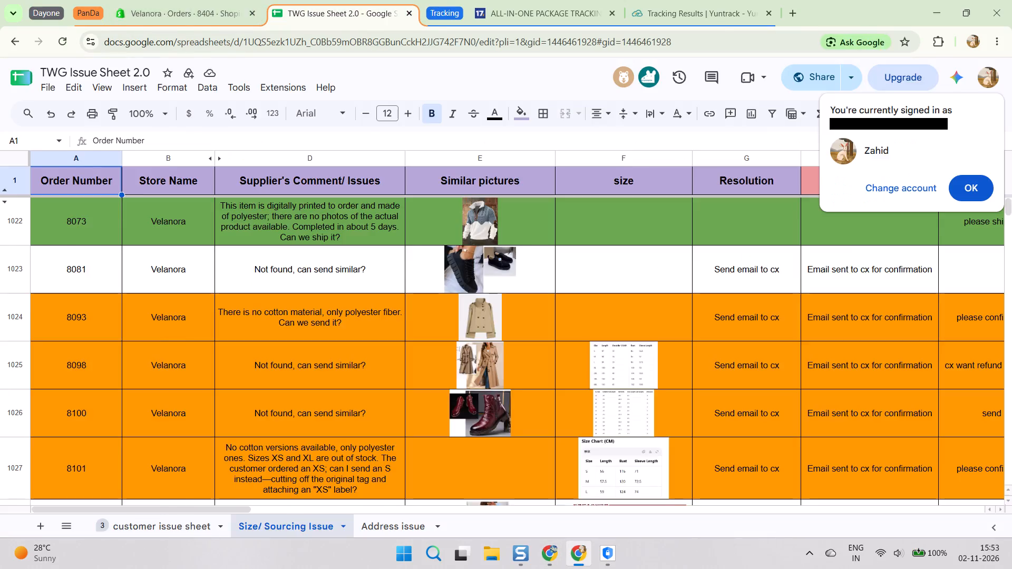
{"action": "left_click", "coordinate": [49, 11]}
{"action": "scroll", "coordinate": [173, 18], "scroll_direction": "up", "scroll_amount": 2}
{"action": "left_click", "coordinate": [241, 4]}
{"action": "left_click", "coordinate": [331, 3]}
{"action": "scroll", "coordinate": [310, 44], "scroll_direction": "up", "scroll_amount": 3}
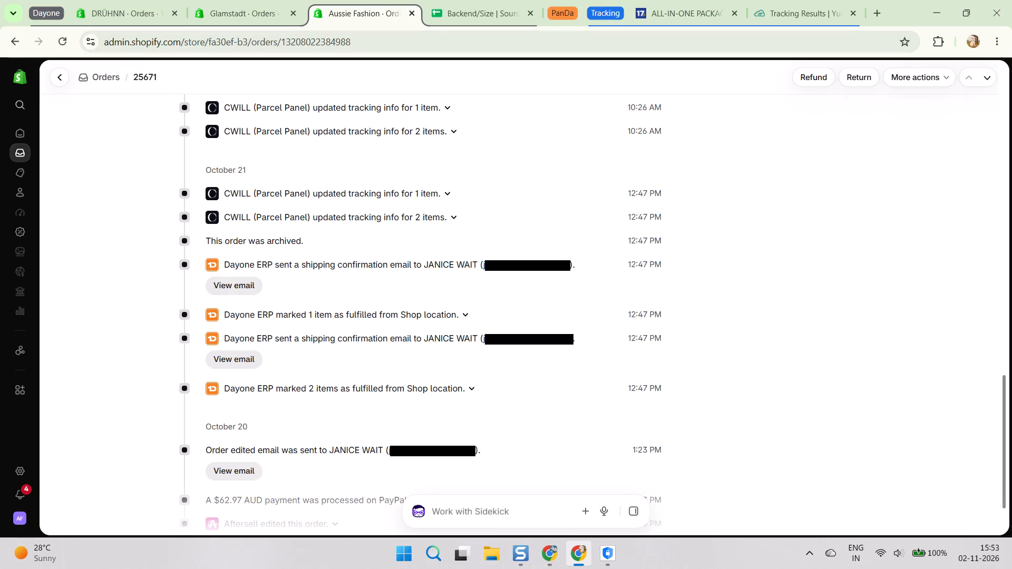
{"action": "left_click", "coordinate": [28, 100]}
{"action": "key", "text": "ctrl+v"}
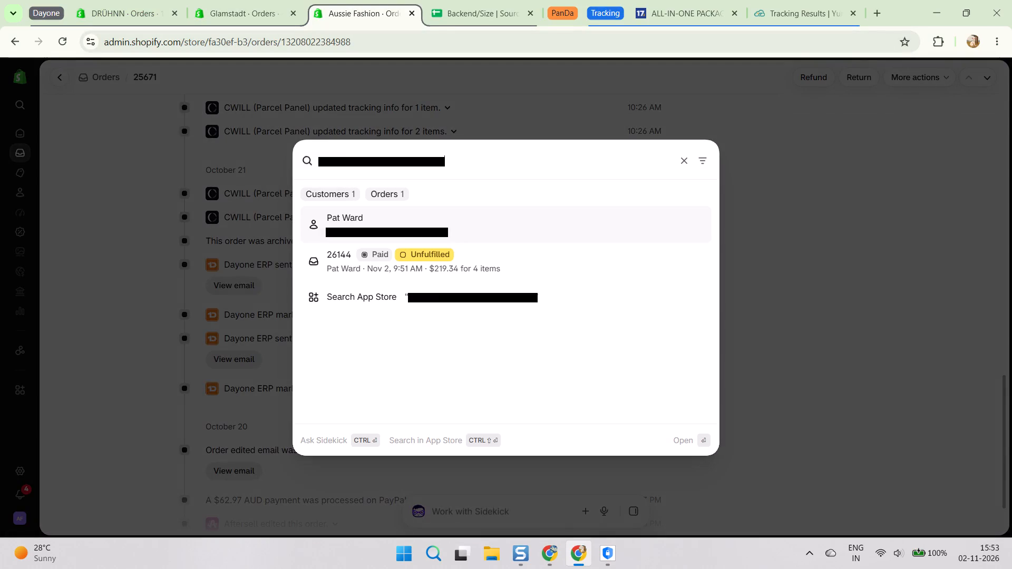
{"action": "left_click", "coordinate": [335, 255]}
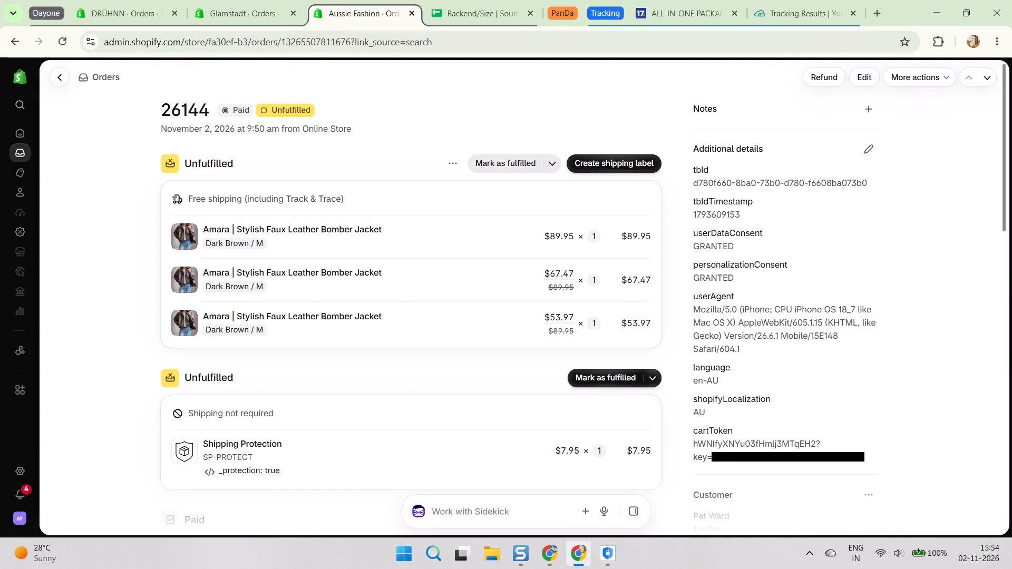
{"action": "scroll", "coordinate": [232, 224], "scroll_direction": "up", "scroll_amount": 4}
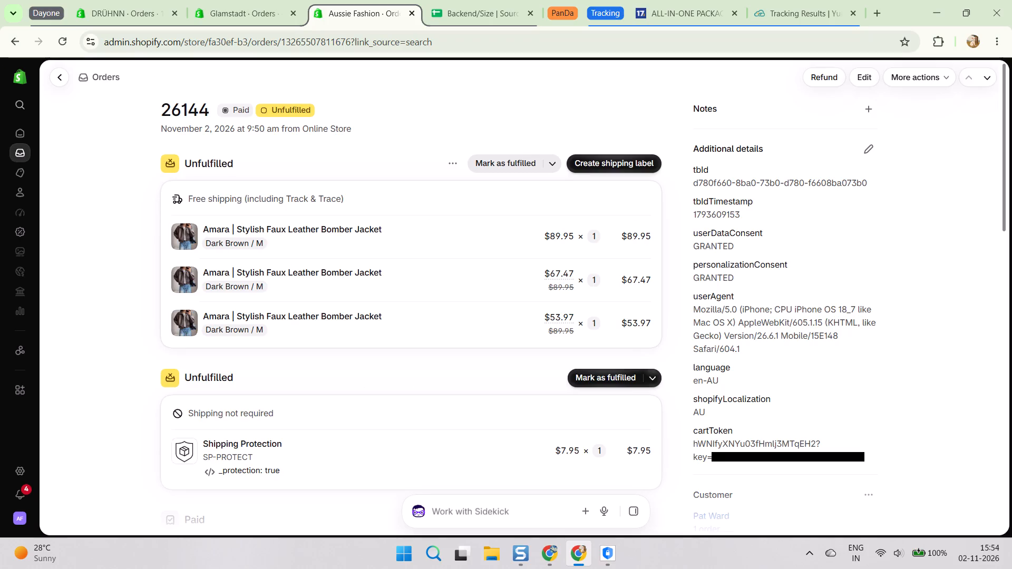
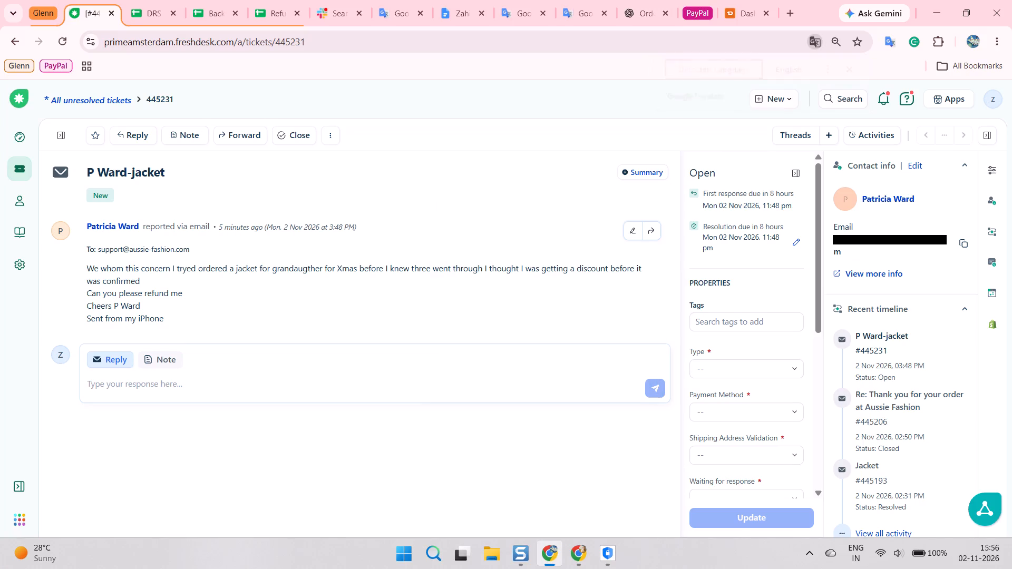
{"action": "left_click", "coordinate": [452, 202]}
Start a reply to the customer and replace the default greeting with the Aussie-fashion canned response found with "aun".
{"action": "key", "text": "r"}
{"action": "scroll", "coordinate": [238, 266], "scroll_direction": "down", "scroll_amount": 6}
{"action": "scroll", "coordinate": [141, 318], "scroll_direction": "down", "scroll_amount": 4}
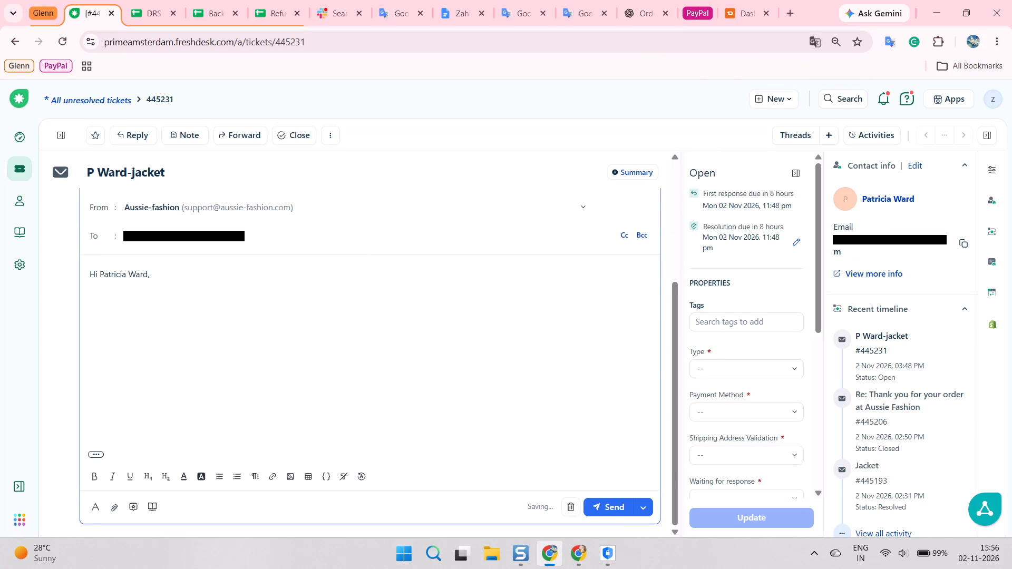
{"action": "left_click", "coordinate": [111, 449]}
{"action": "left_click", "coordinate": [113, 445], "text": "ctrl"}
{"action": "key", "text": "ctrl+a"}
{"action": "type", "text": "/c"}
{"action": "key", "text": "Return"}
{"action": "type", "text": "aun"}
{"action": "left_click", "coordinate": [131, 324]}
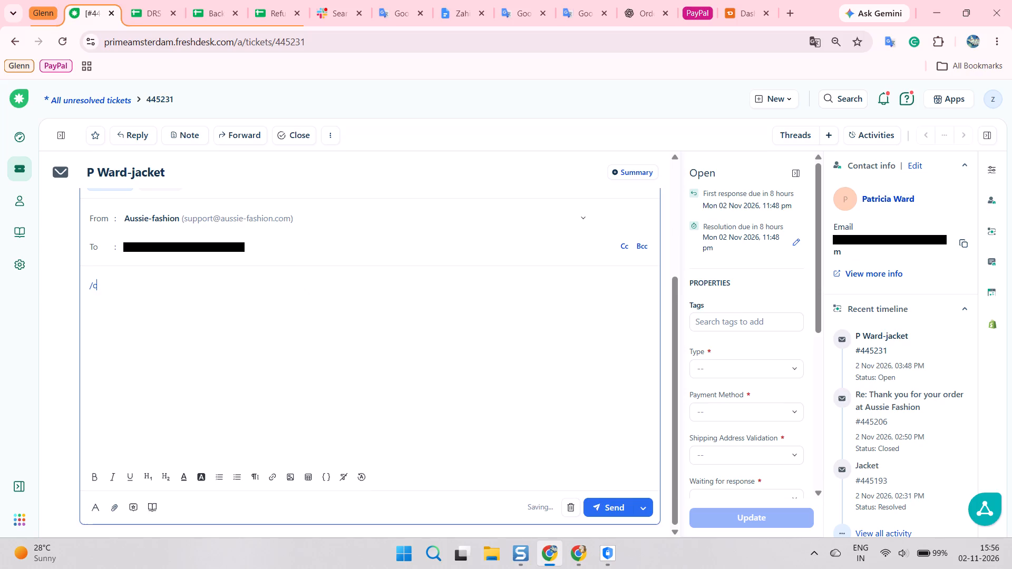
Paste the copied draft below the greeting and set "Thank you for contacting Aussie Fashion." apart as its own paragraph.
{"action": "left_click", "coordinate": [112, 308]}
{"action": "key", "text": "ctrl+v"}
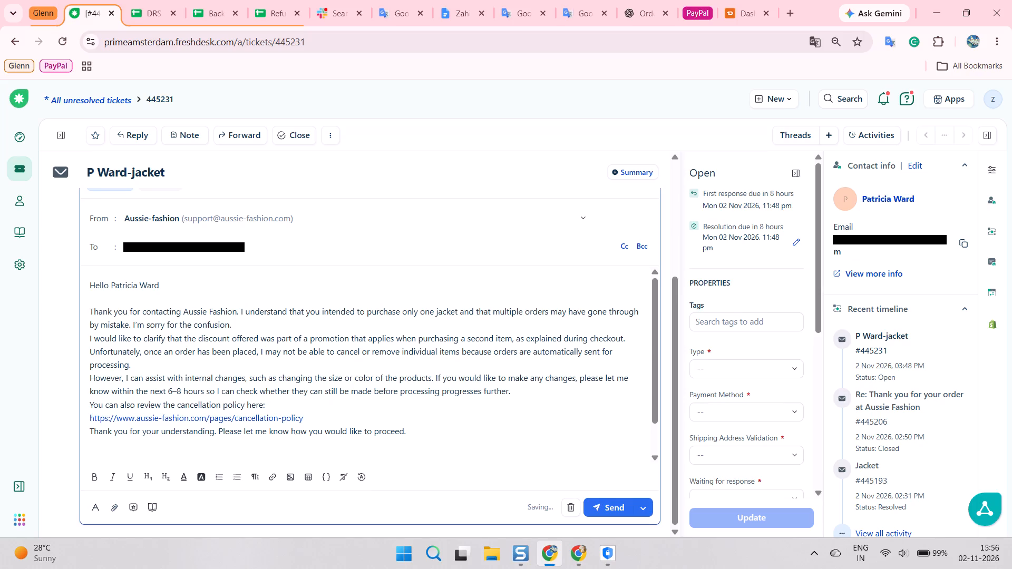
{"action": "left_click", "coordinate": [241, 311]}
{"action": "key", "text": "BackSpace"}
{"action": "key", "text": "Return"}
{"action": "key", "text": "Return"}
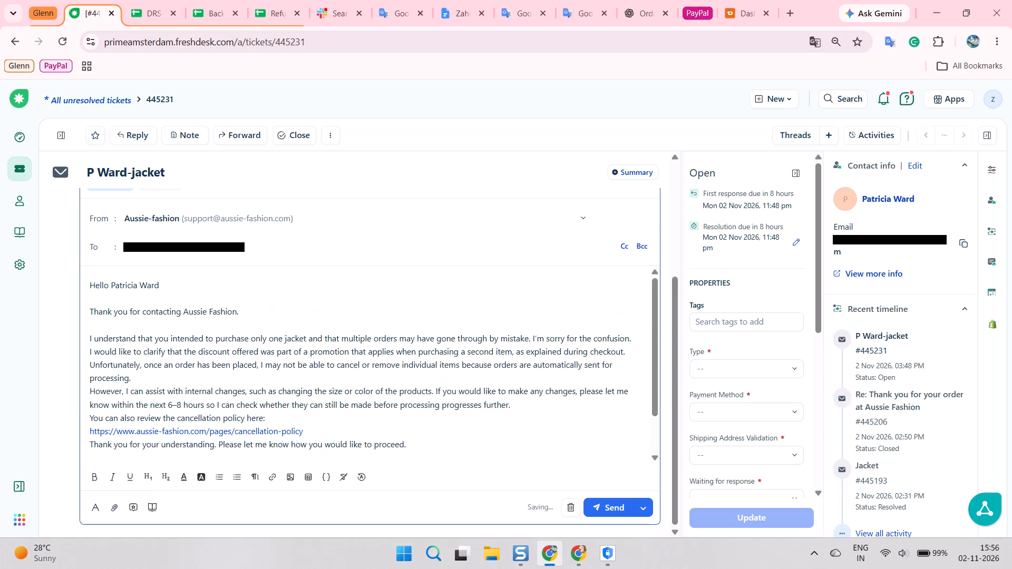
Separate the remaining paragraphs of the reply with blank lines, from the apology down to the cancellation policy link.
{"action": "left_click", "coordinate": [634, 343]}
{"action": "key", "text": "Return"}
{"action": "left_click", "coordinate": [629, 369]}
{"action": "key", "text": "Return"}
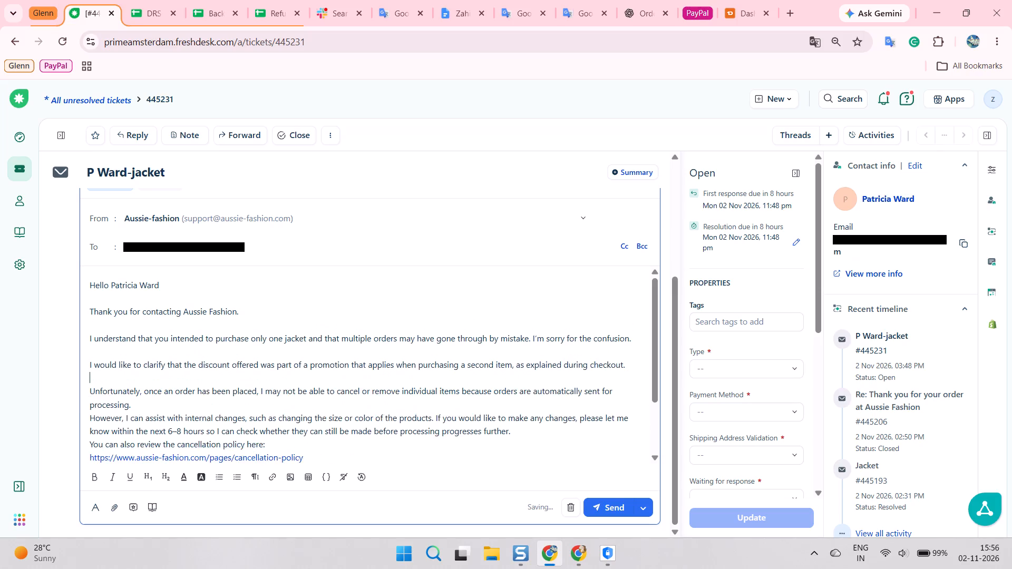
{"action": "scroll", "coordinate": [530, 398], "scroll_direction": "down", "scroll_amount": 1}
{"action": "left_click", "coordinate": [296, 326]}
{"action": "key", "text": "Return"}
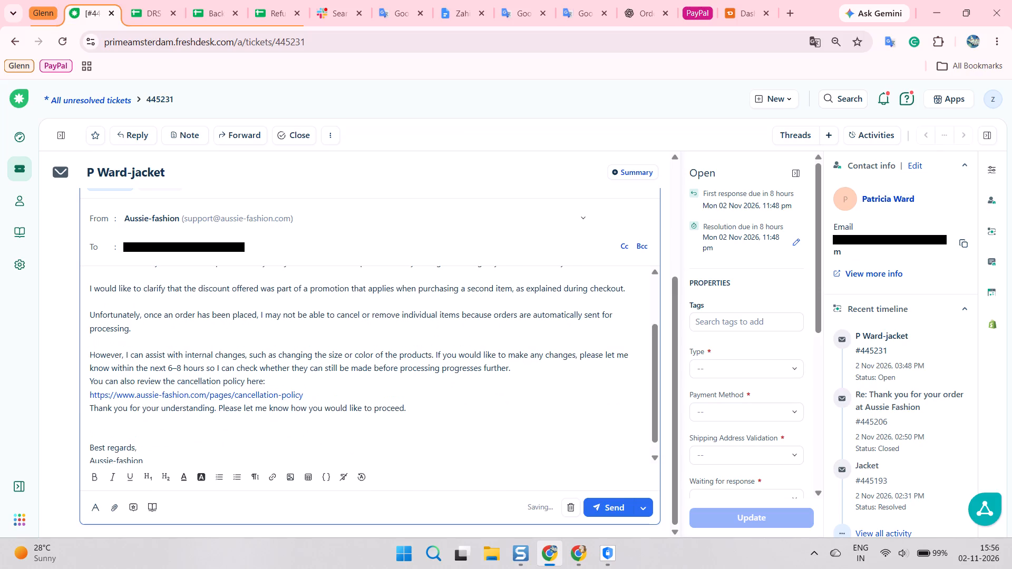
{"action": "left_click", "coordinate": [531, 368]}
{"action": "key", "text": "Return"}
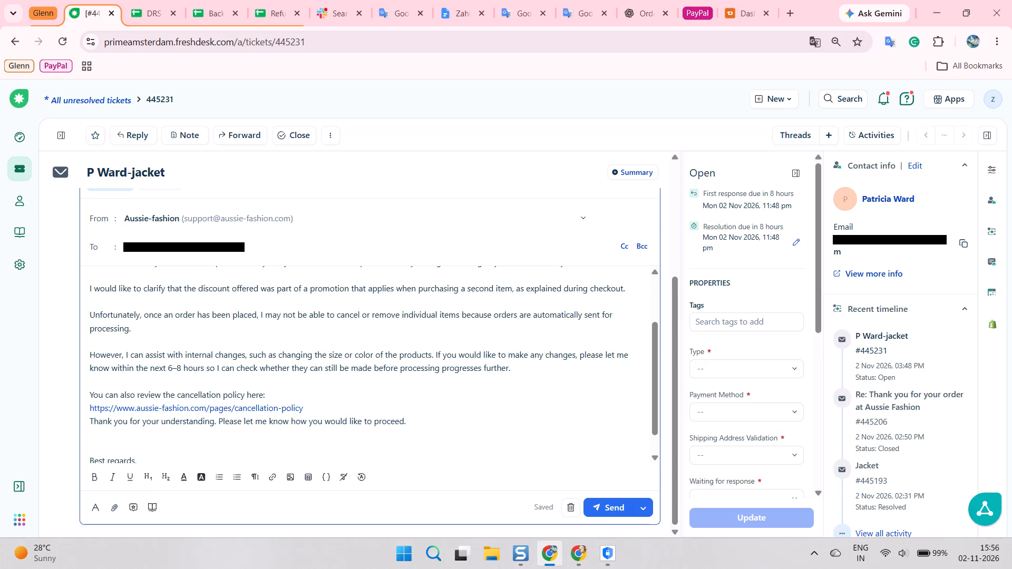
{"action": "scroll", "coordinate": [300, 395], "scroll_direction": "down", "scroll_amount": 1}
{"action": "left_click", "coordinate": [328, 383]}
{"action": "key", "text": "Return"}
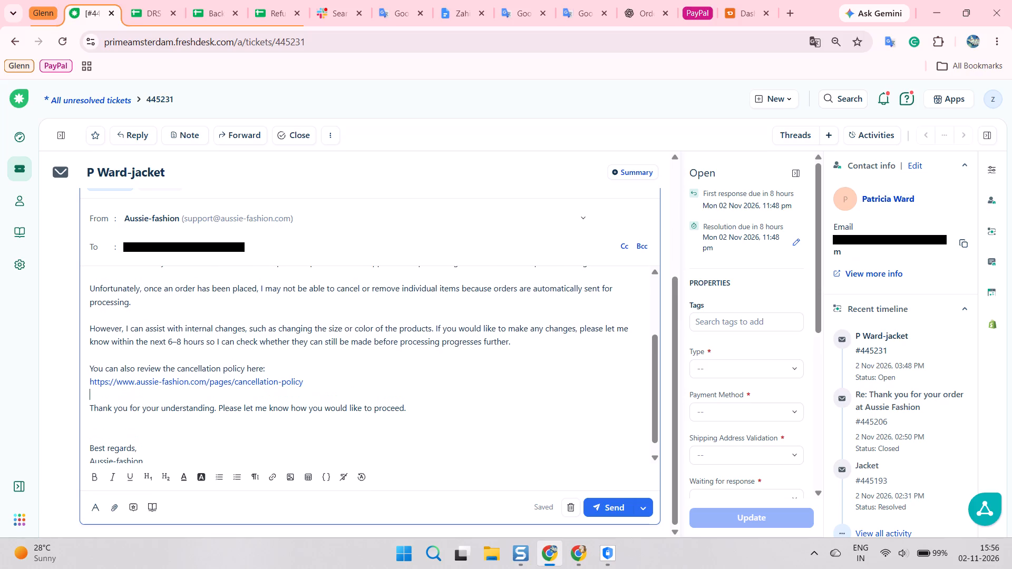
Remove the extra blank line above "Best regards," and look over the formatted reply.
{"action": "left_click", "coordinate": [239, 424]}
{"action": "key", "text": "BackSpace"}
{"action": "scroll", "coordinate": [304, 394], "scroll_direction": "down", "scroll_amount": 2}
{"action": "scroll", "coordinate": [366, 382], "scroll_direction": "down", "scroll_amount": 2}
{"action": "scroll", "coordinate": [366, 382], "scroll_direction": "up", "scroll_amount": 1}
{"action": "scroll", "coordinate": [353, 273], "scroll_direction": "down", "scroll_amount": 3}
{"action": "scroll", "coordinate": [312, 328], "scroll_direction": "up", "scroll_amount": 1}
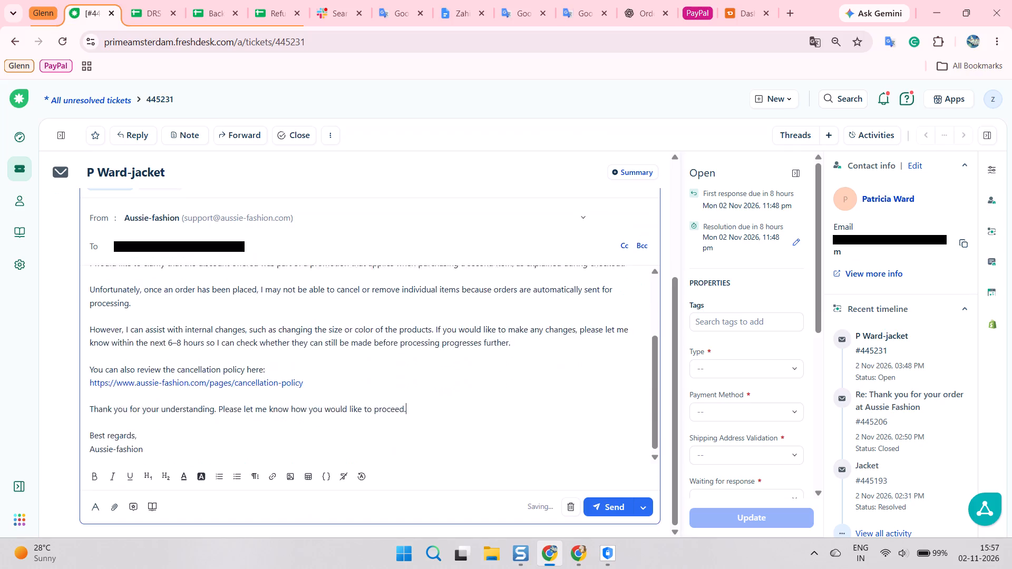
{"action": "scroll", "coordinate": [325, 325], "scroll_direction": "up", "scroll_amount": 1}
{"action": "key", "text": "alt+Tab"}
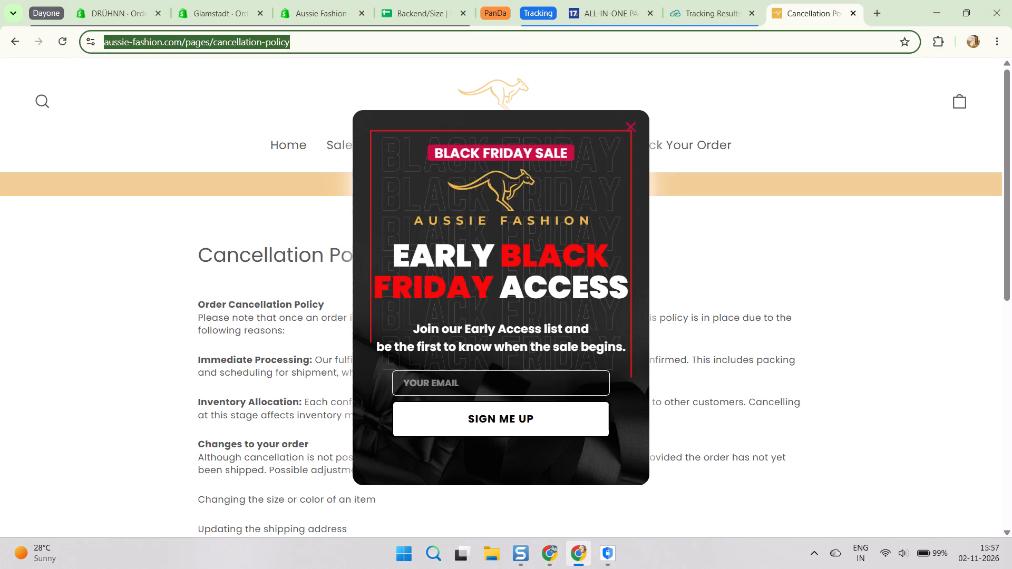
{"action": "key", "text": "alt+Tab"}
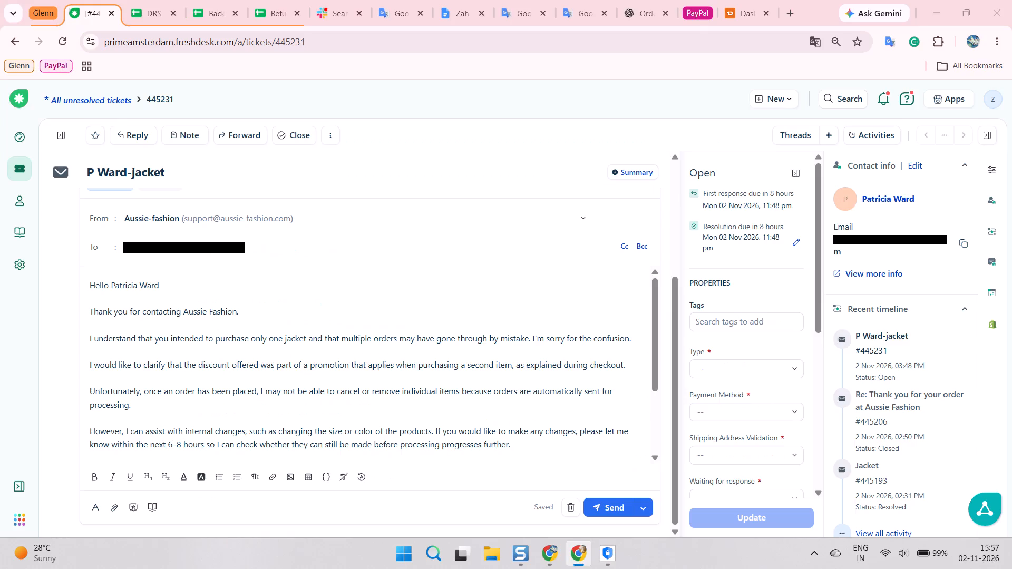
{"action": "key", "text": "alt+Tab"}
{"action": "left_click", "coordinate": [314, 2]}
{"action": "scroll", "coordinate": [526, 264], "scroll_direction": "down", "scroll_amount": 3}
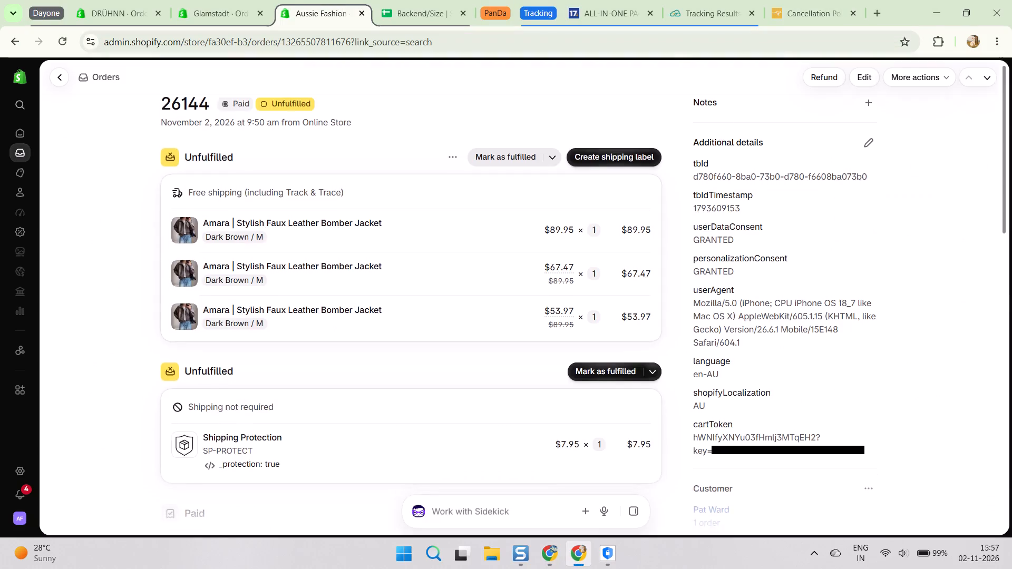
{"action": "scroll", "coordinate": [627, 257], "scroll_direction": "down", "scroll_amount": 2}
{"action": "scroll", "coordinate": [652, 258], "scroll_direction": "up", "scroll_amount": 2}
{"action": "key", "text": "alt+Tab"}
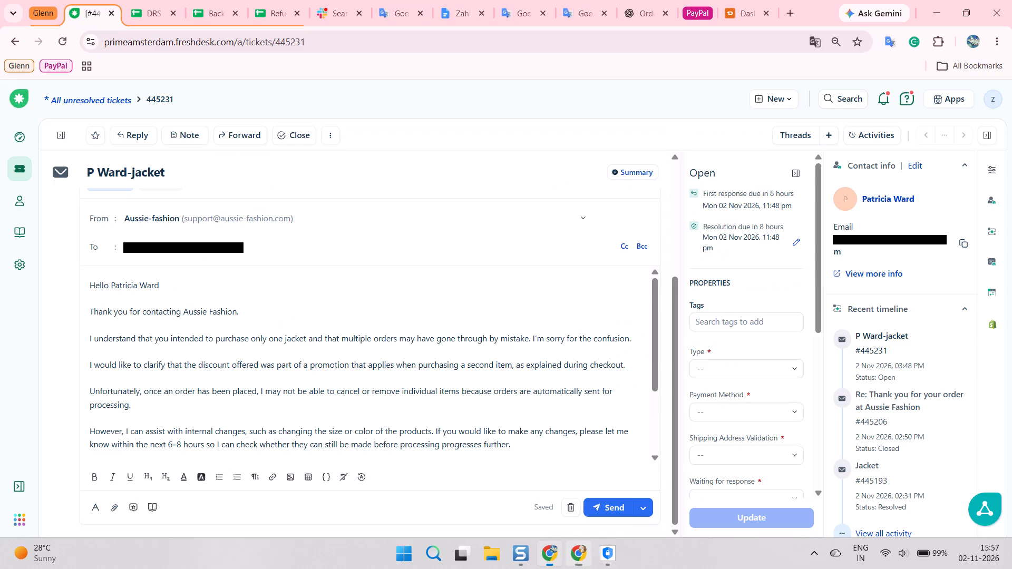
{"action": "left_click_drag", "start_coordinate": [123, 284], "coordinate": [244, 282]}
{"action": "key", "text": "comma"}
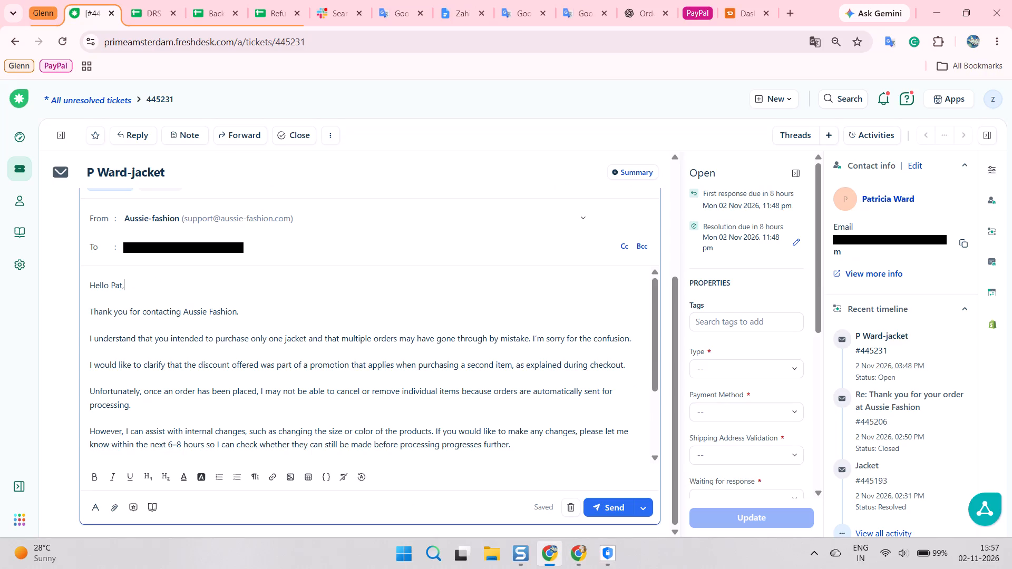
Send the finished reply to the customer.
{"action": "scroll", "coordinate": [237, 292], "scroll_direction": "down", "scroll_amount": 20}
{"action": "scroll", "coordinate": [237, 292], "scroll_direction": "down", "scroll_amount": 2}
{"action": "left_click", "coordinate": [614, 507]}
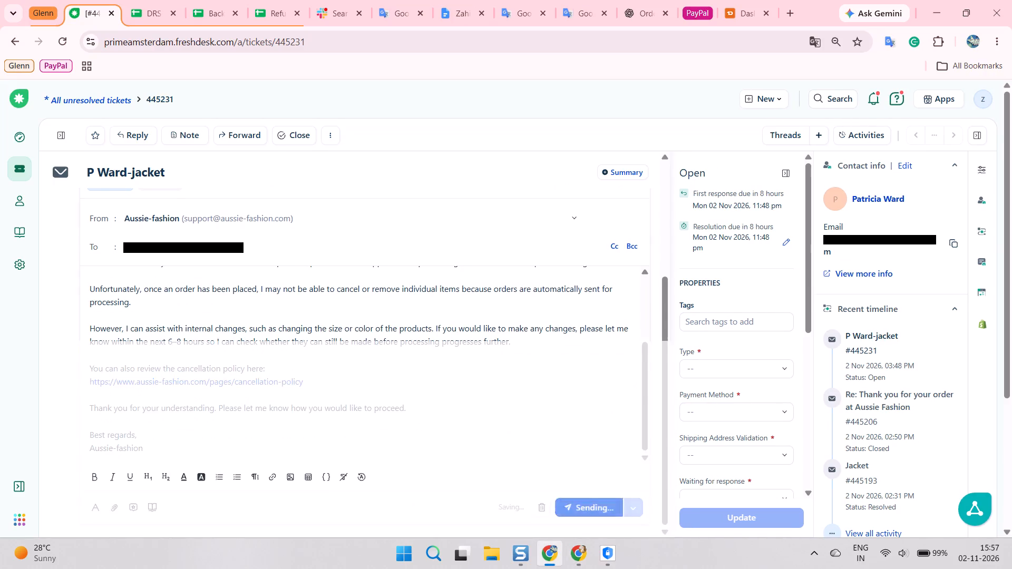
{"action": "scroll", "coordinate": [356, 352], "scroll_direction": "down", "scroll_amount": 20}
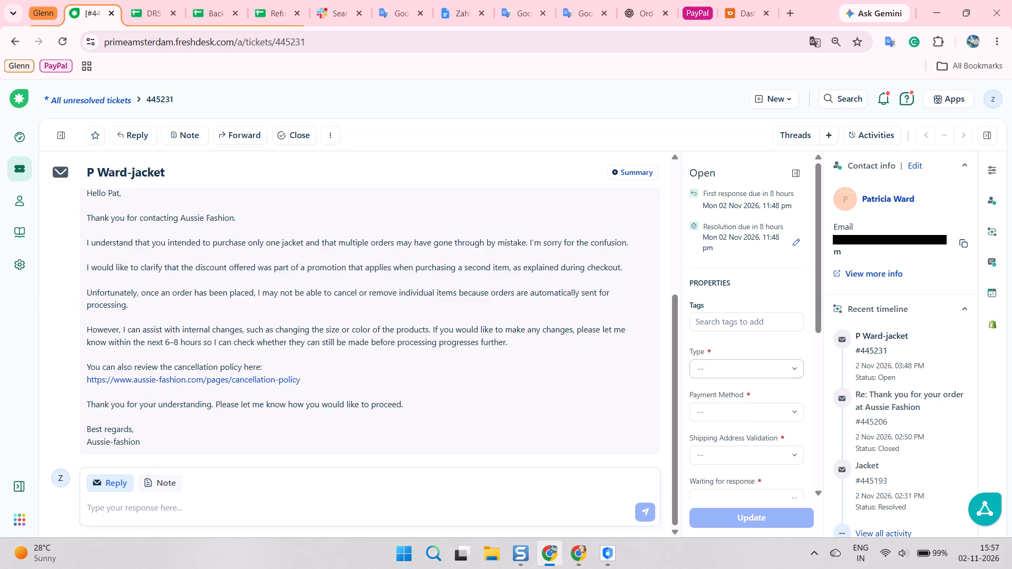
{"action": "left_click", "coordinate": [724, 364]}
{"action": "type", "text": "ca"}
{"action": "left_click", "coordinate": [724, 401]}
{"action": "key", "text": "Tab"}
{"action": "key", "text": "alt+Tab"}
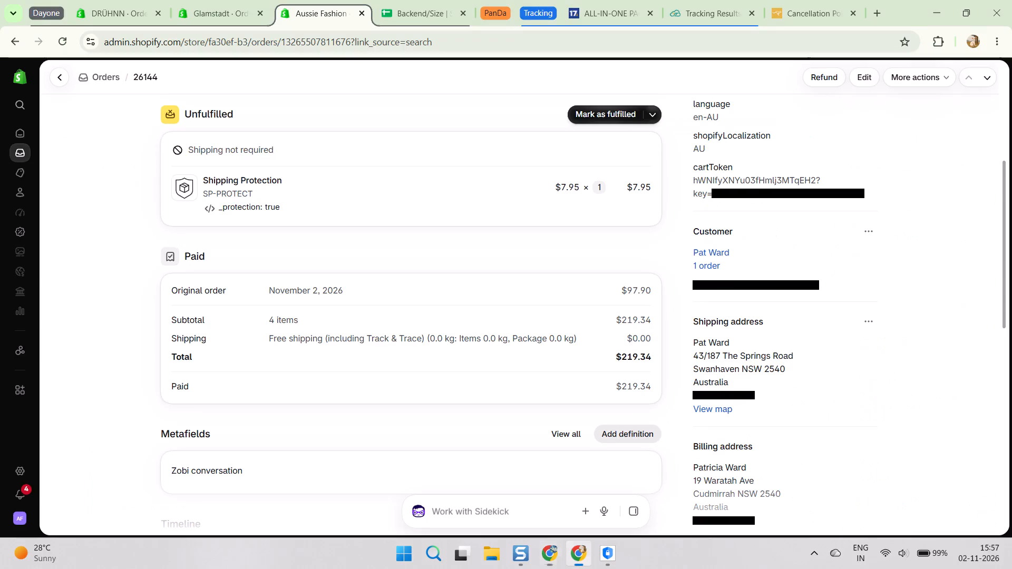
{"action": "scroll", "coordinate": [437, 197], "scroll_direction": "down", "scroll_amount": 6}
{"action": "key", "text": "alt+Tab"}
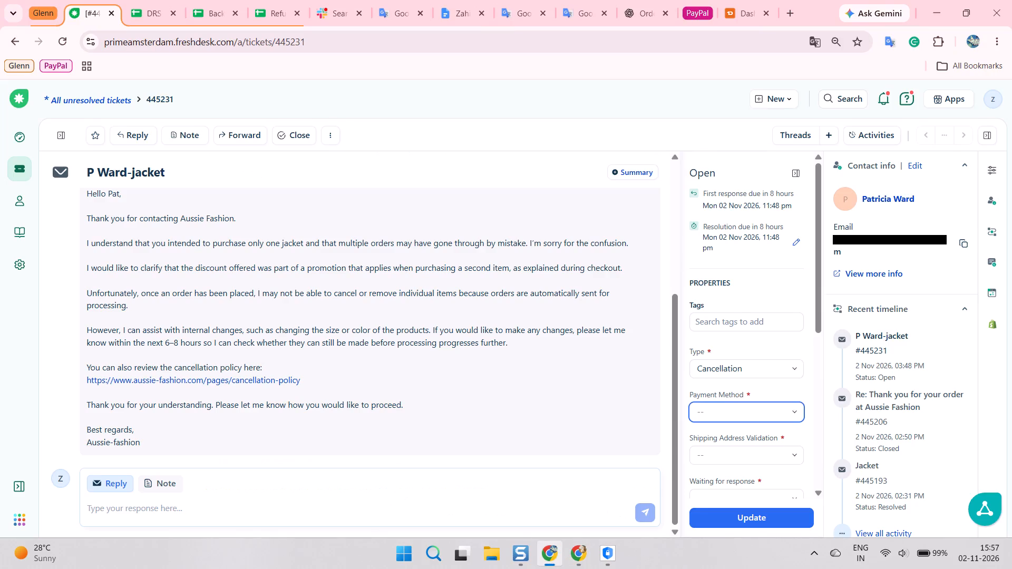
Set payment method CC, shipping address validation Verified & Correct, waiting for response N/A, Marketing/PayPal No, and status Resolved.
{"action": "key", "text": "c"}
{"action": "key", "text": "Tab"}
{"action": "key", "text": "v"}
{"action": "key", "text": "Tab"}
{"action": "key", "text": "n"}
{"action": "key", "text": "Tab"}
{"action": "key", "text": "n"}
{"action": "key", "text": "Tab"}
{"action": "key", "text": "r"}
{"action": "key", "text": "Tab"}
{"action": "key", "text": "Tab"}
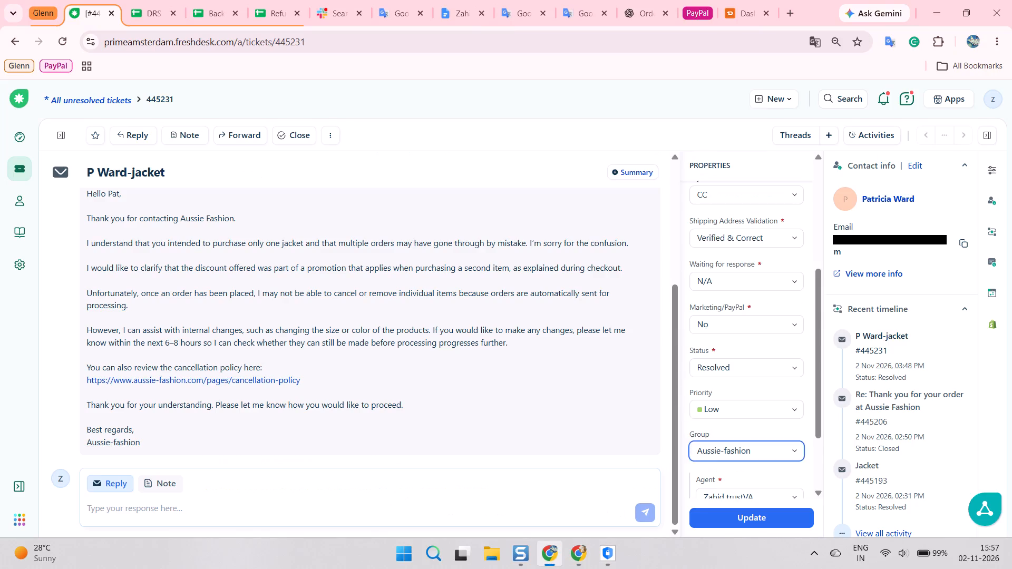
Assign the ticket to agent Zahid and save the updated properties.
{"action": "key", "text": "Tab"}
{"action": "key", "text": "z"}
{"action": "scroll", "coordinate": [582, 308], "scroll_direction": "down", "scroll_amount": 5}
{"action": "scroll", "coordinate": [750, 504], "scroll_direction": "down", "scroll_amount": 2}
{"action": "left_click", "coordinate": [749, 518]}
{"action": "scroll", "coordinate": [524, 400], "scroll_direction": "down", "scroll_amount": 5}
{"action": "scroll", "coordinate": [227, 261], "scroll_direction": "down", "scroll_amount": 5}
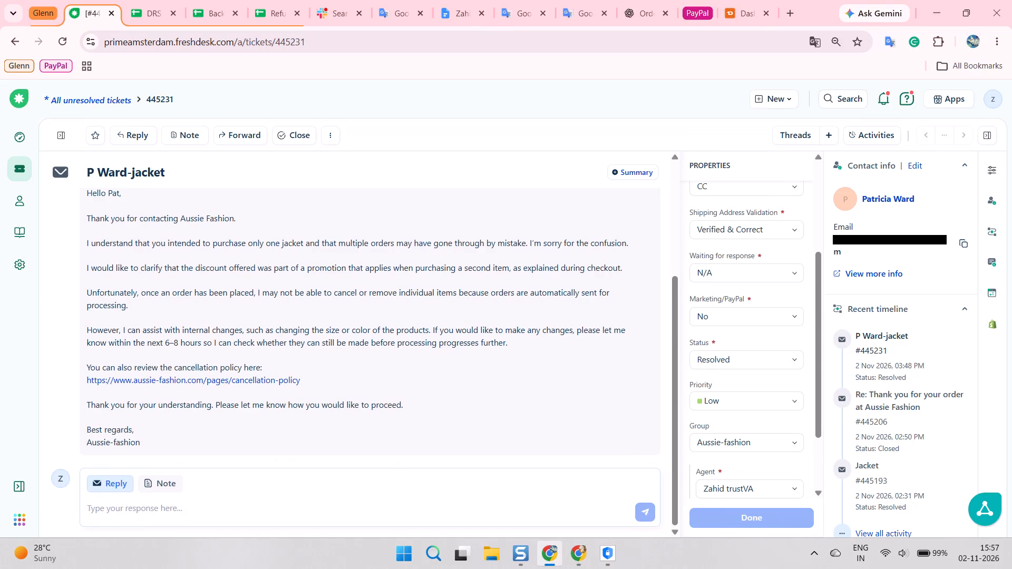
Copy ticket number 445231 into cell AN6 under ZAHID on the Nov2 sheet of the DRS- Nov 2026 spreadsheet.
{"action": "double_click", "coordinate": [160, 98]}
{"action": "key", "text": "ctrl+c"}
{"action": "key", "text": "ctrl+c"}
{"action": "left_click", "coordinate": [154, 21]}
{"action": "key", "text": "ctrl+v"}
{"action": "left_click", "coordinate": [401, 283]}
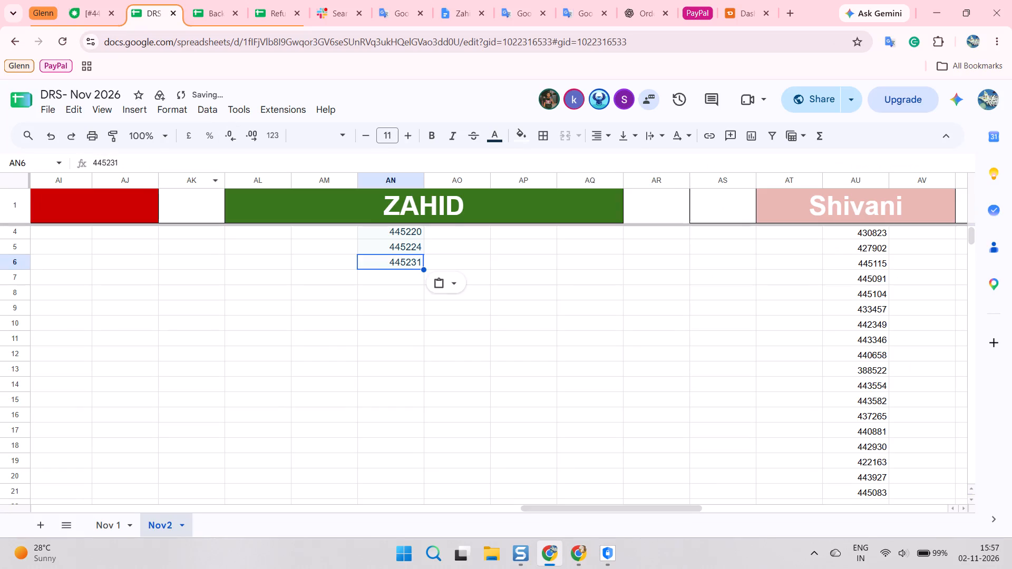
{"action": "scroll", "coordinate": [402, 283], "scroll_direction": "down", "scroll_amount": 1}
{"action": "left_click", "coordinate": [88, 0]}
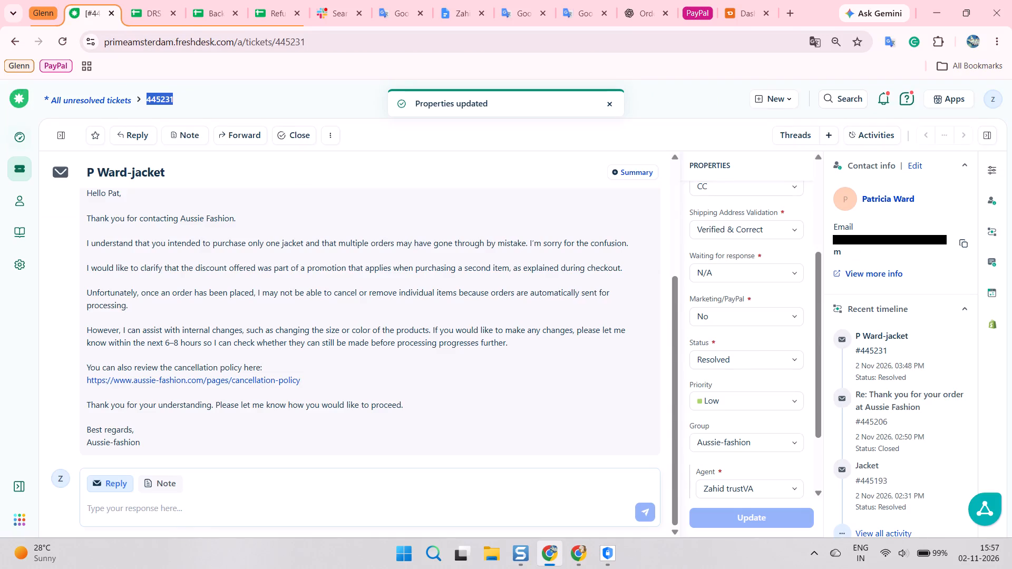
{"action": "left_click", "coordinate": [15, 176]}
{"action": "scroll", "coordinate": [320, 246], "scroll_direction": "up", "scroll_amount": 3}
{"action": "left_click", "coordinate": [349, 185]}
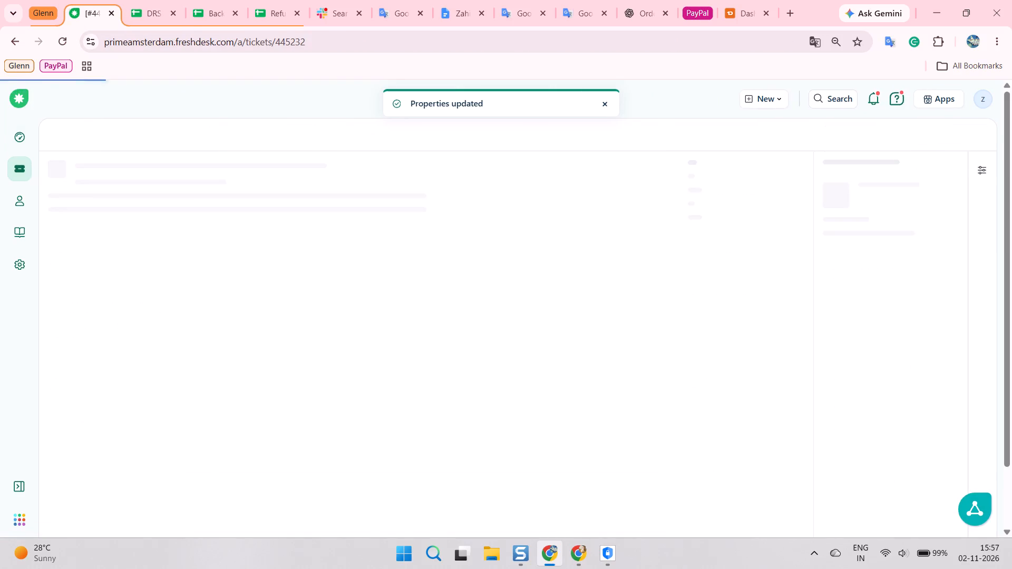
Translate the German ticket 445232 into English and read the customer's message.
{"action": "scroll", "coordinate": [310, 275], "scroll_direction": "down", "scroll_amount": 2}
{"action": "right_click", "coordinate": [411, 220]}
{"action": "scroll", "coordinate": [450, 360], "scroll_direction": "down", "scroll_amount": 7}
{"action": "left_click_drag", "start_coordinate": [487, 466], "coordinate": [487, 472]}
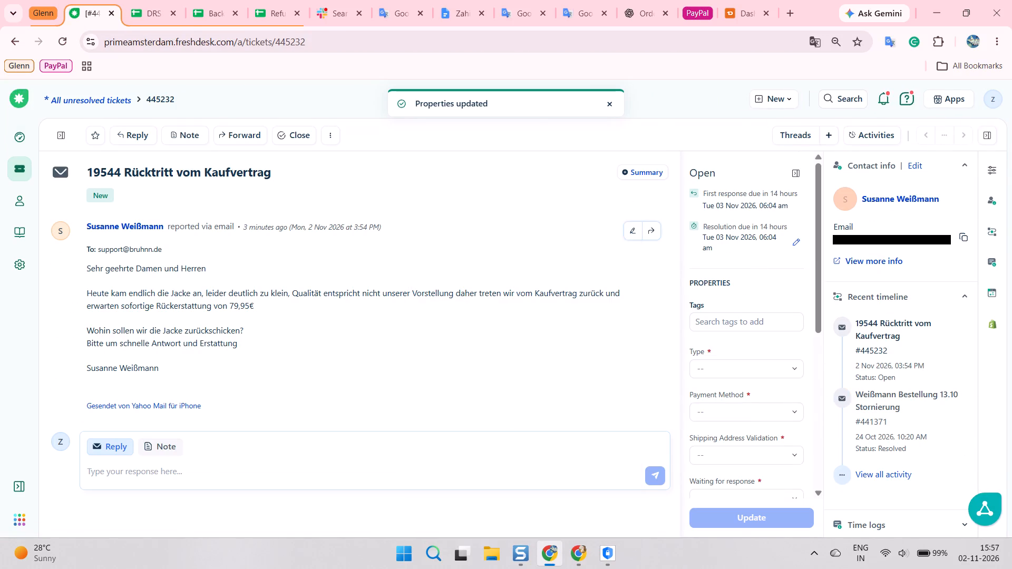
{"action": "left_click", "coordinate": [235, 301]}
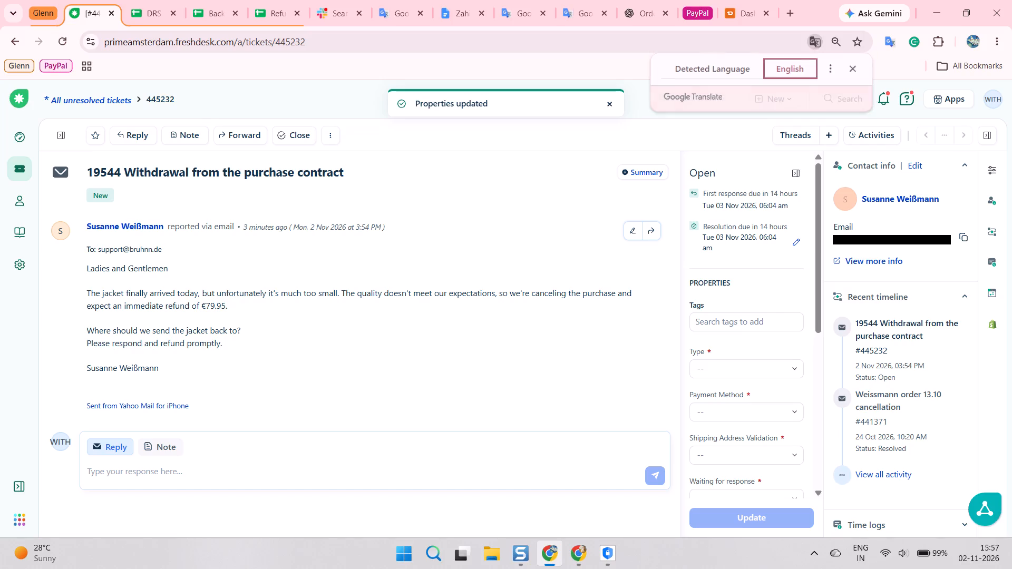
{"action": "left_click", "coordinate": [258, 313]}
{"action": "left_click", "coordinate": [283, 313]}
{"action": "left_click", "coordinate": [309, 310]}
{"action": "left_click", "coordinate": [344, 311]}
{"action": "left_click", "coordinate": [351, 310]}
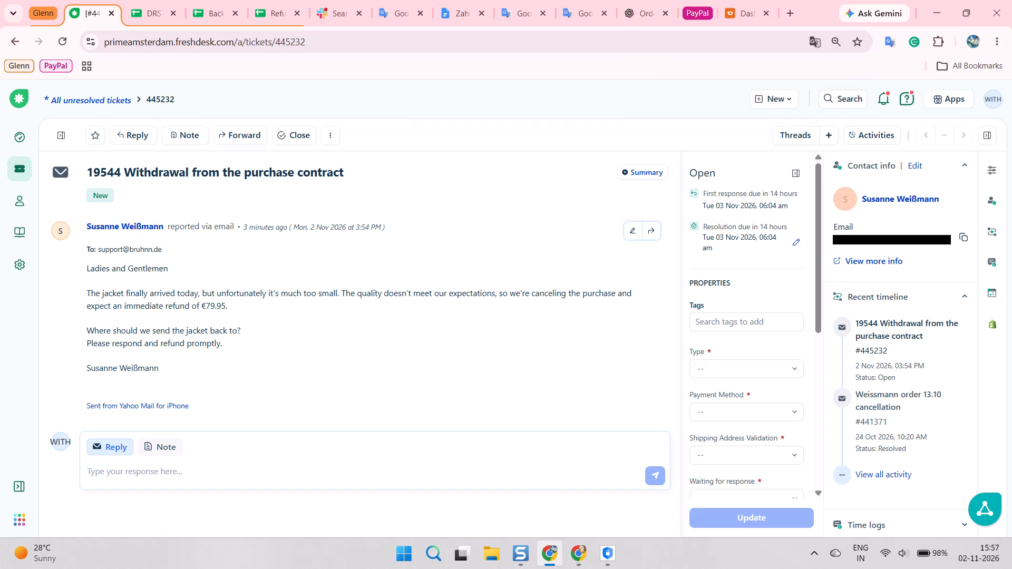
{"action": "left_click", "coordinate": [964, 229]}
{"action": "left_click", "coordinate": [964, 234]}
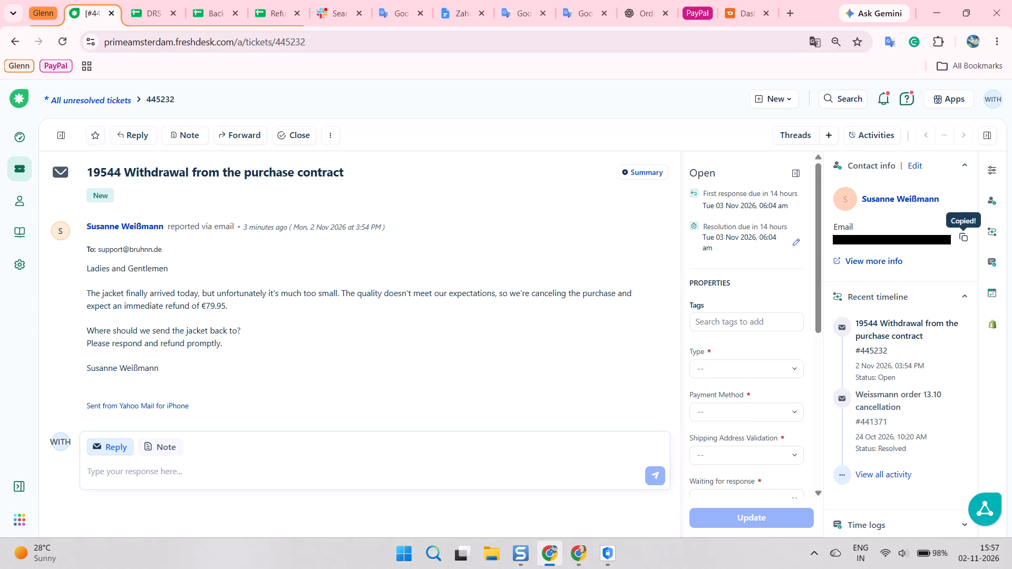
{"action": "left_click", "coordinate": [407, 285]}
{"action": "key", "text": "alt+Tab"}
{"action": "left_click", "coordinate": [108, 0]}
{"action": "scroll", "coordinate": [2, 108], "scroll_direction": "up", "scroll_amount": 4}
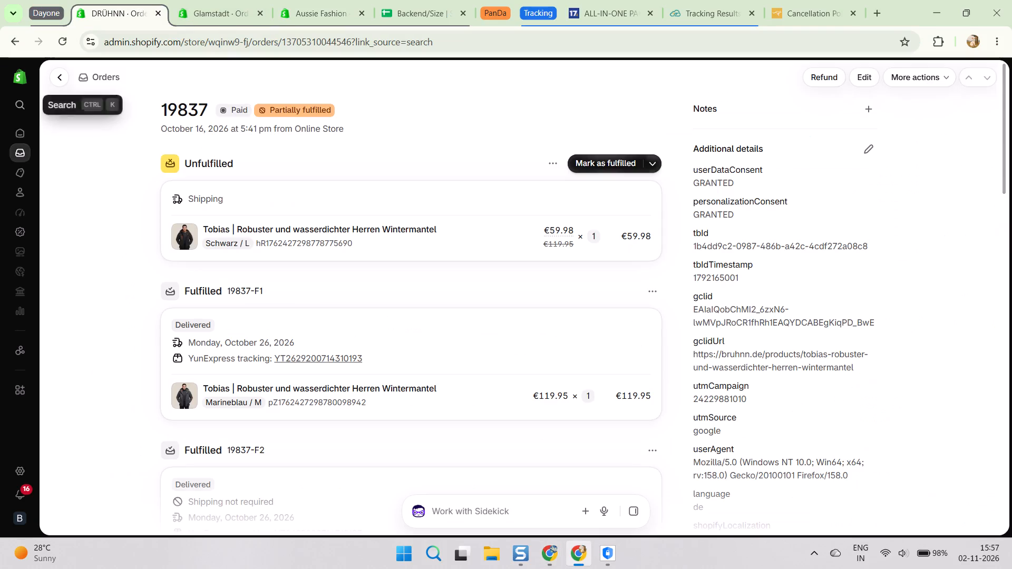
{"action": "left_click", "coordinate": [21, 104]}
{"action": "key", "text": "ctrl+v"}
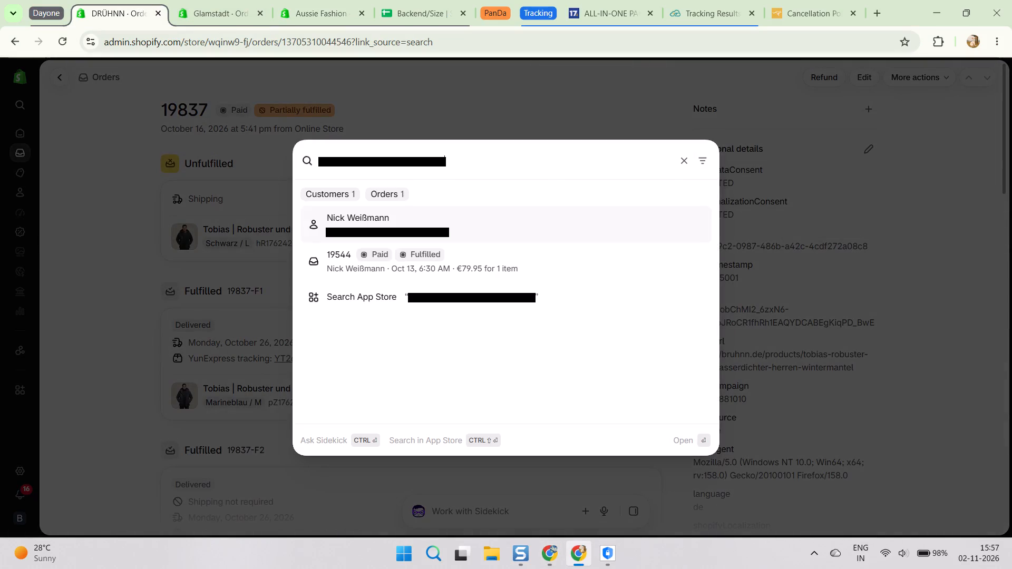
{"action": "left_click", "coordinate": [337, 256]}
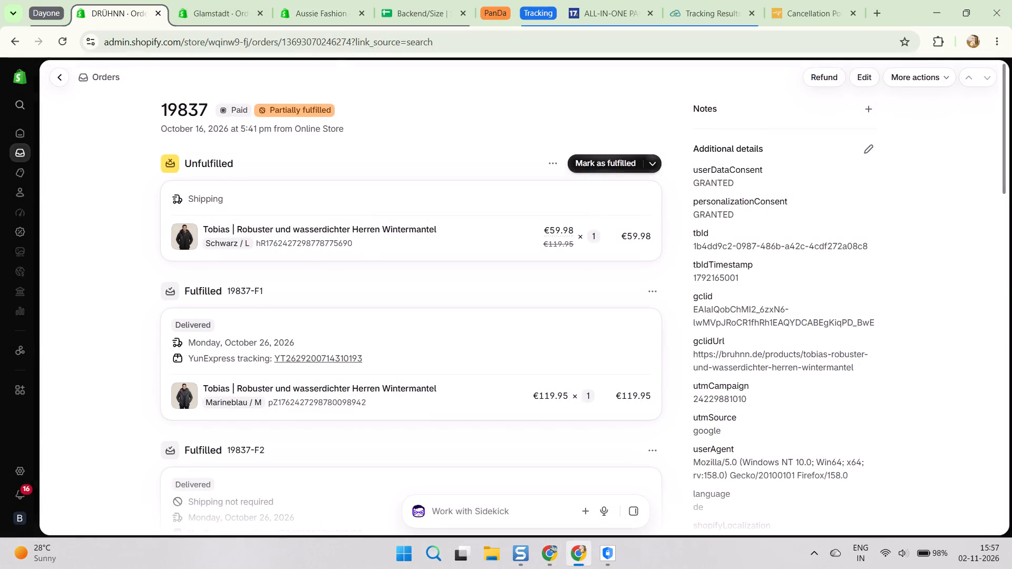
{"action": "triple_click", "coordinate": [435, 258]}
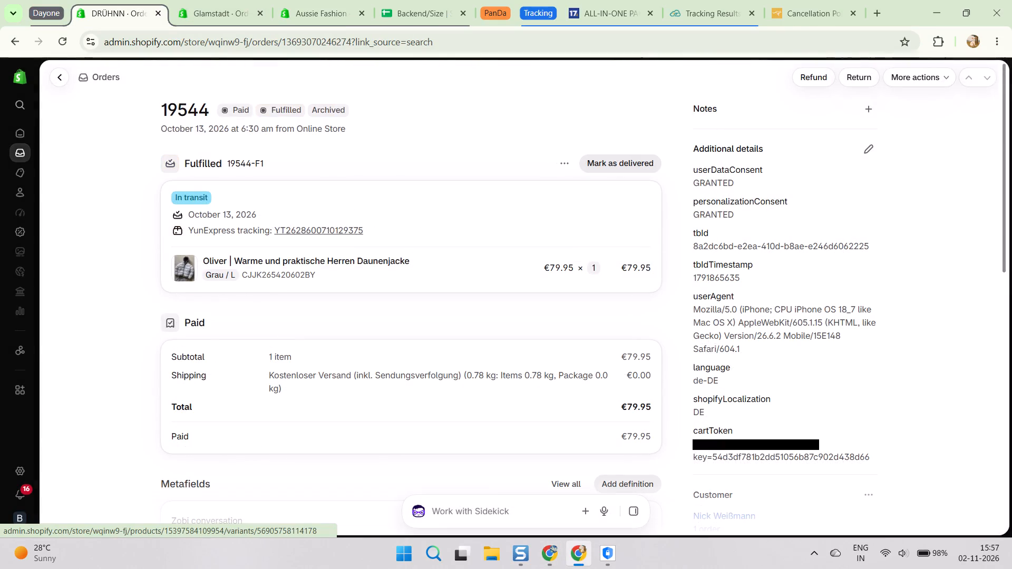
{"action": "double_click", "coordinate": [326, 238]}
{"action": "key", "text": "ctrl+c"}
{"action": "key", "text": "ctrl+c"}
{"action": "left_click_drag", "start_coordinate": [774, 0], "coordinate": [785, 0]}
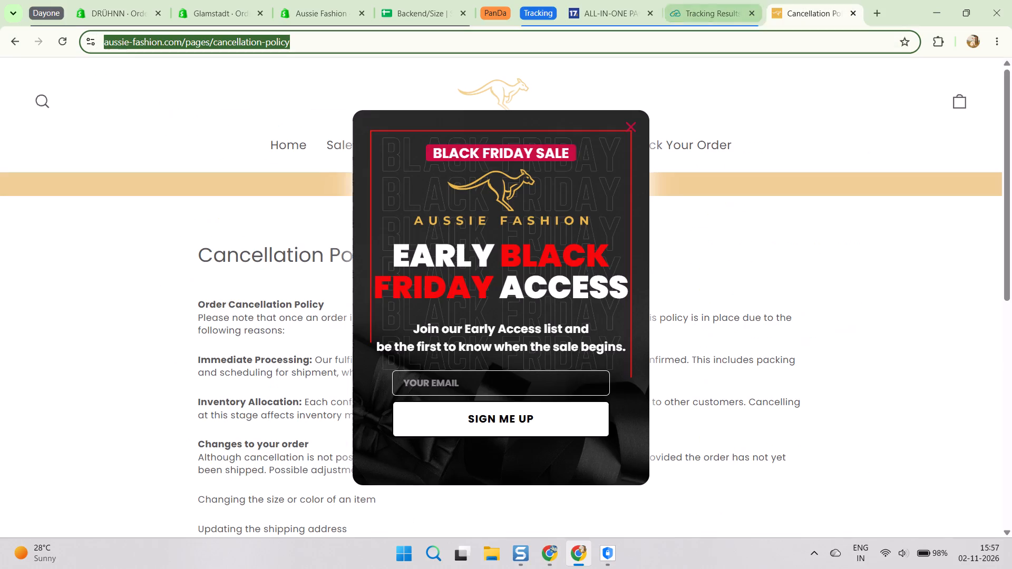
{"action": "left_click", "coordinate": [850, 11]}
{"action": "scroll", "coordinate": [750, 23], "scroll_direction": "up", "scroll_amount": 3}
{"action": "scroll", "coordinate": [638, 199], "scroll_direction": "up", "scroll_amount": 4}
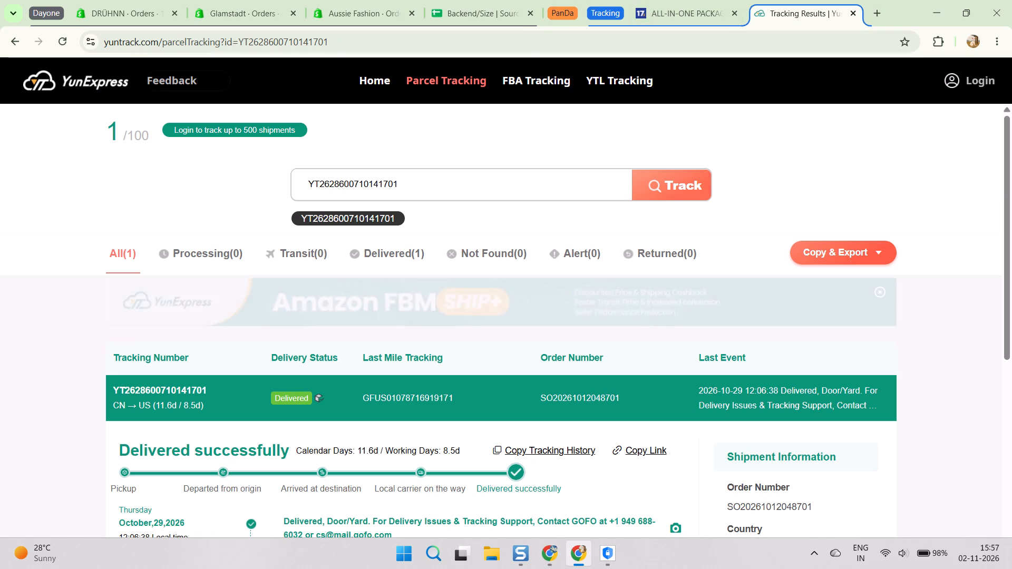
{"action": "scroll", "coordinate": [458, 161], "scroll_direction": "up", "scroll_amount": 4}
{"action": "left_click", "coordinate": [422, 185]}
{"action": "scroll", "coordinate": [550, 197], "scroll_direction": "up", "scroll_amount": 5}
{"action": "left_click", "coordinate": [600, 172]}
{"action": "left_click", "coordinate": [606, 173]}
{"action": "key", "text": "ctrl+v"}
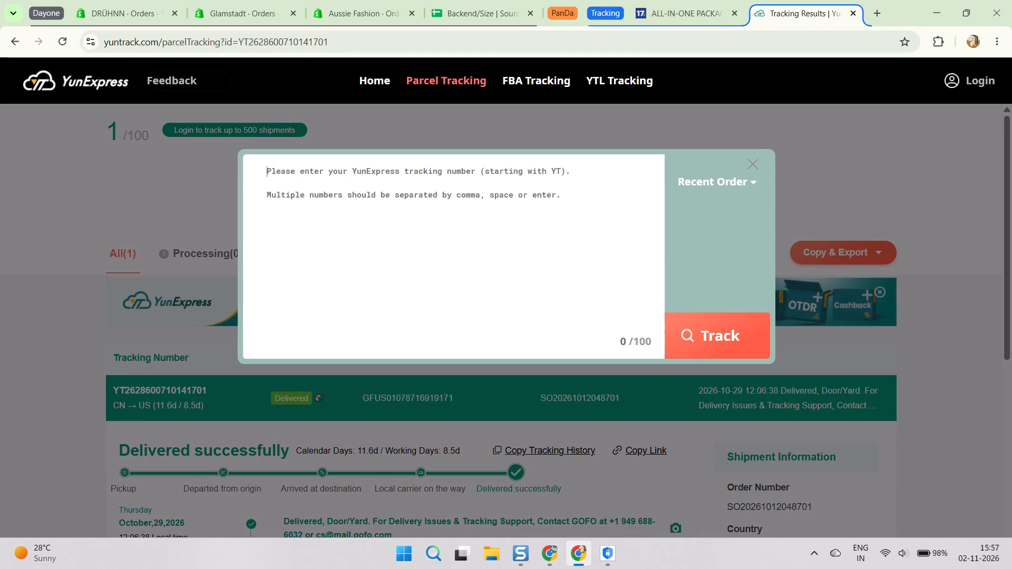
{"action": "left_click", "coordinate": [717, 322]}
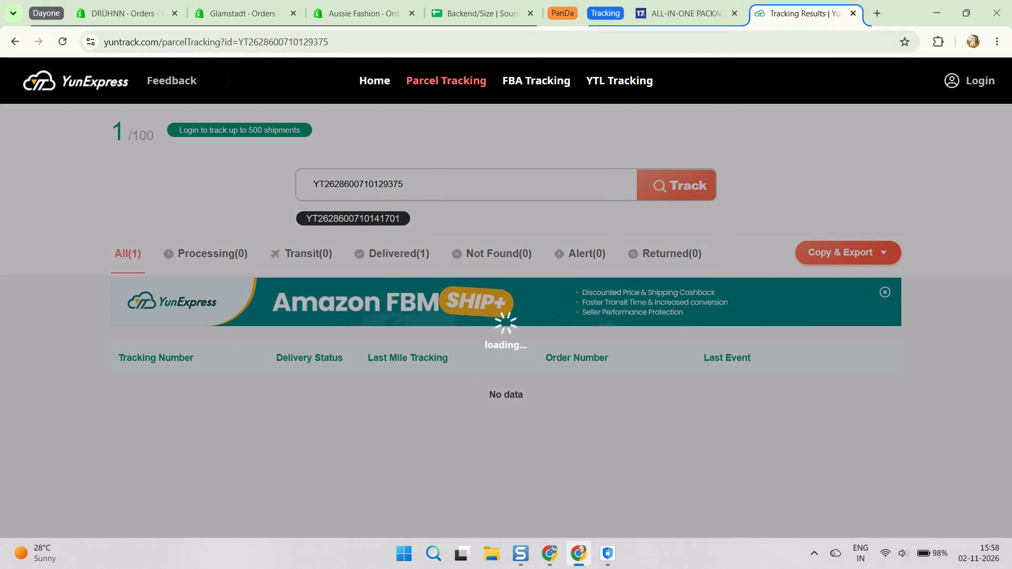